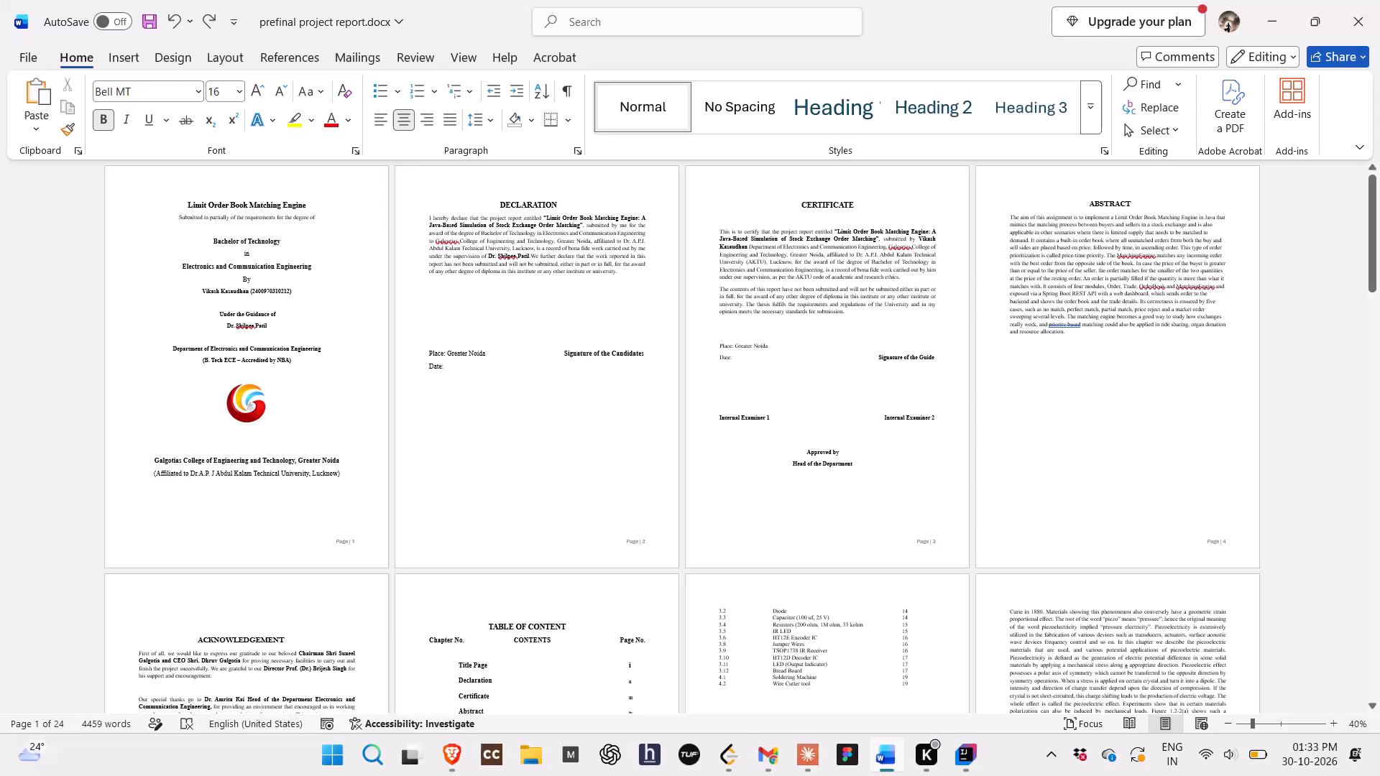
Look through the report's front pages, from the title page through the declaration, certificate and abstract to the acknowledgement.
{"action": "scroll", "coordinate": [293, 331], "scroll_direction": "up", "scroll_amount": 6, "text": "ctrl"}
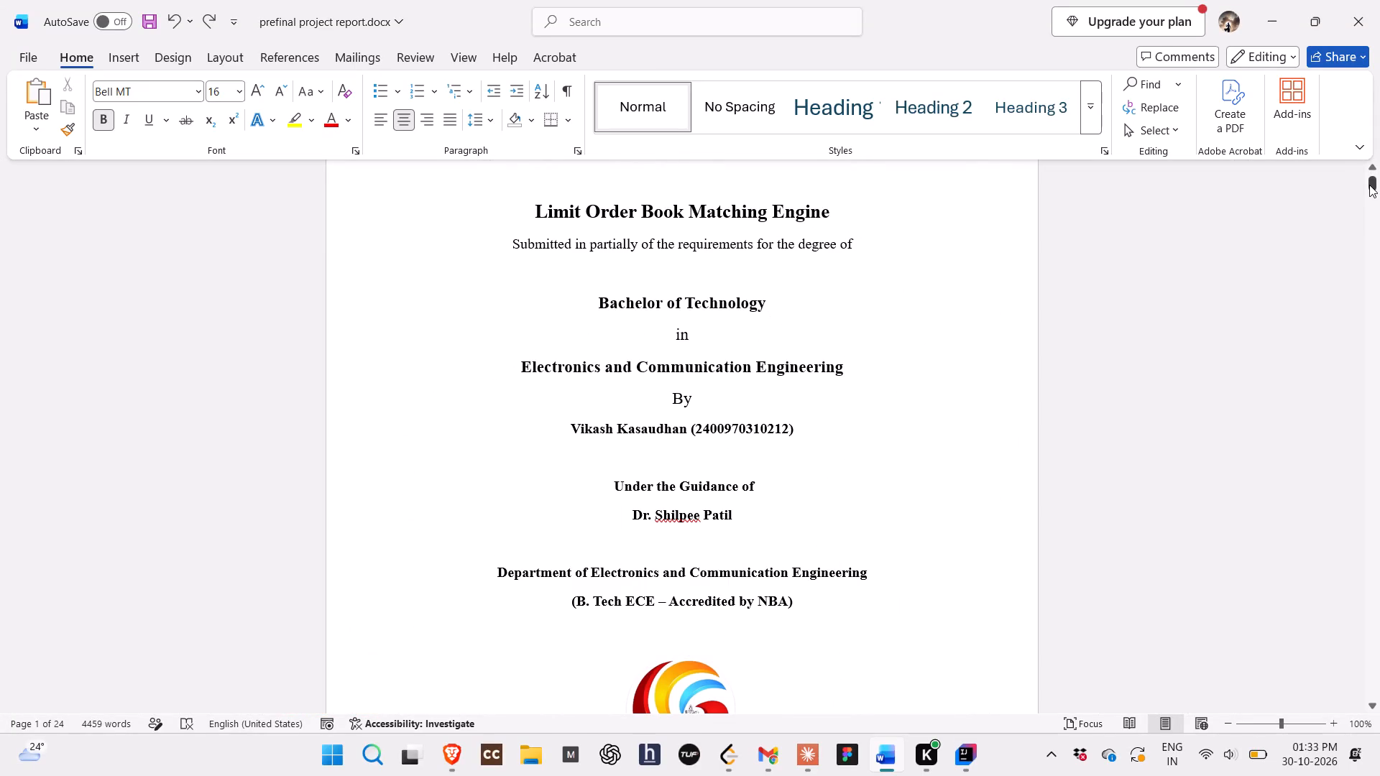
{"action": "left_click_drag", "start_coordinate": [1369, 185], "coordinate": [1371, 175]}
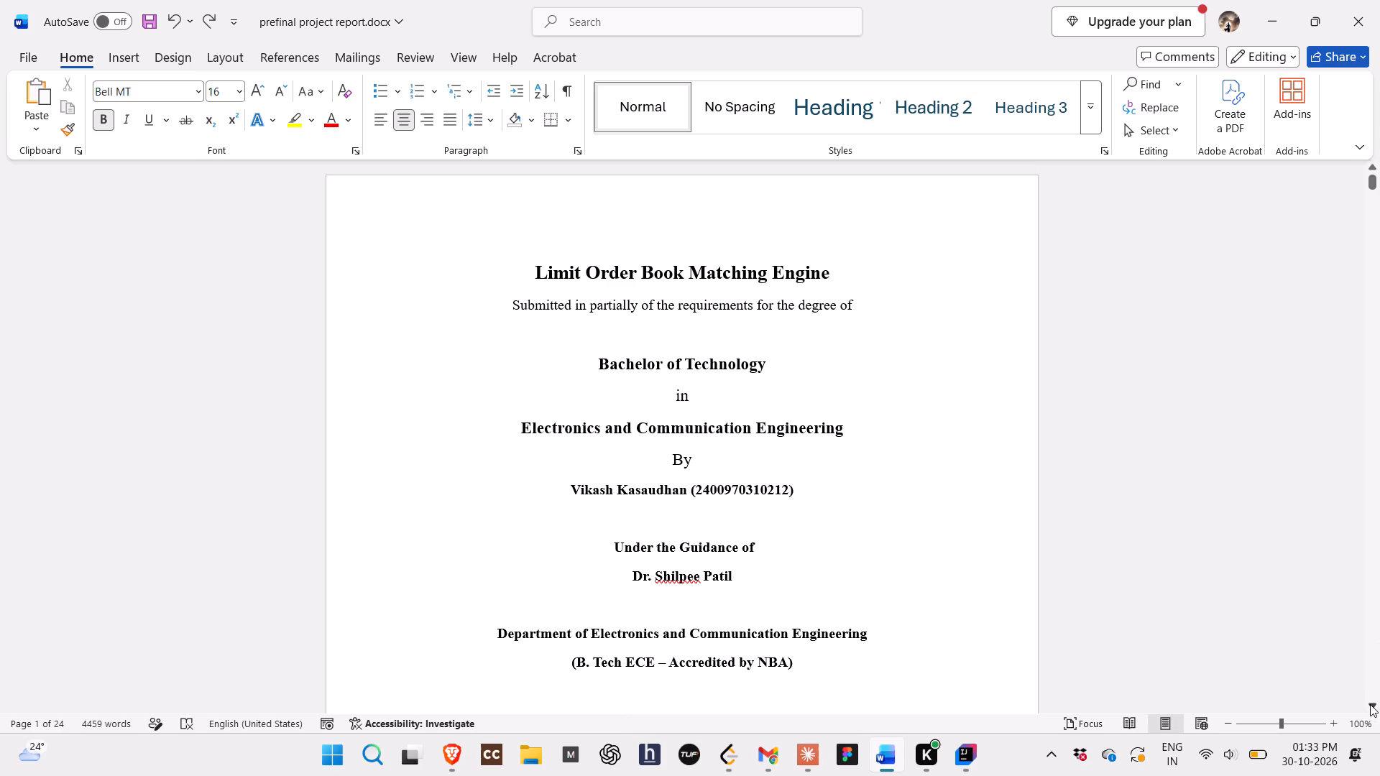
{"action": "double_click", "coordinate": [1370, 704]}
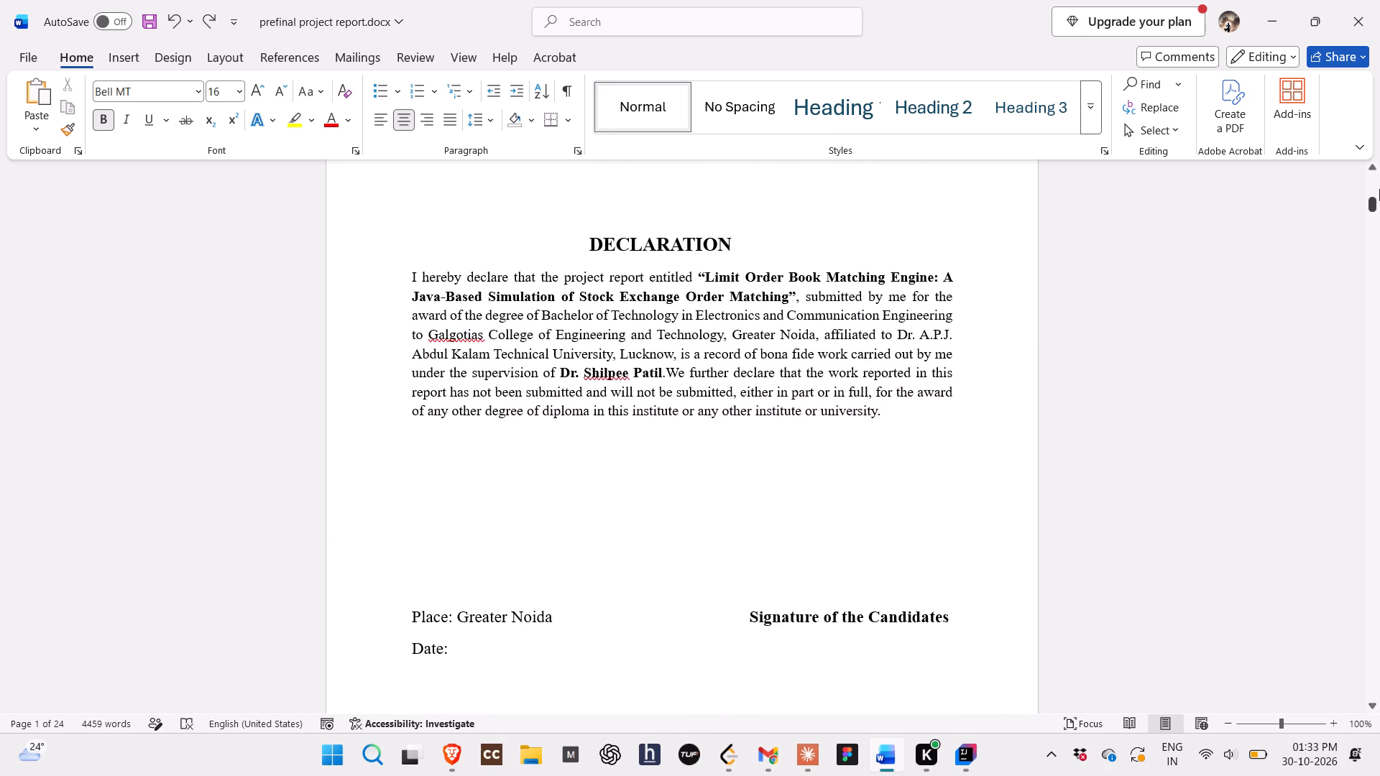
{"action": "left_click_drag", "start_coordinate": [1376, 203], "coordinate": [1372, 228]}
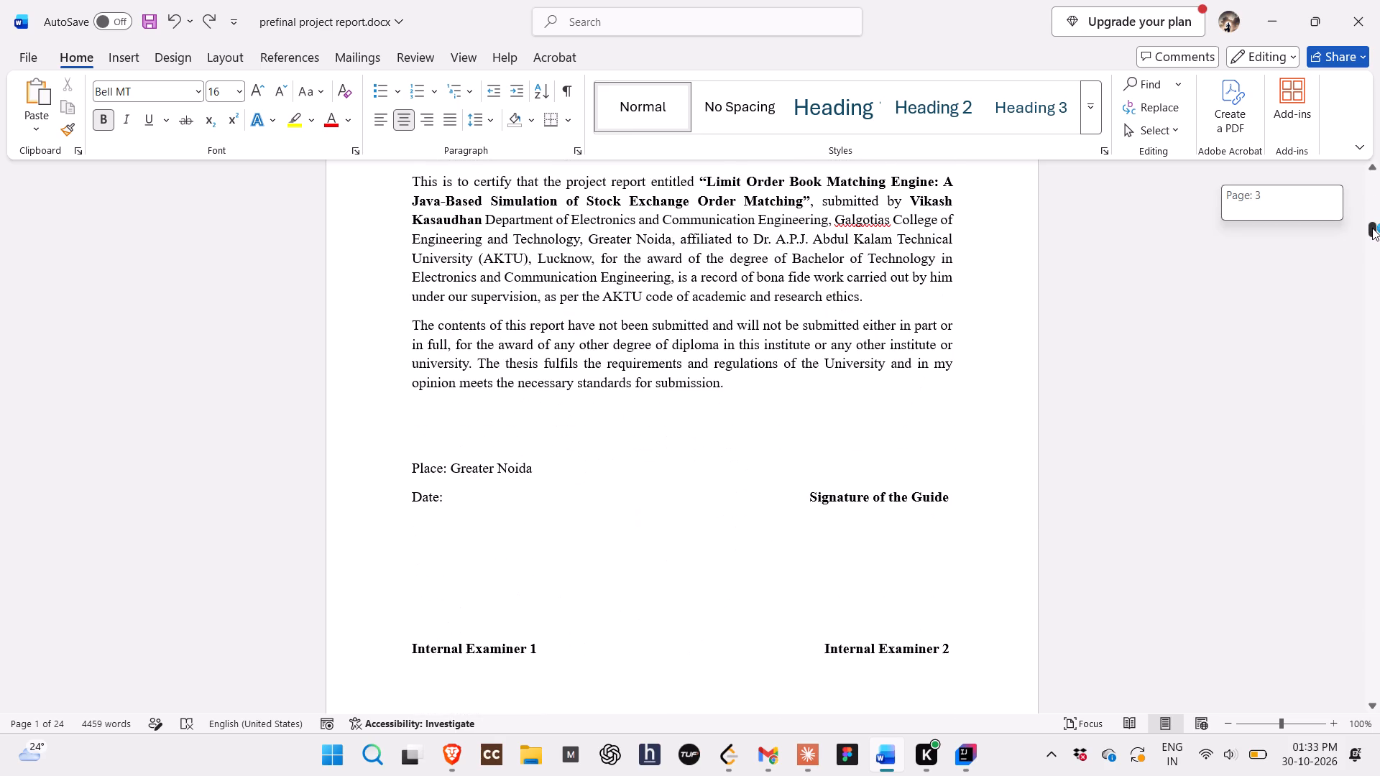
{"action": "left_click_drag", "start_coordinate": [1372, 228], "coordinate": [1370, 245]}
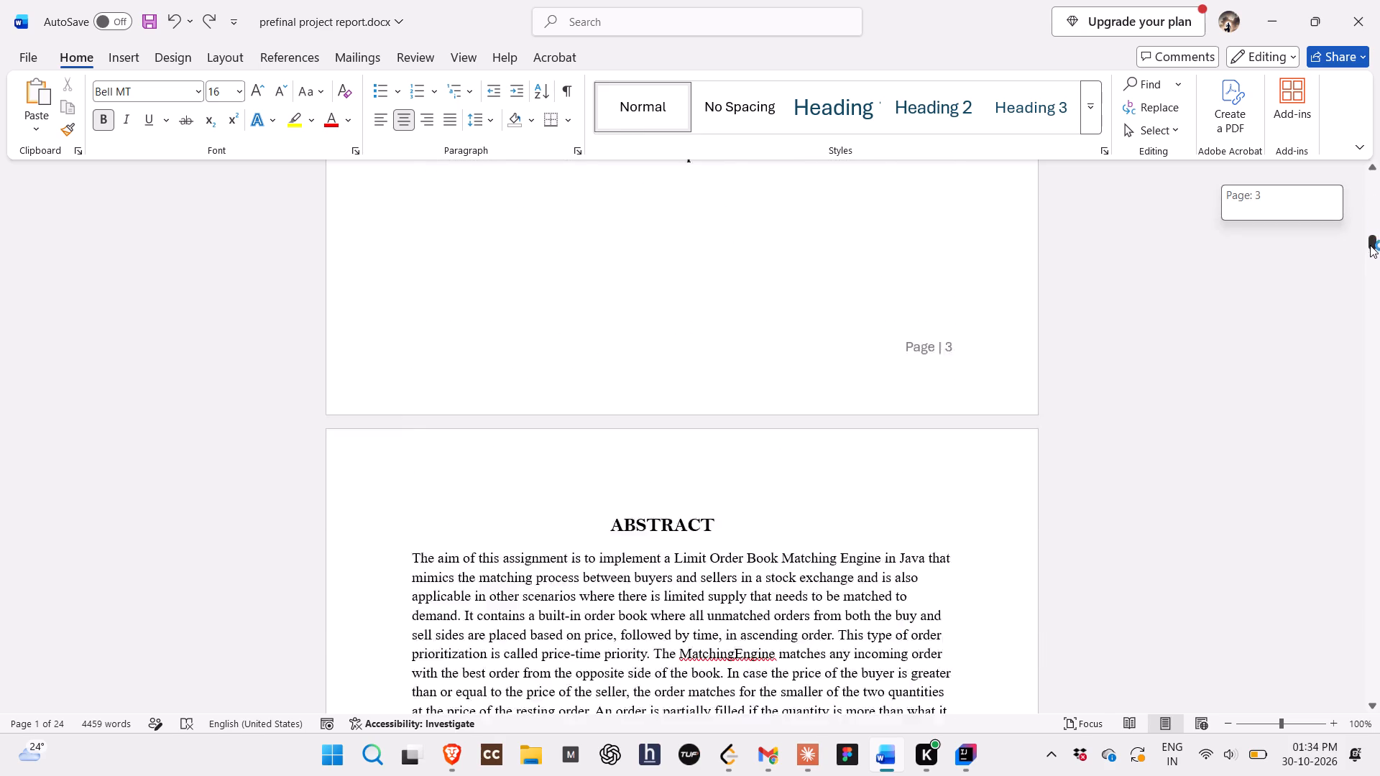
{"action": "left_click_drag", "start_coordinate": [1370, 245], "coordinate": [1373, 249]}
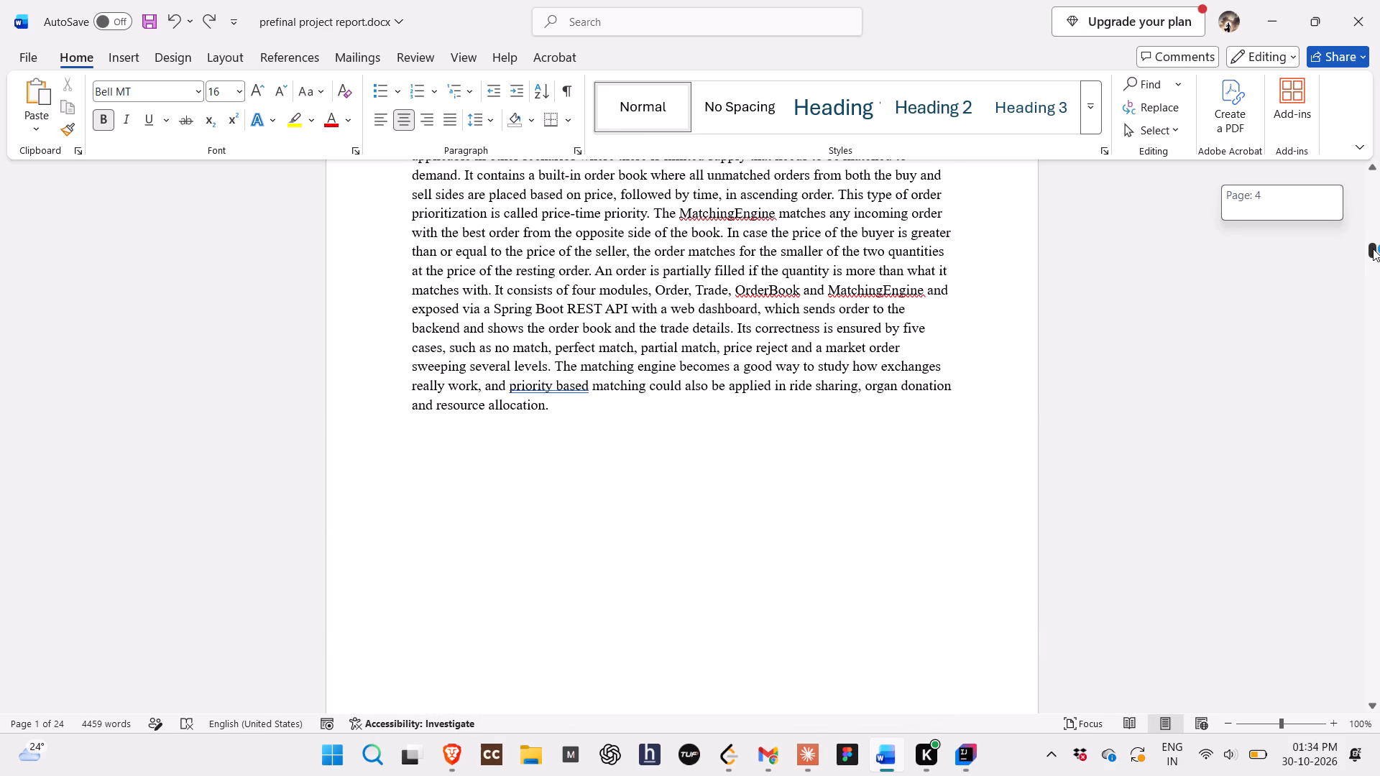
{"action": "left_click_drag", "start_coordinate": [1373, 249], "coordinate": [1371, 268]}
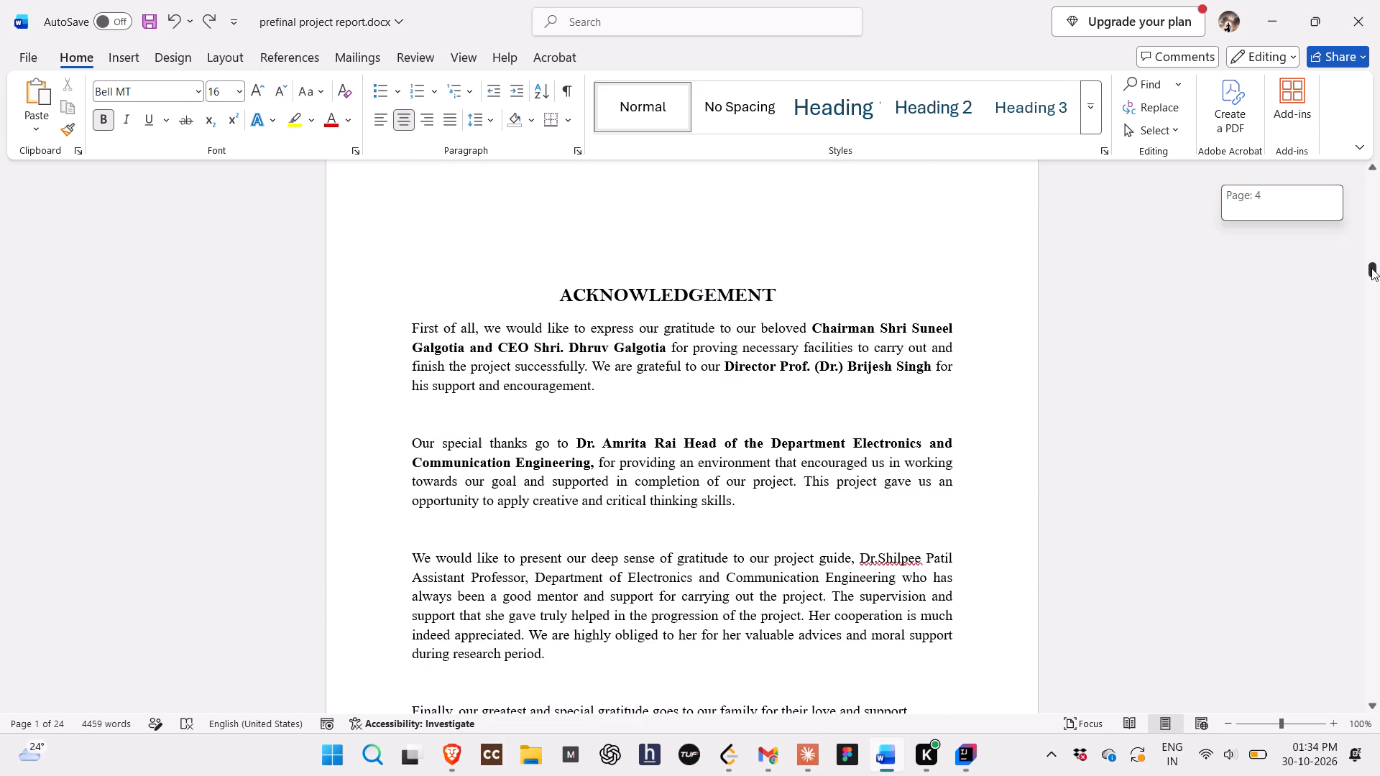
{"action": "left_click_drag", "start_coordinate": [1371, 268], "coordinate": [1379, 248]}
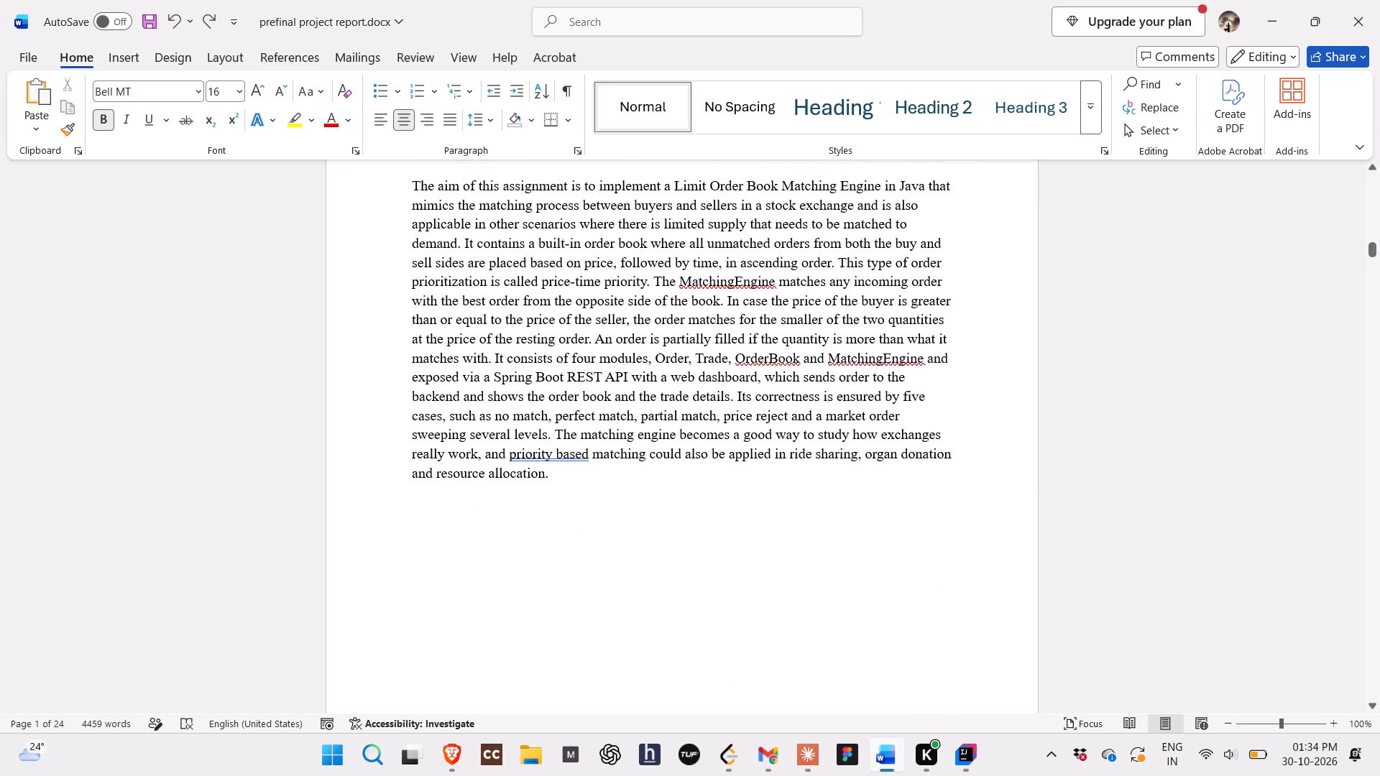
Apply the Times New Roman font to the whole abstract paragraph.
{"action": "left_click_drag", "start_coordinate": [576, 470], "coordinate": [410, 202]}
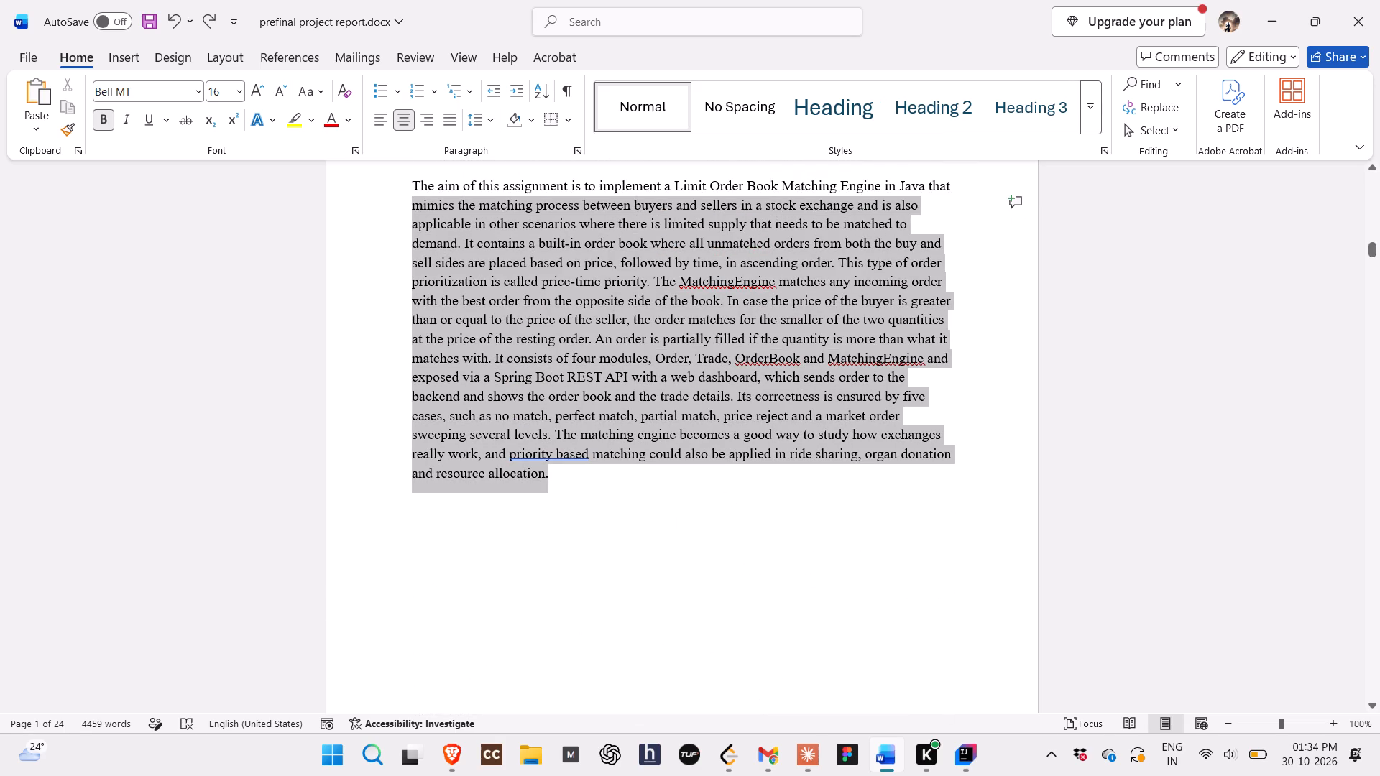
{"action": "left_click_drag", "start_coordinate": [410, 202], "coordinate": [409, 189]}
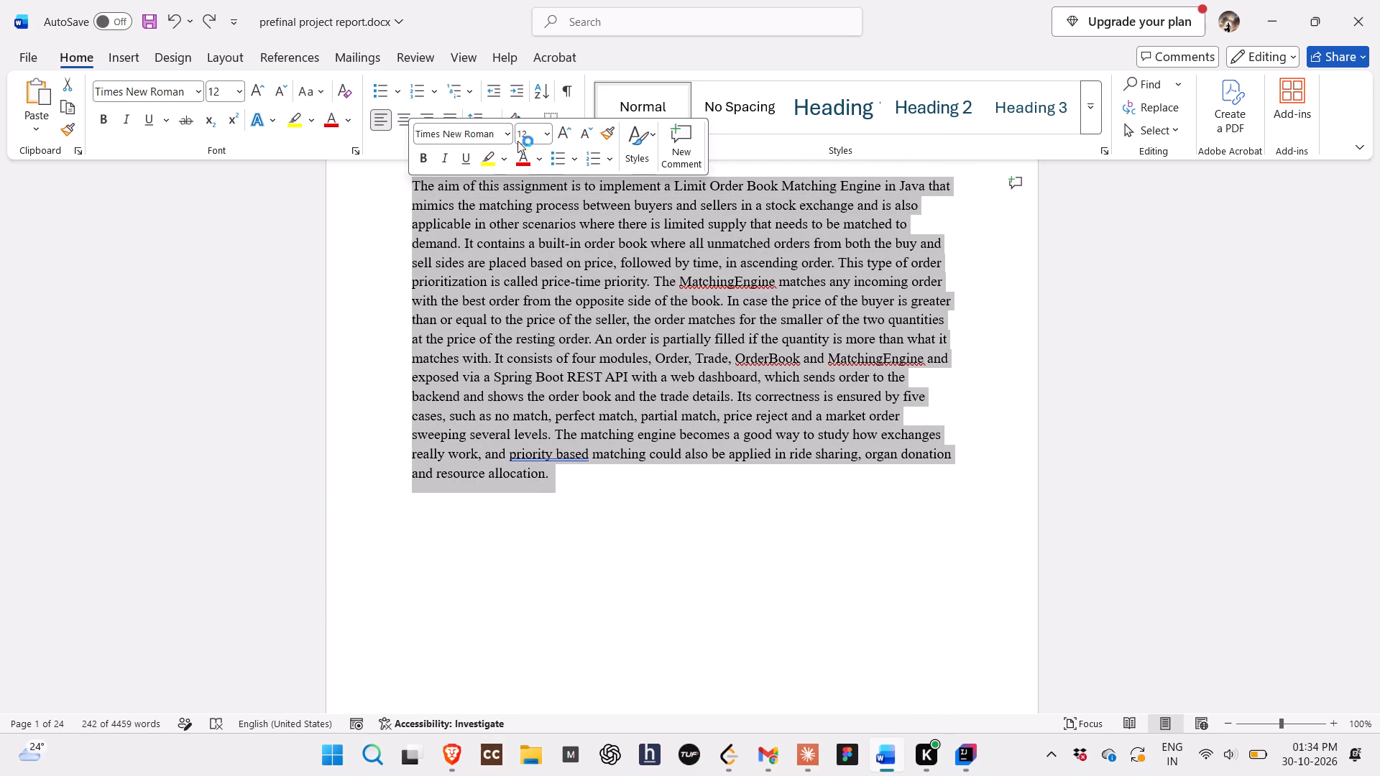
{"action": "left_click", "coordinate": [470, 132]}
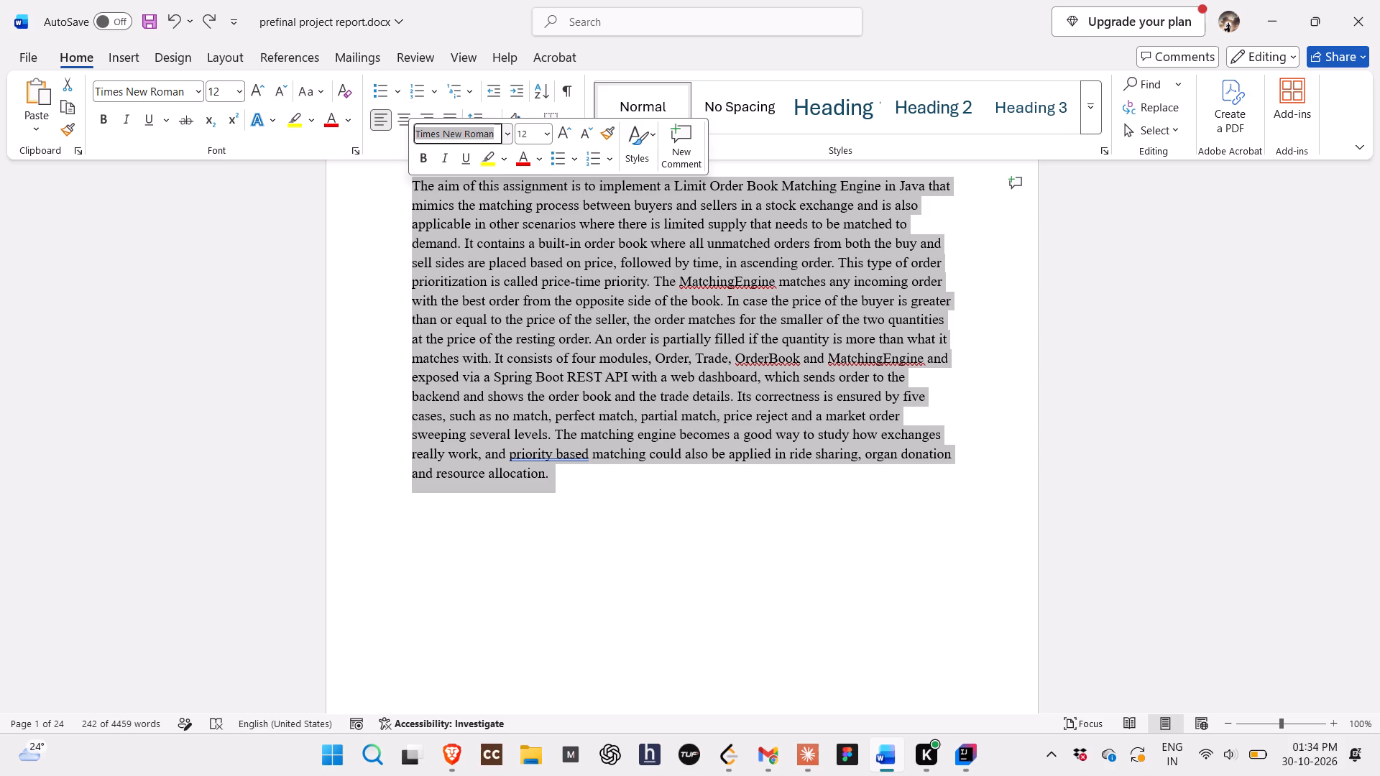
{"action": "key", "text": "Return"}
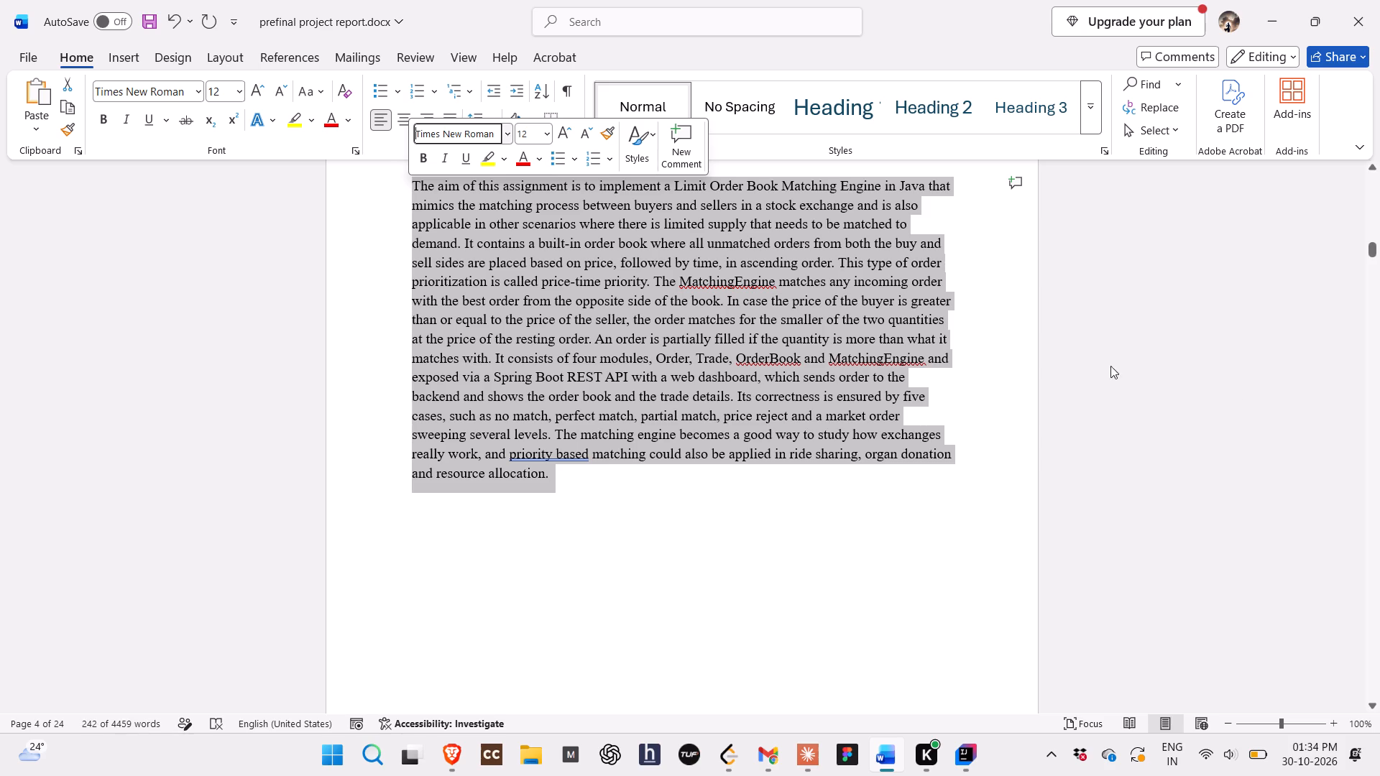
{"action": "left_click", "coordinate": [1276, 420]}
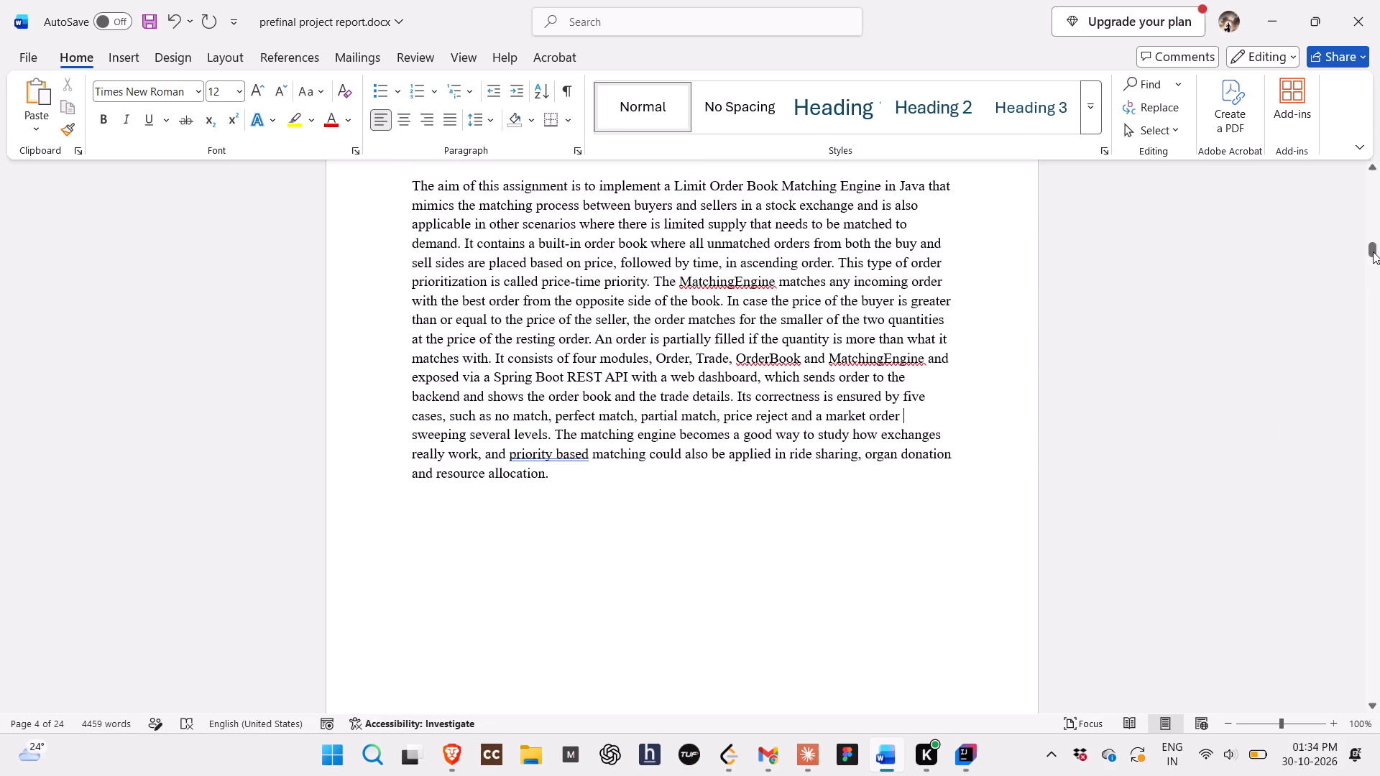
Examine the acknowledgement, table of content, list of figures and the start of Chapter 1 for content needing replacement.
{"action": "left_click_drag", "start_coordinate": [1373, 251], "coordinate": [1375, 277]}
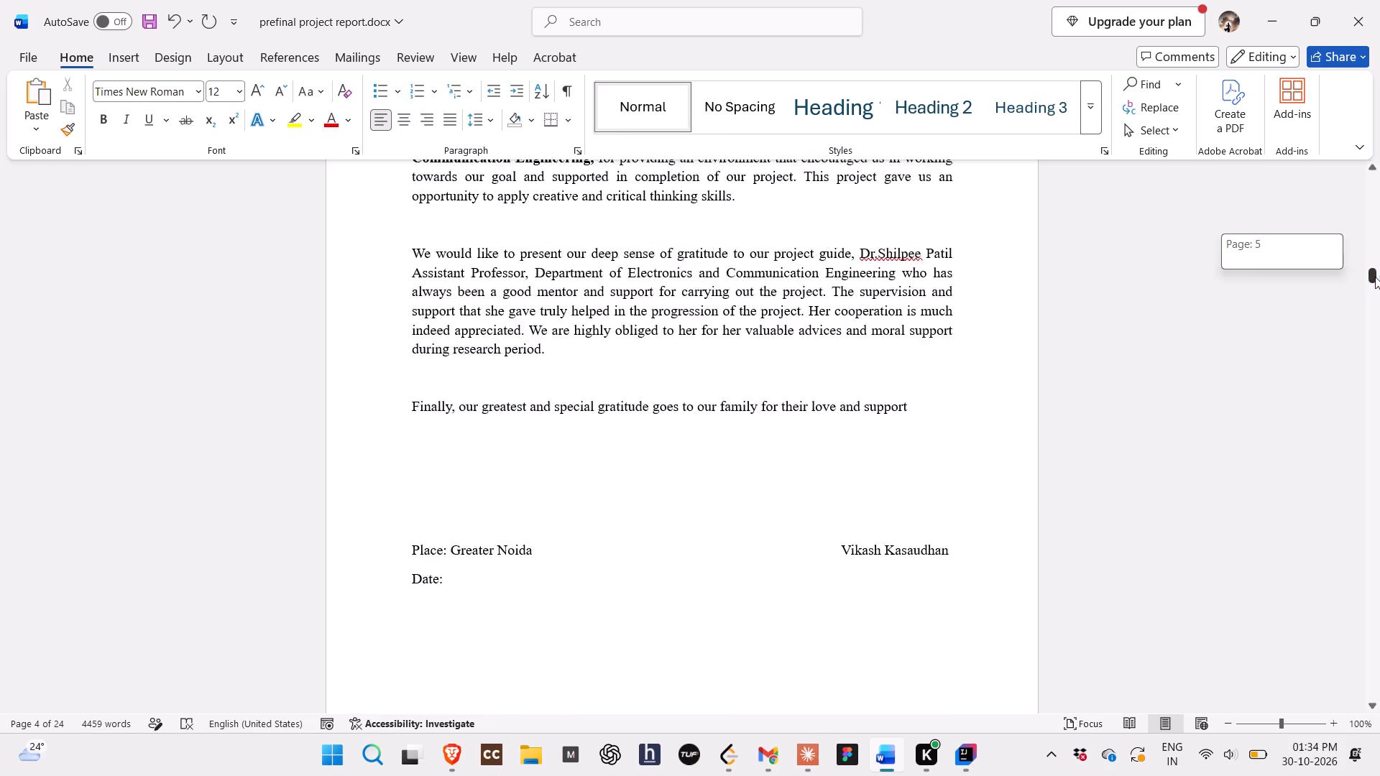
{"action": "left_click_drag", "start_coordinate": [1375, 277], "coordinate": [1377, 274]}
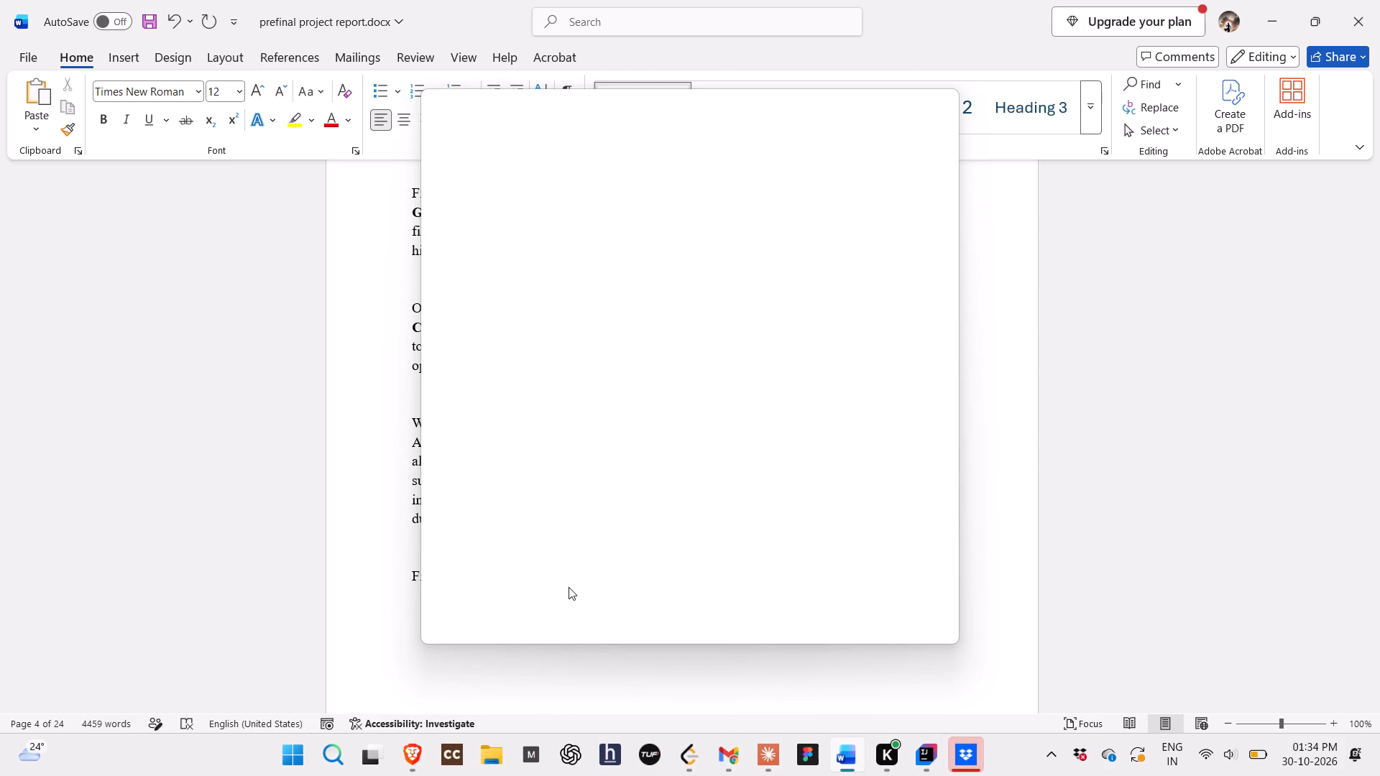
{"action": "left_click", "coordinate": [477, 603]}
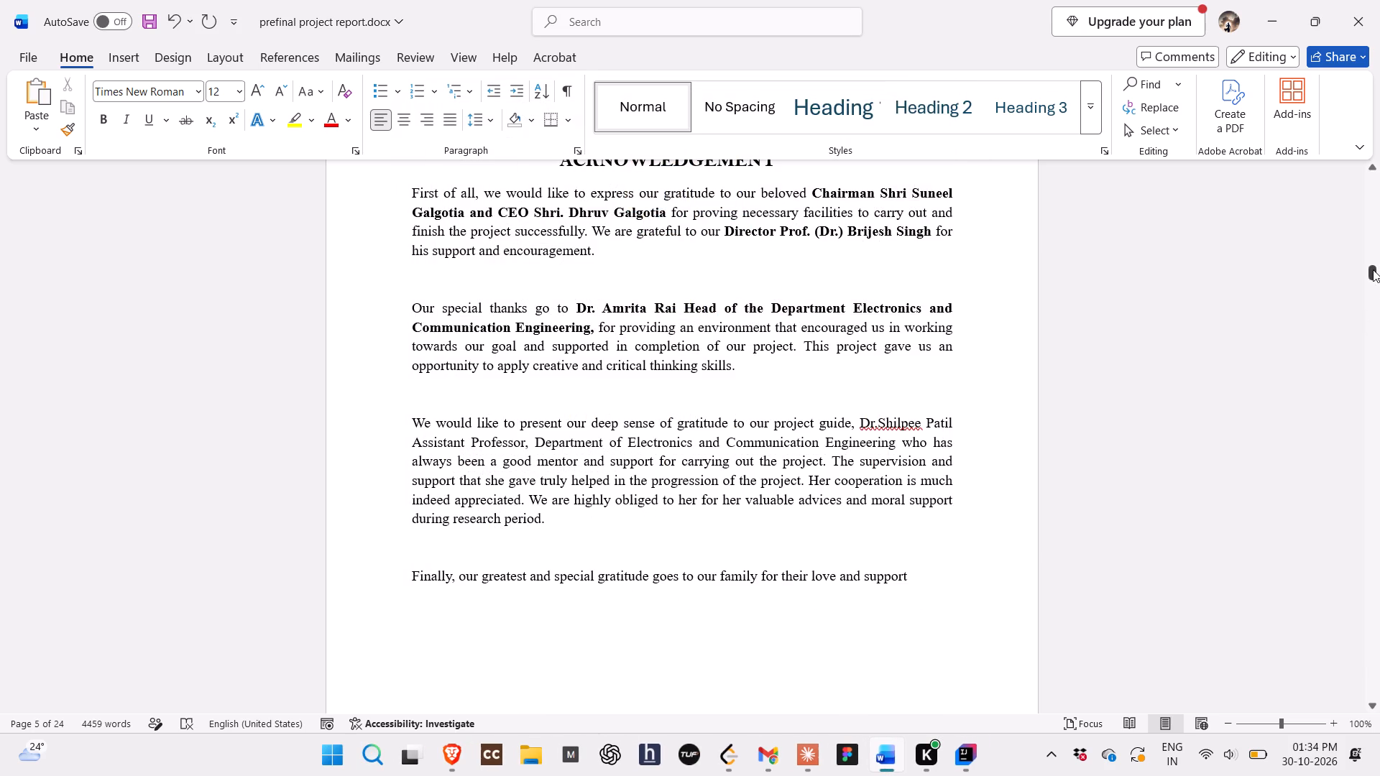
{"action": "left_click", "coordinate": [1373, 269]}
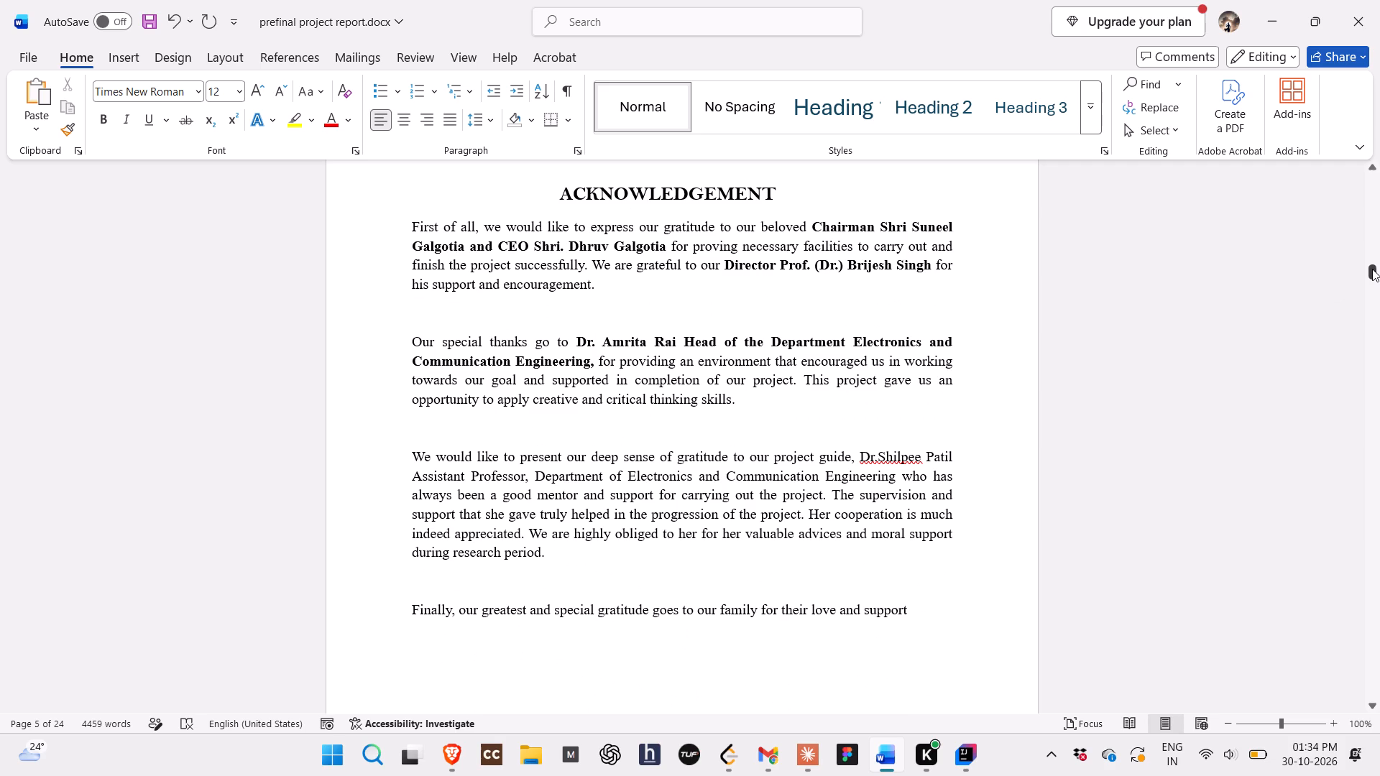
{"action": "left_click_drag", "start_coordinate": [1372, 269], "coordinate": [1369, 282]}
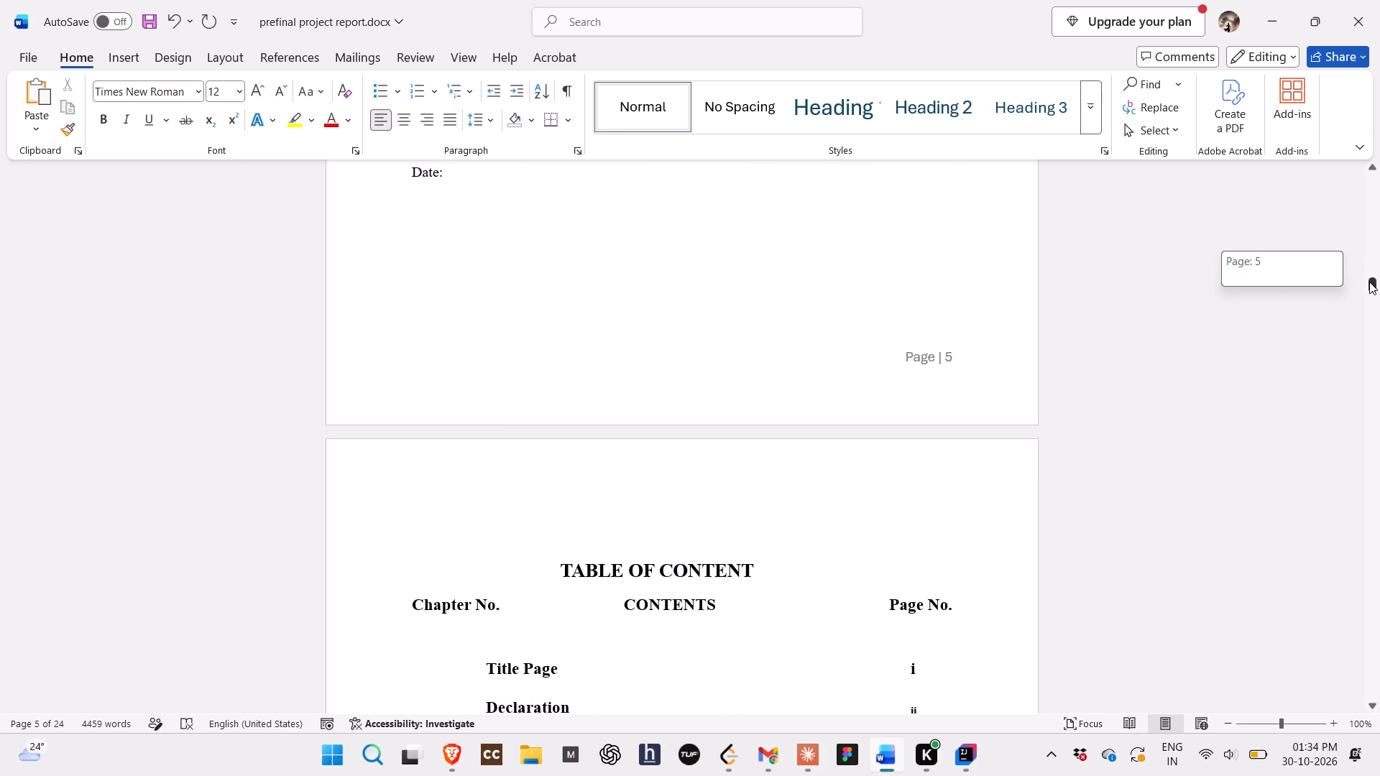
{"action": "left_click_drag", "start_coordinate": [1369, 282], "coordinate": [1376, 290]}
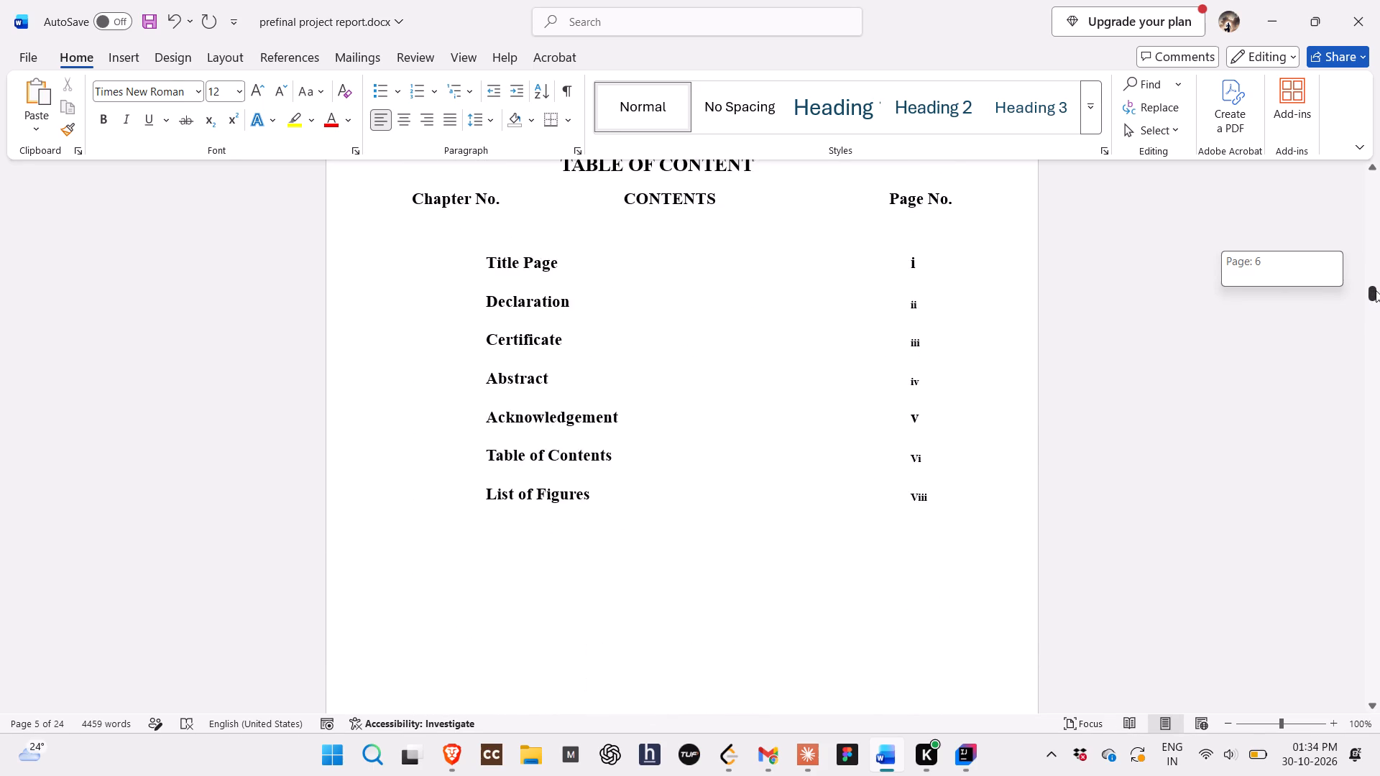
{"action": "left_click_drag", "start_coordinate": [1376, 290], "coordinate": [1366, 312]}
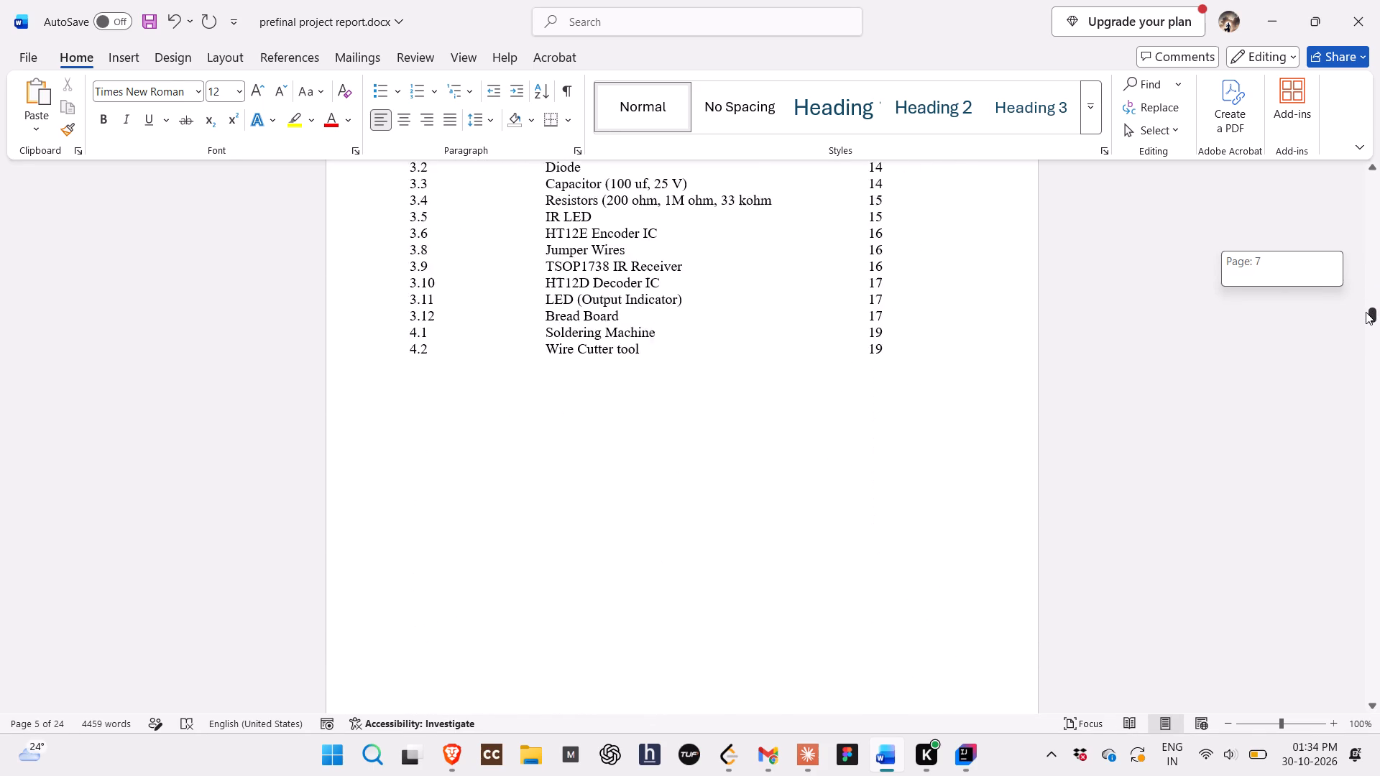
{"action": "left_click_drag", "start_coordinate": [1366, 312], "coordinate": [1377, 323]}
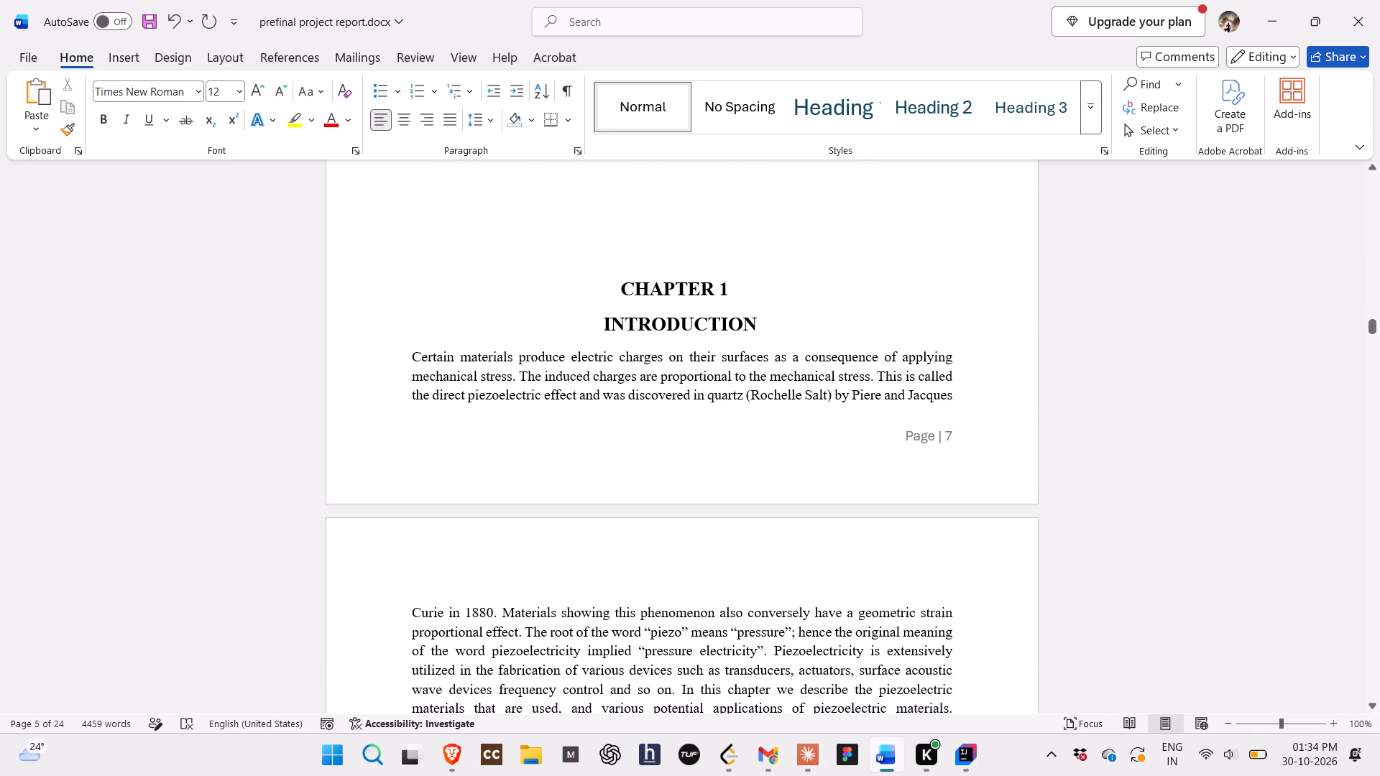
{"action": "left_click", "coordinate": [884, 696]}
{"action": "left_click_drag", "start_coordinate": [1377, 324], "coordinate": [1379, 287]}
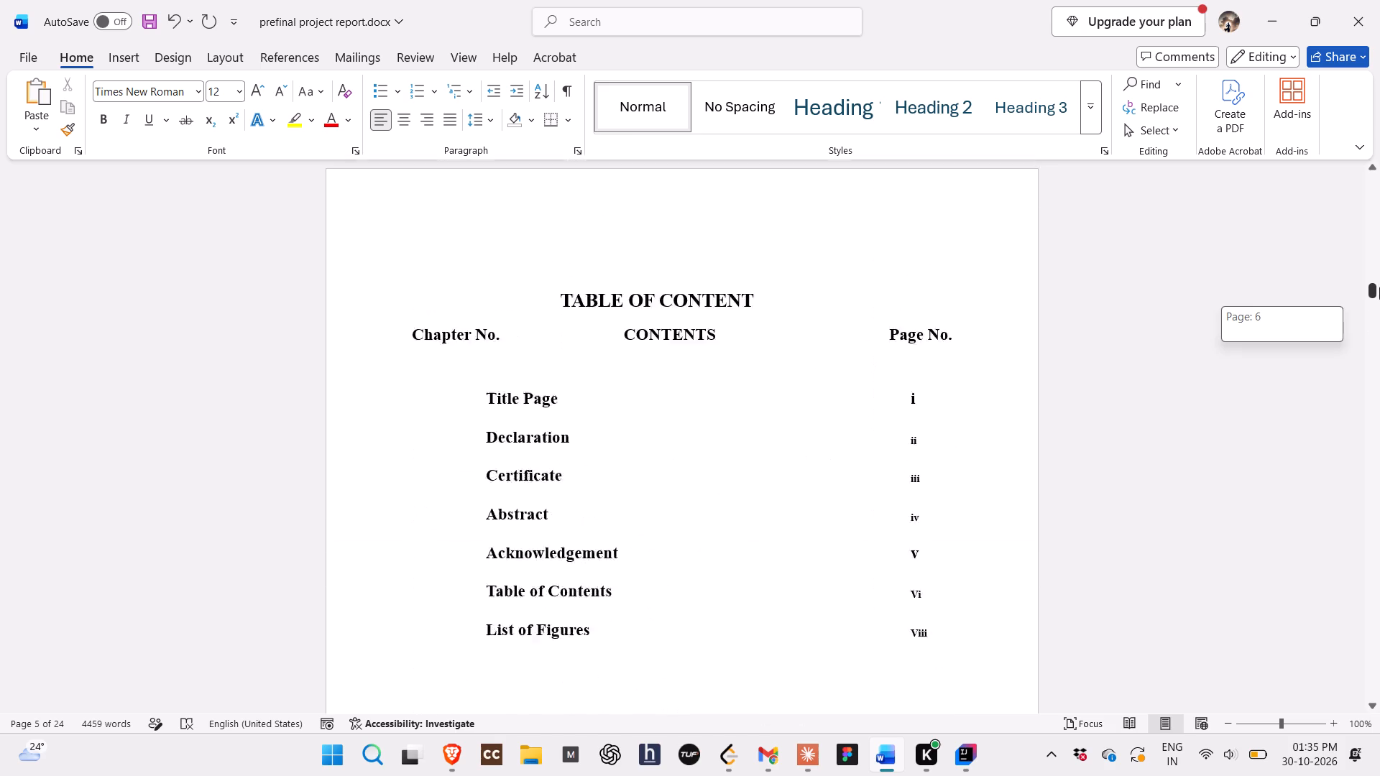
{"action": "left_click_drag", "start_coordinate": [1379, 287], "coordinate": [1379, 288]}
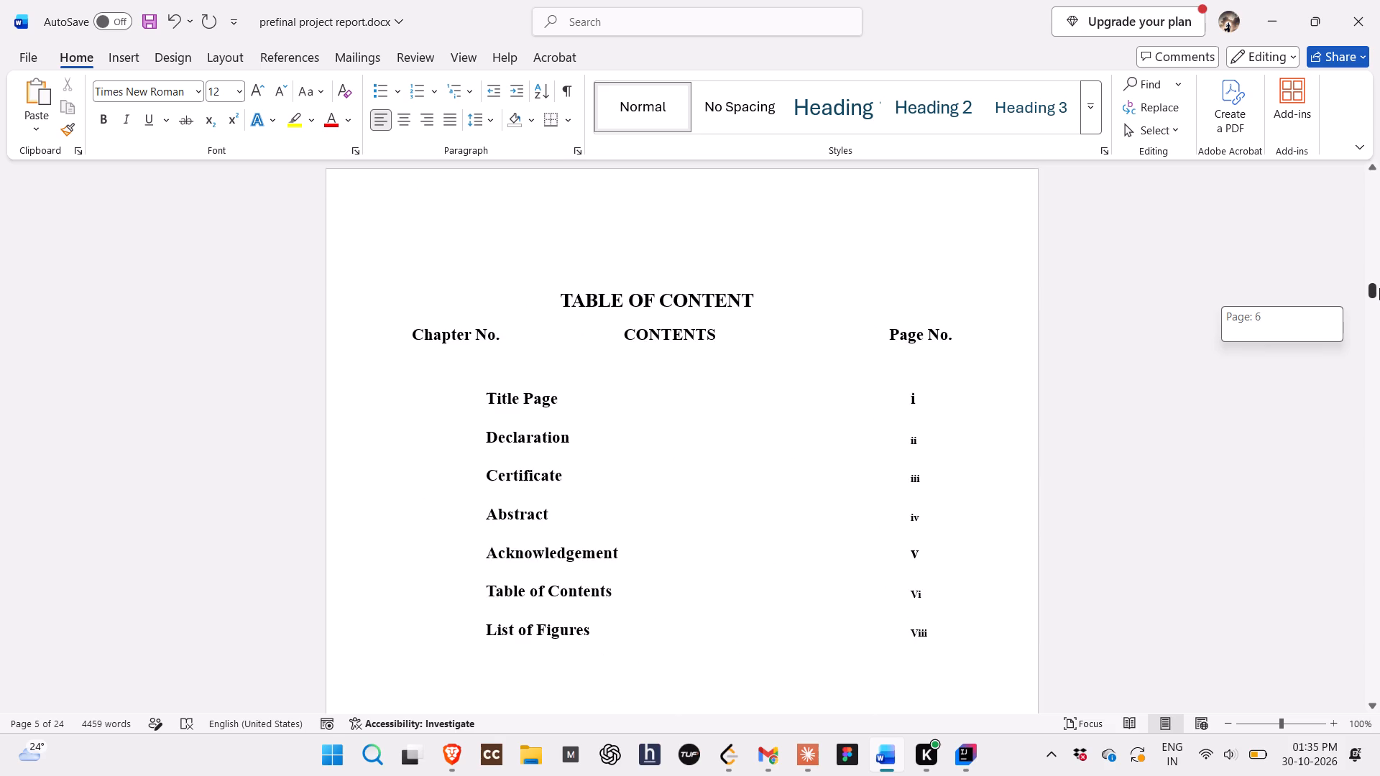
{"action": "left_click_drag", "start_coordinate": [1379, 288], "coordinate": [1379, 283]}
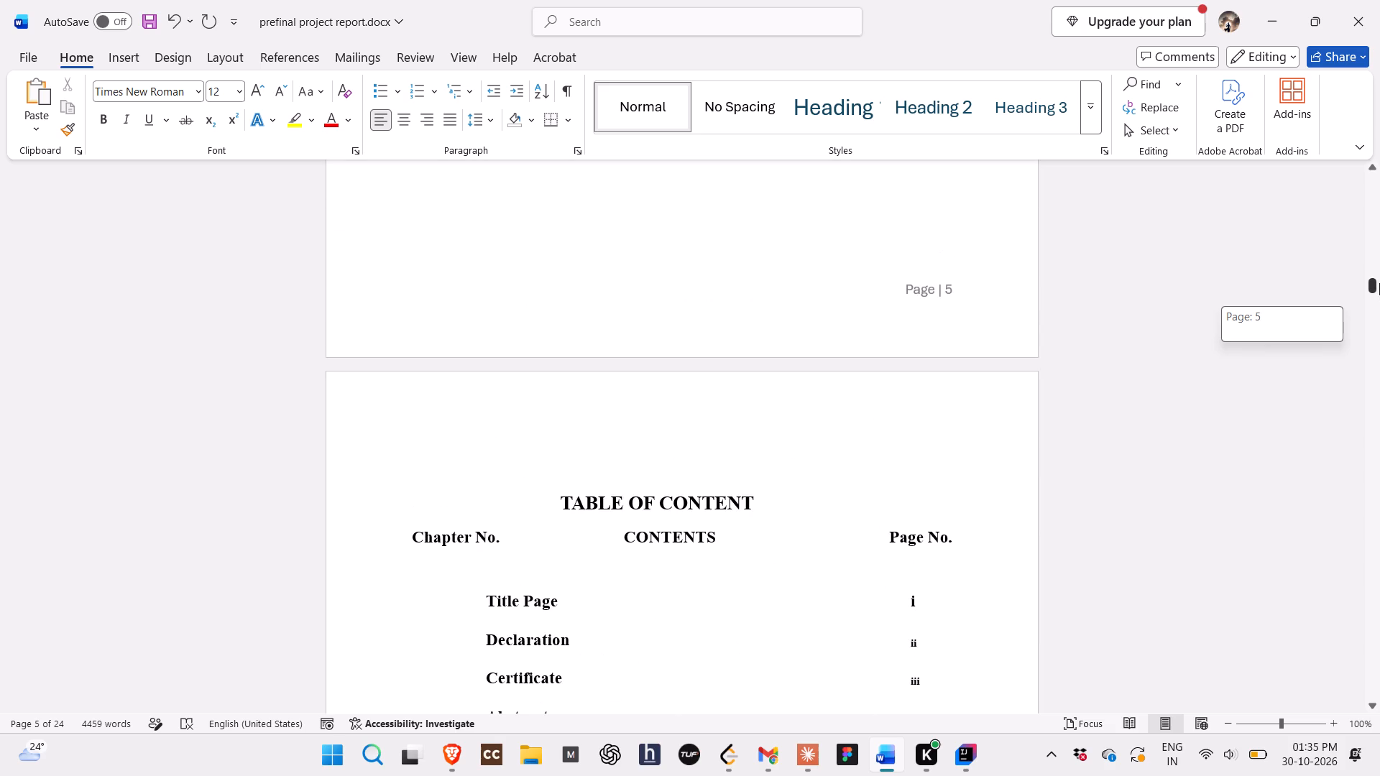
{"action": "left_click_drag", "start_coordinate": [1379, 283], "coordinate": [1378, 279]}
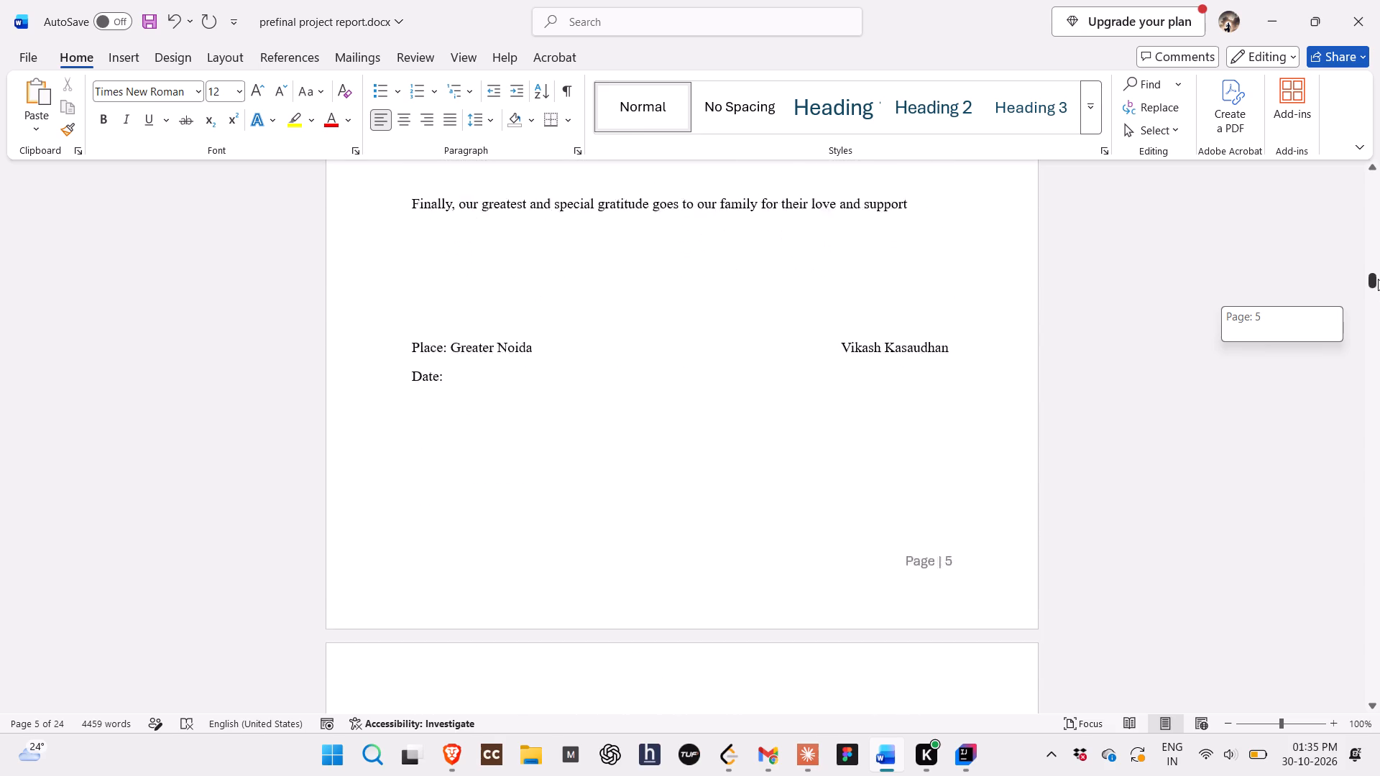
{"action": "left_click_drag", "start_coordinate": [1378, 279], "coordinate": [1371, 300]}
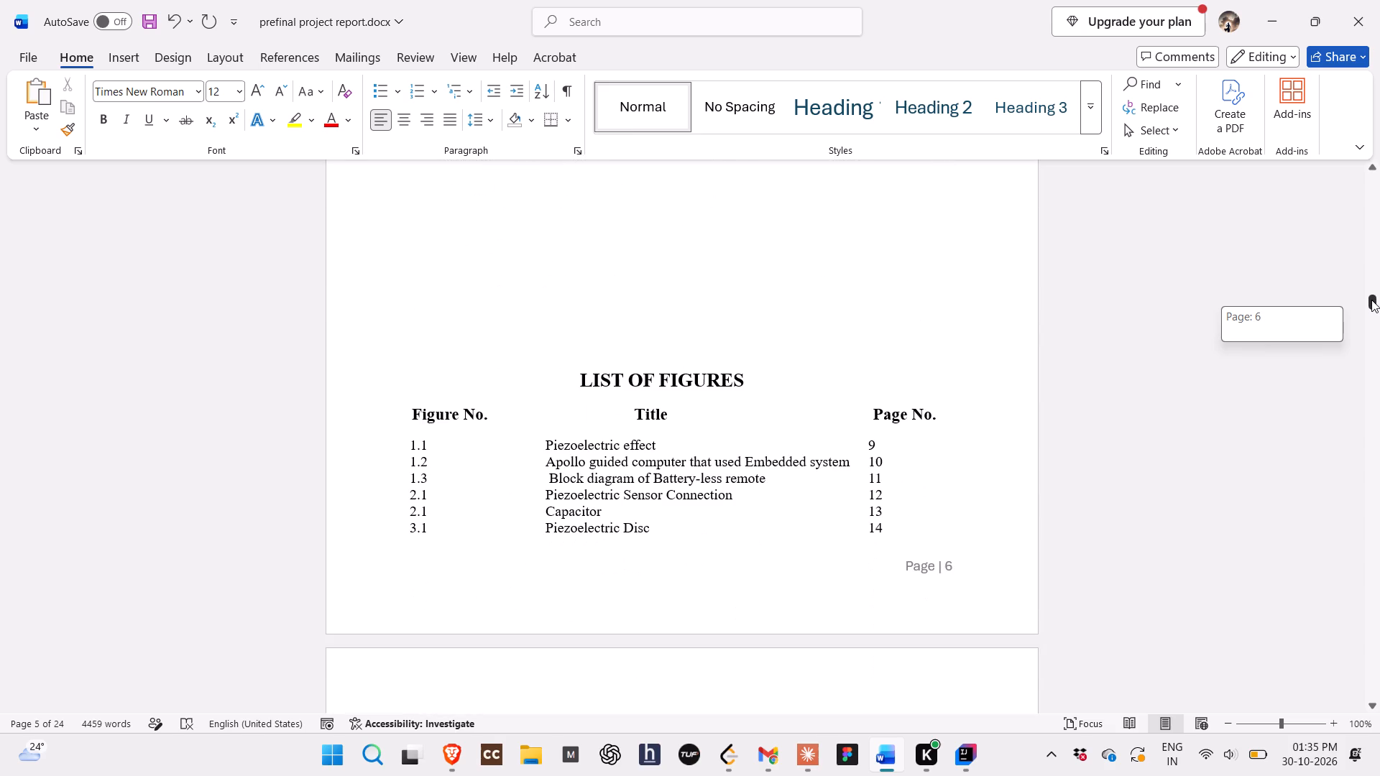
{"action": "left_click_drag", "start_coordinate": [1371, 300], "coordinate": [1371, 299]}
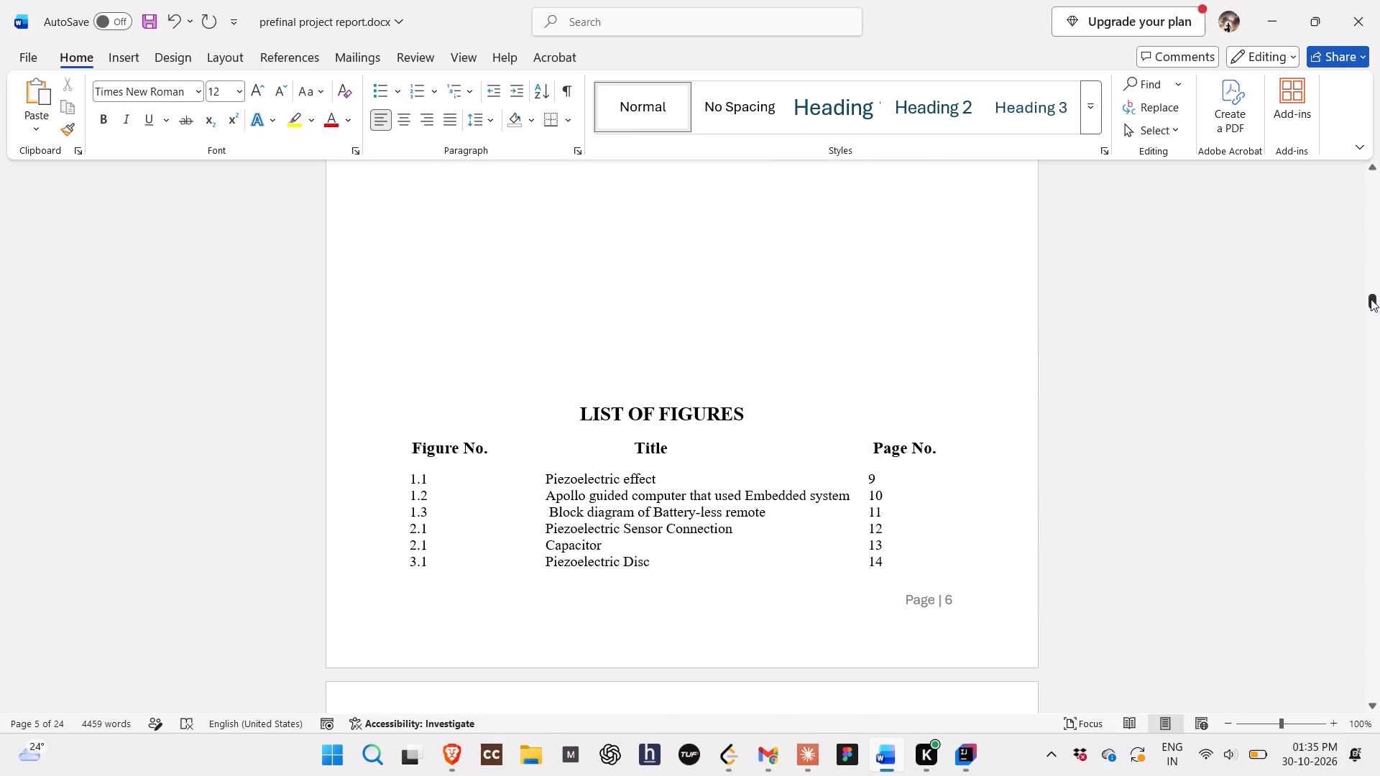
{"action": "left_click", "coordinate": [536, 310]}
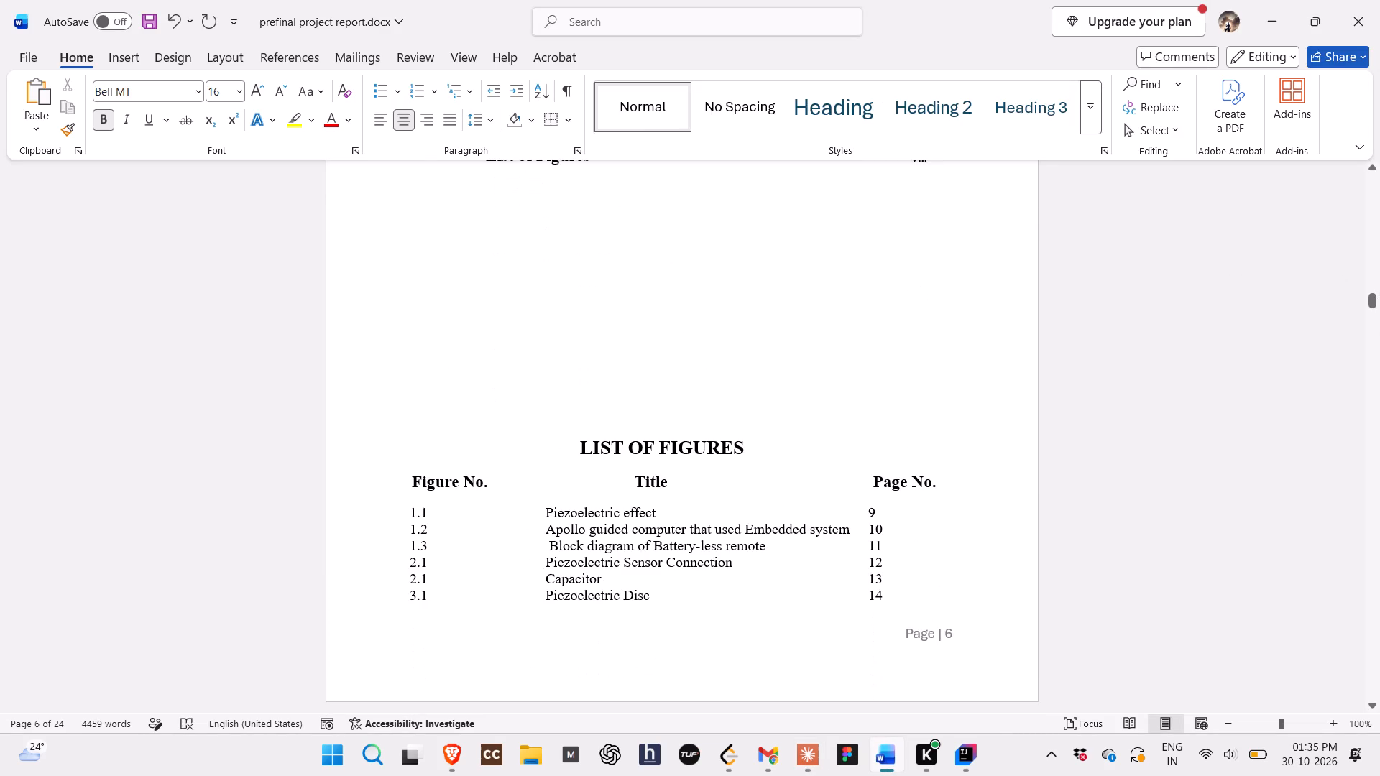
{"action": "left_click", "coordinate": [673, 267]}
{"action": "key", "text": "ctrl+v"}
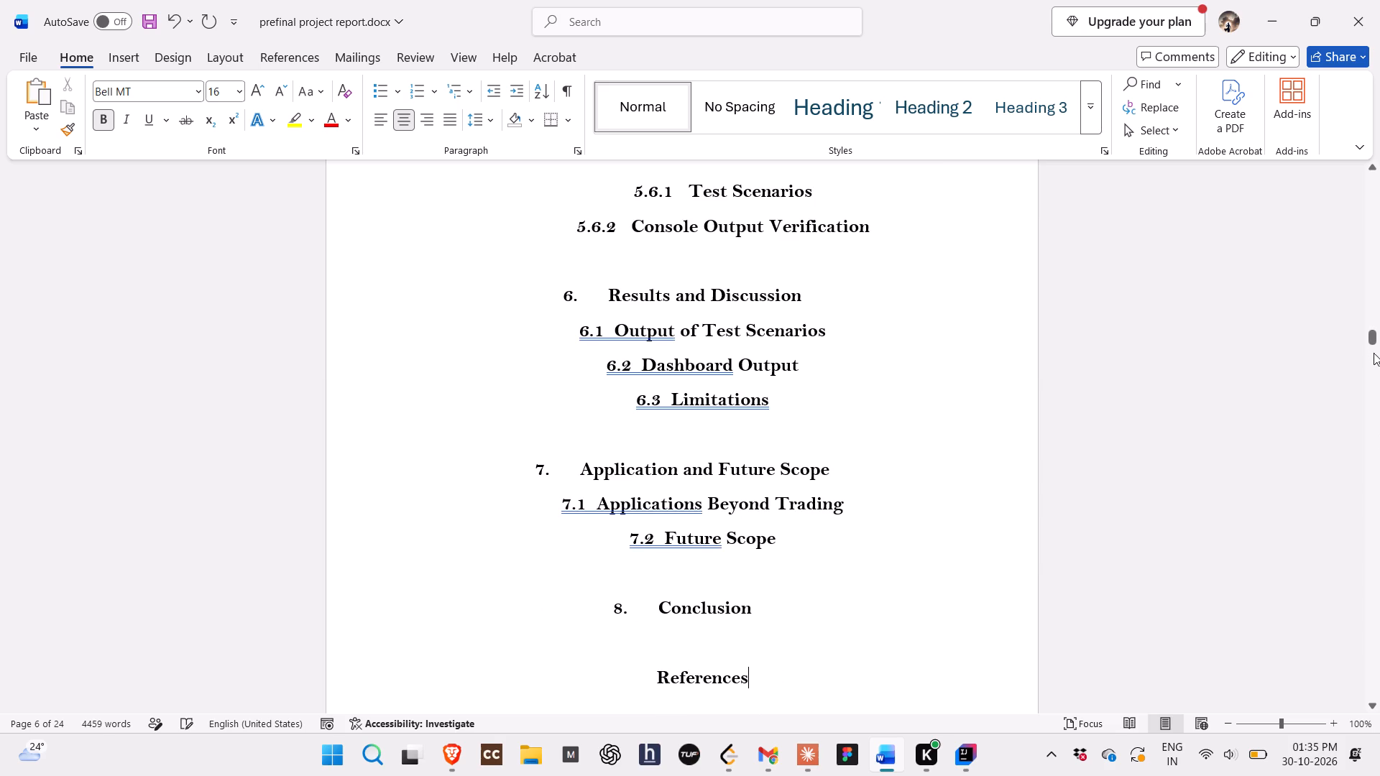
Examine the end of the pasted table of contents and the LIST OF FIGURES entries for old template content needing replacement.
{"action": "left_click_drag", "start_coordinate": [1371, 336], "coordinate": [1376, 343]}
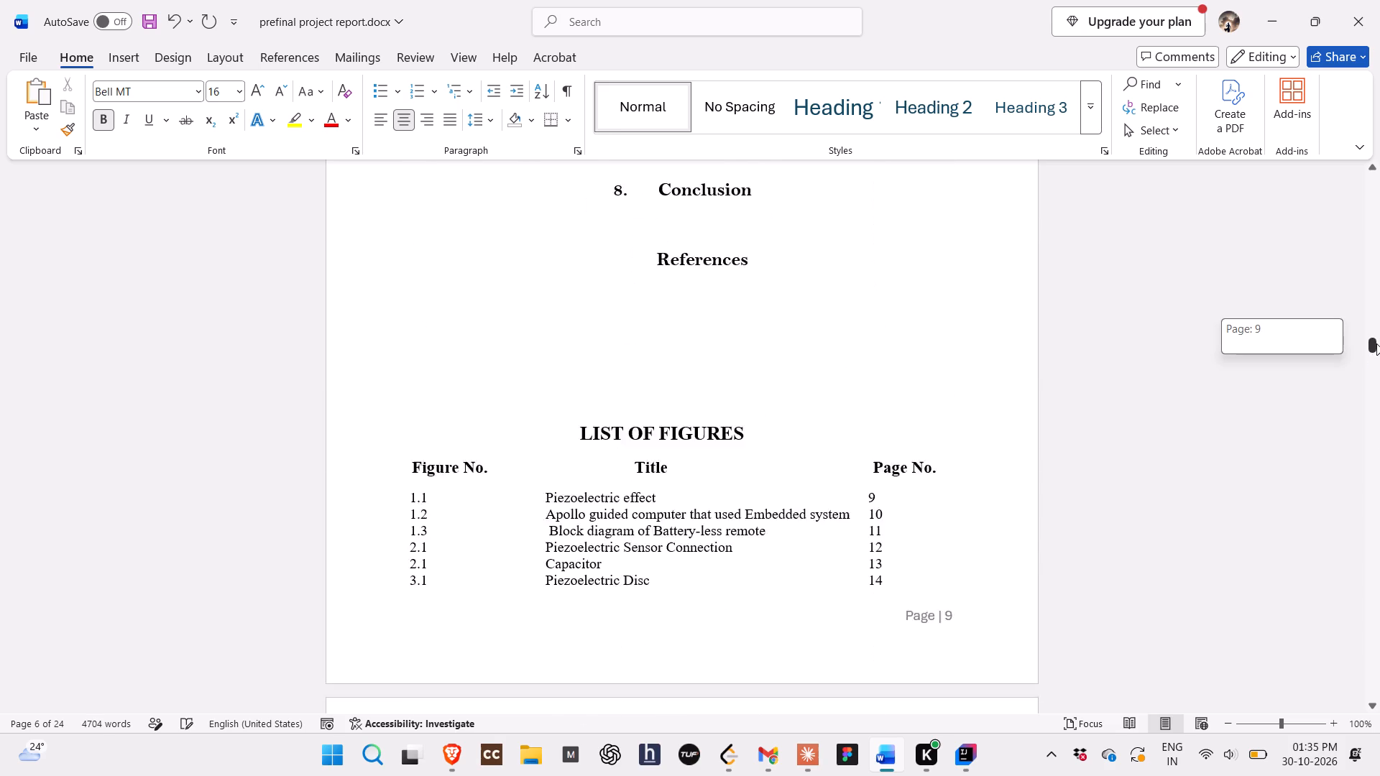
{"action": "left_click_drag", "start_coordinate": [1376, 343], "coordinate": [1376, 349]}
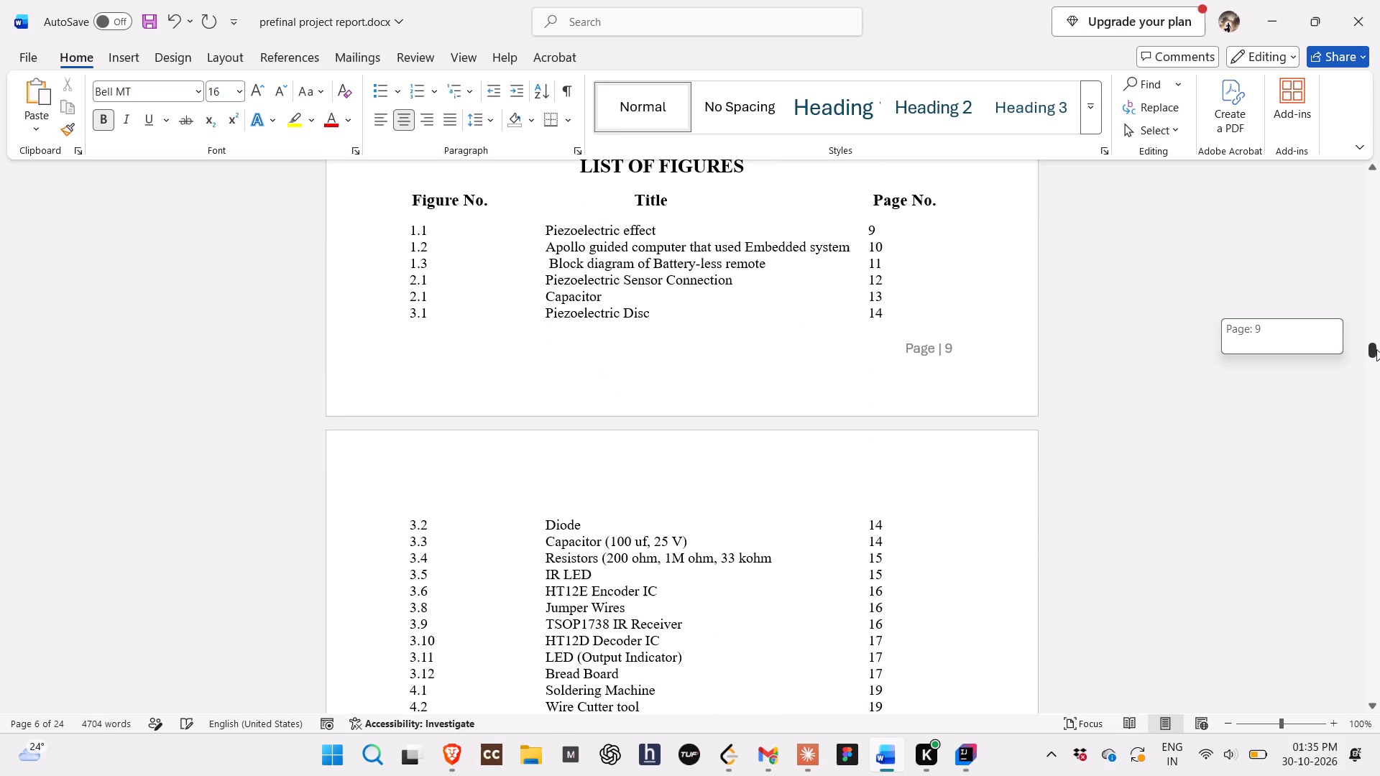
{"action": "left_click_drag", "start_coordinate": [1376, 349], "coordinate": [1376, 349]}
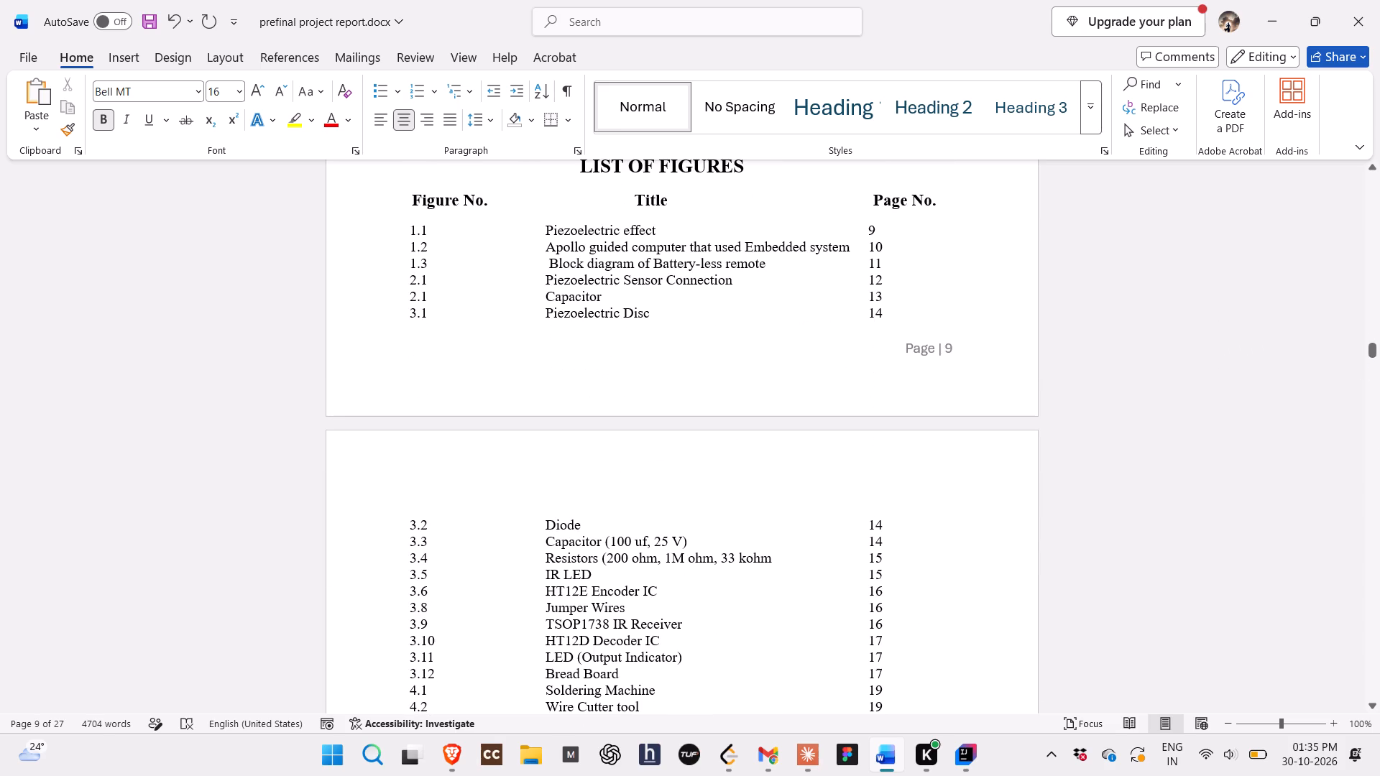
{"action": "scroll", "coordinate": [1110, 484], "scroll_direction": "down", "scroll_amount": 1, "text": "ctrl"}
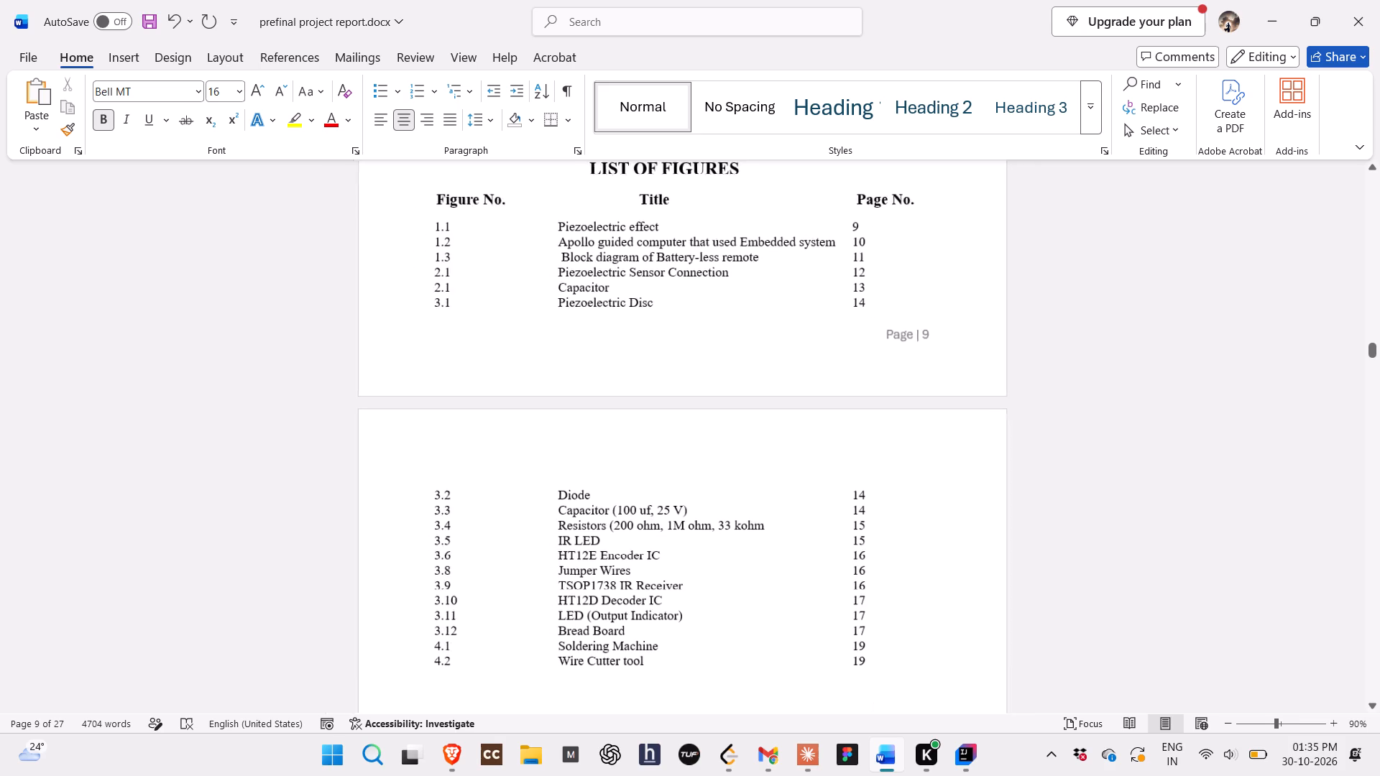
{"action": "scroll", "coordinate": [1110, 484], "scroll_direction": "down", "scroll_amount": 1, "text": "ctrl"}
{"action": "scroll", "coordinate": [1110, 484], "scroll_direction": "up", "scroll_amount": 1, "text": "ctrl"}
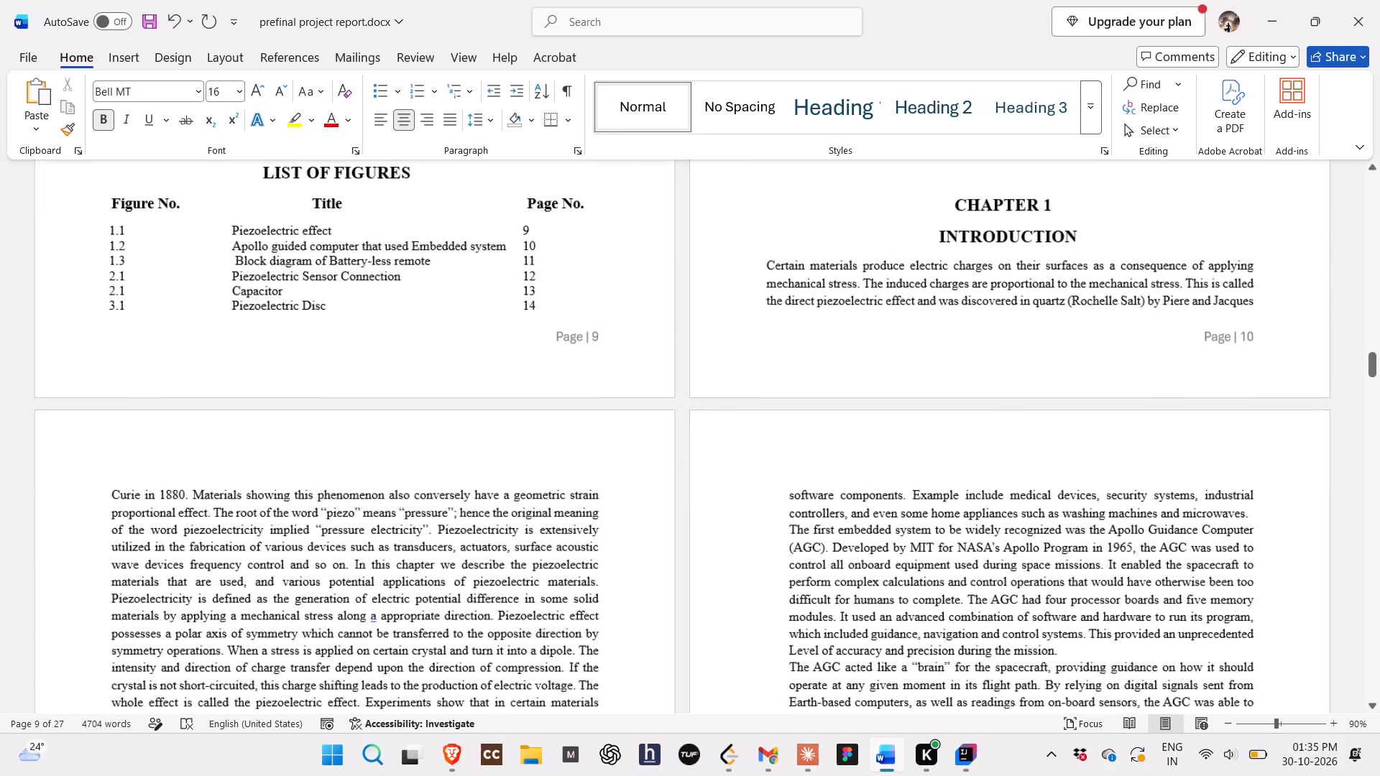
{"action": "scroll", "coordinate": [1110, 484], "scroll_direction": "up", "scroll_amount": 1, "text": "ctrl"}
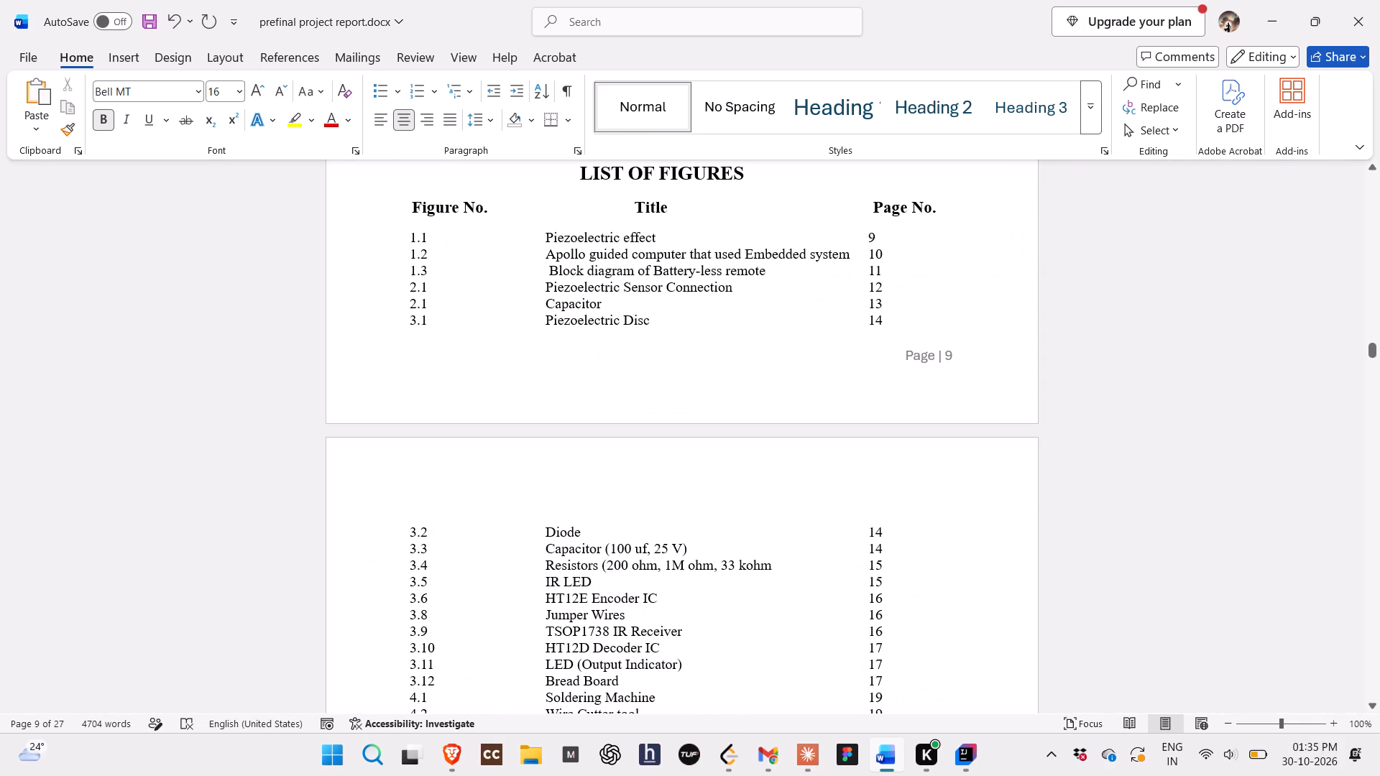
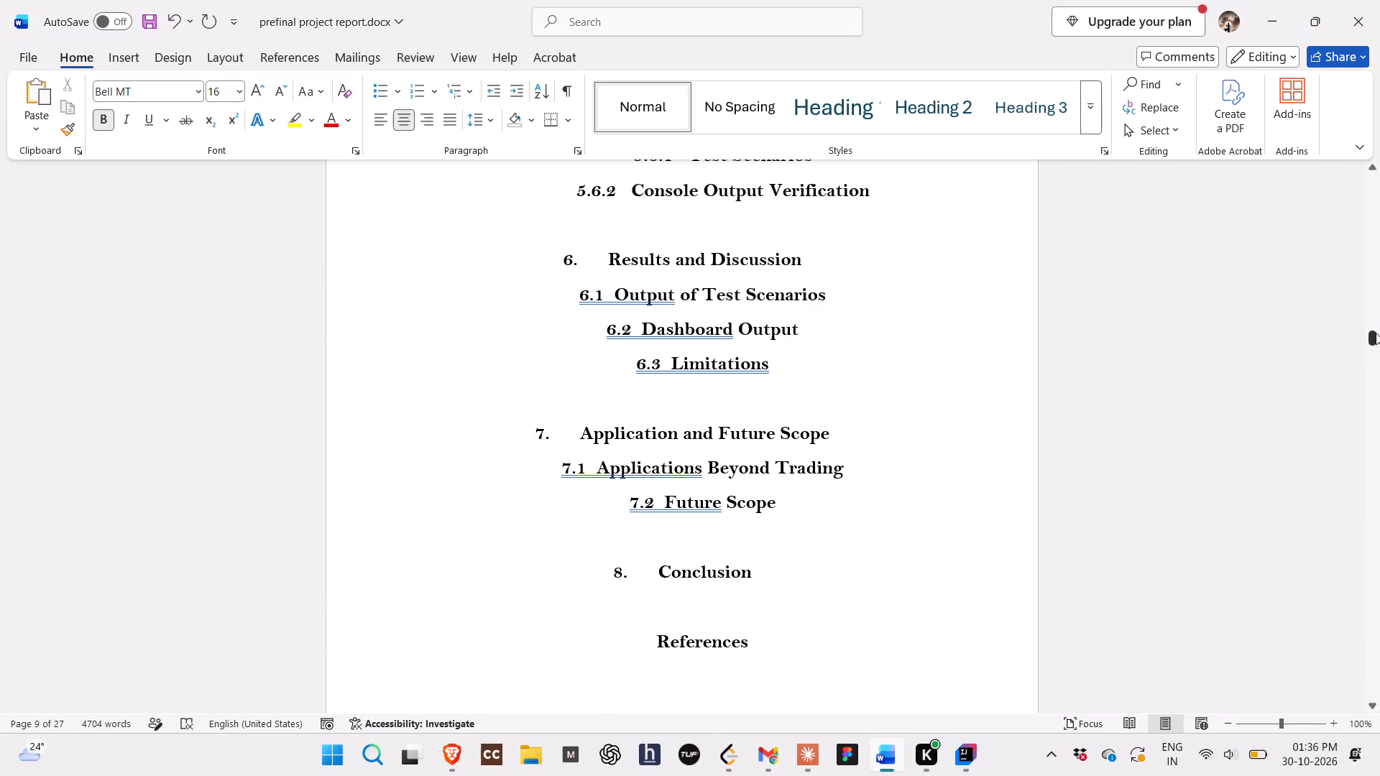
Number the References entry at the end of the table of contents as 9., spaced out from its title.
{"action": "left_click", "coordinate": [655, 649]}
{"action": "key", "text": "9"}
{"action": "type", "text": "."}
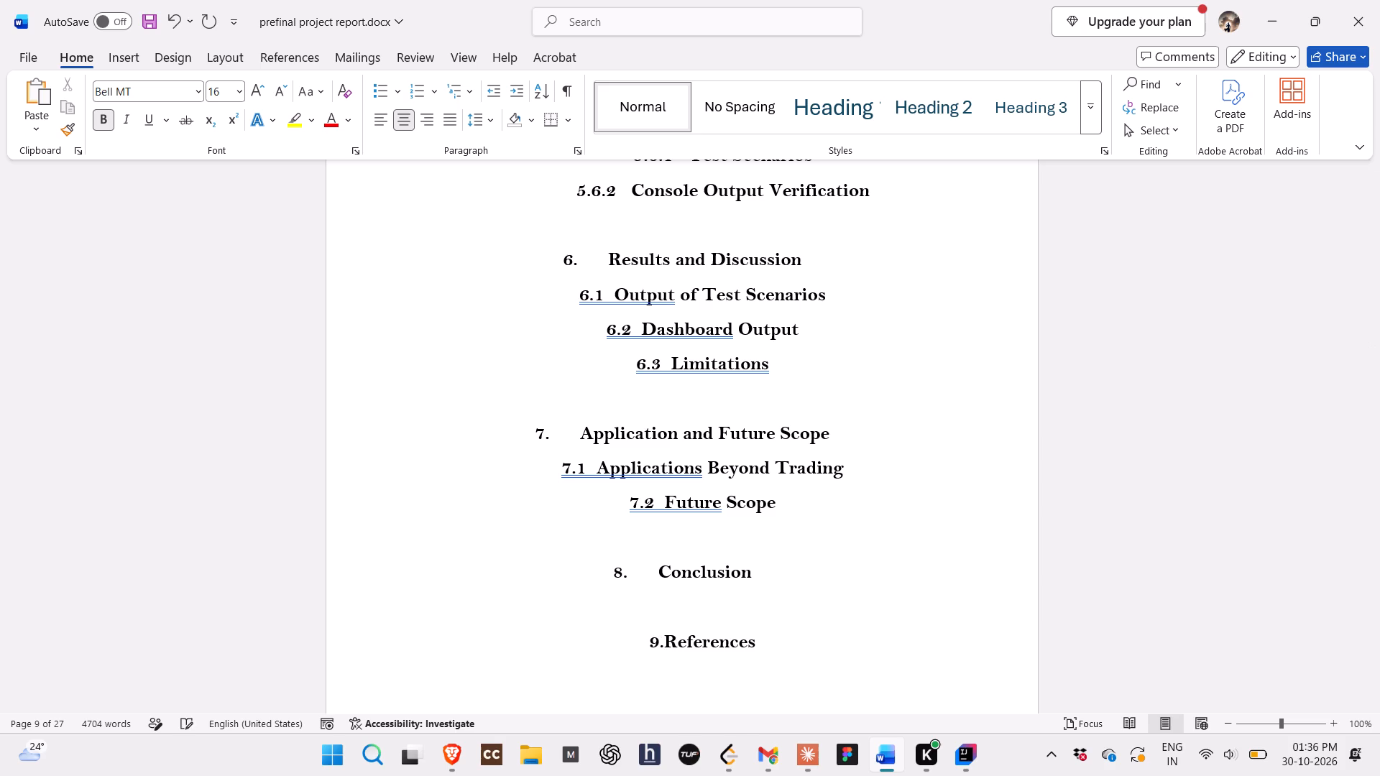
{"action": "key", "text": "space"}
{"action": "key", "text": "space"}
{"action": "key", "text": "space"}
{"action": "key", "text": "space"}
{"action": "key", "text": "space"}
{"action": "key", "text": "space"}
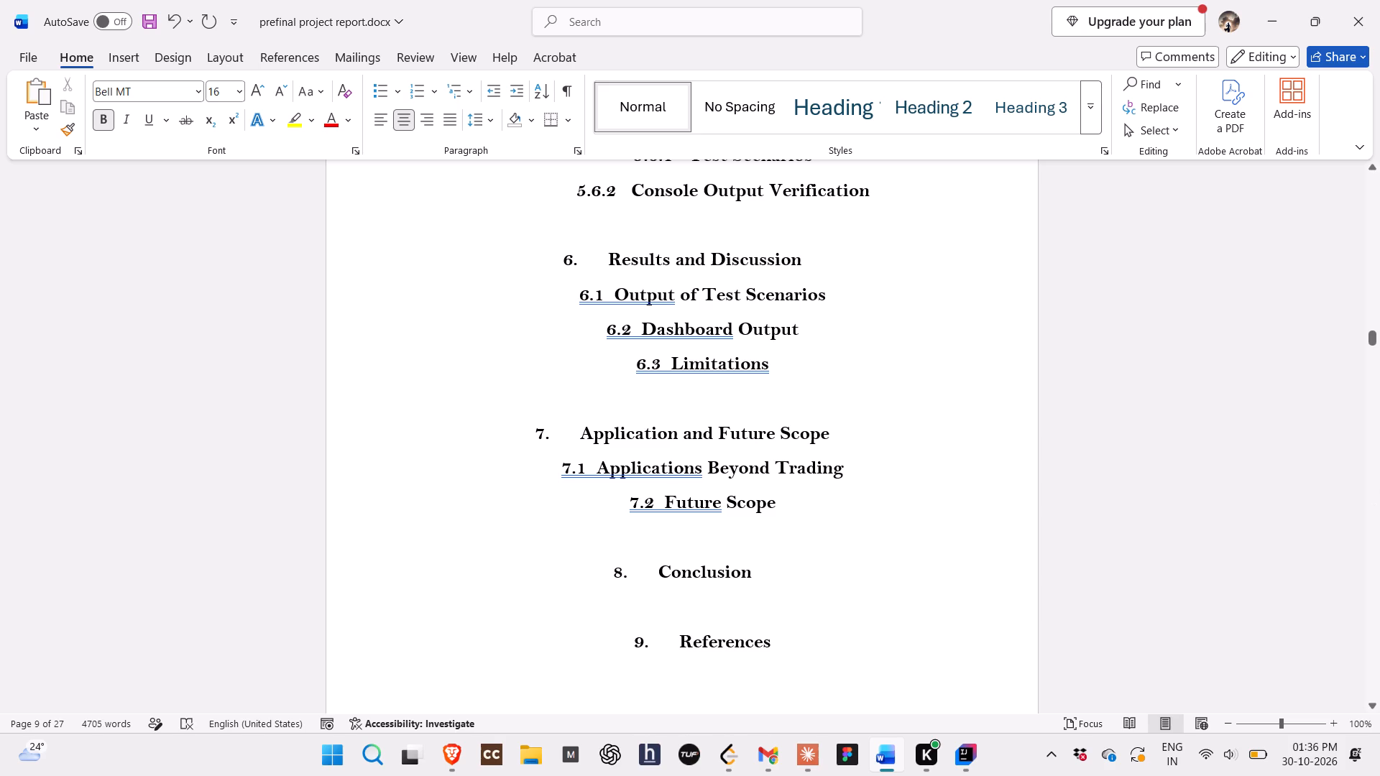
Examine the LIST OF FIGURES, the start of Chapter 1 and the end of the table of contents for old template content.
{"action": "left_click_drag", "start_coordinate": [1373, 338], "coordinate": [1373, 351]}
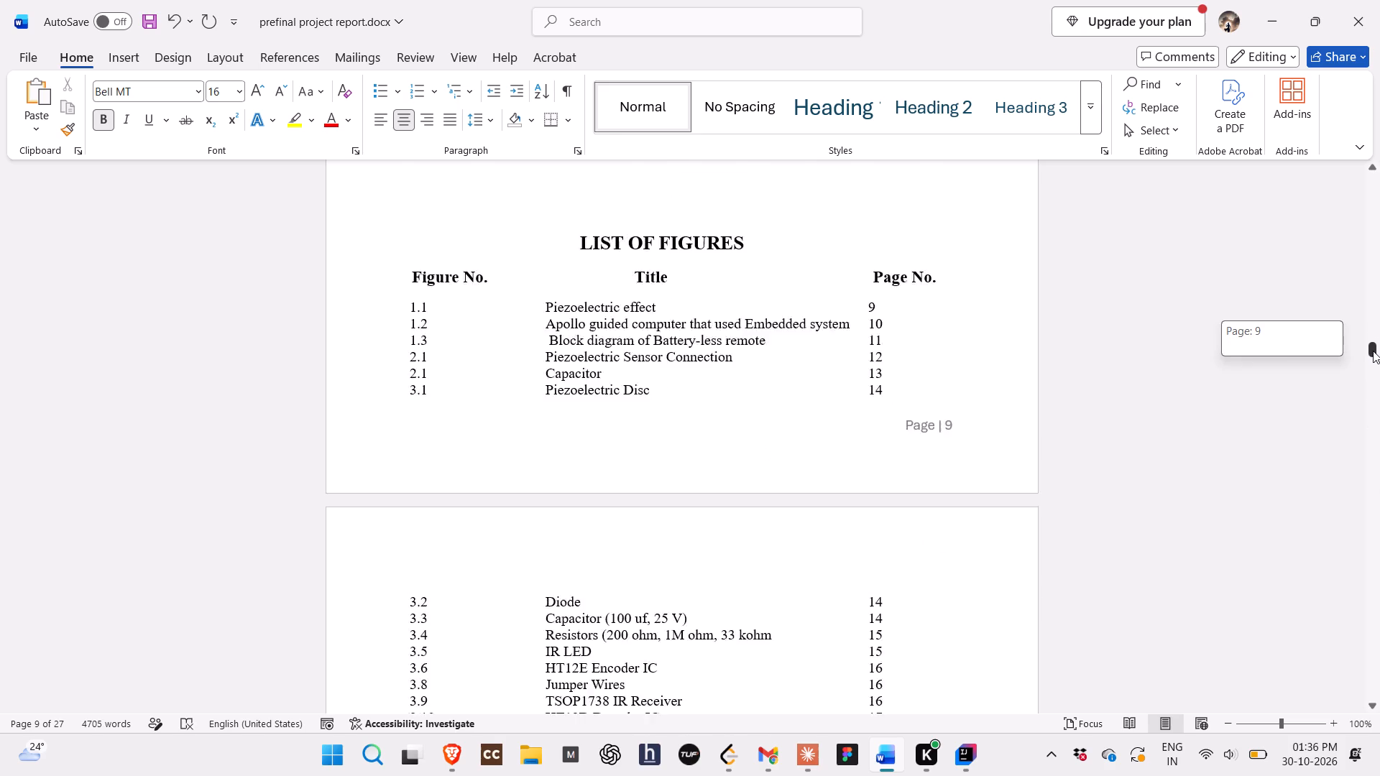
{"action": "left_click_drag", "start_coordinate": [1373, 351], "coordinate": [1378, 349]}
{"action": "left_click_drag", "start_coordinate": [1378, 349], "coordinate": [1377, 349]}
{"action": "left_click_drag", "start_coordinate": [1377, 349], "coordinate": [1376, 351]}
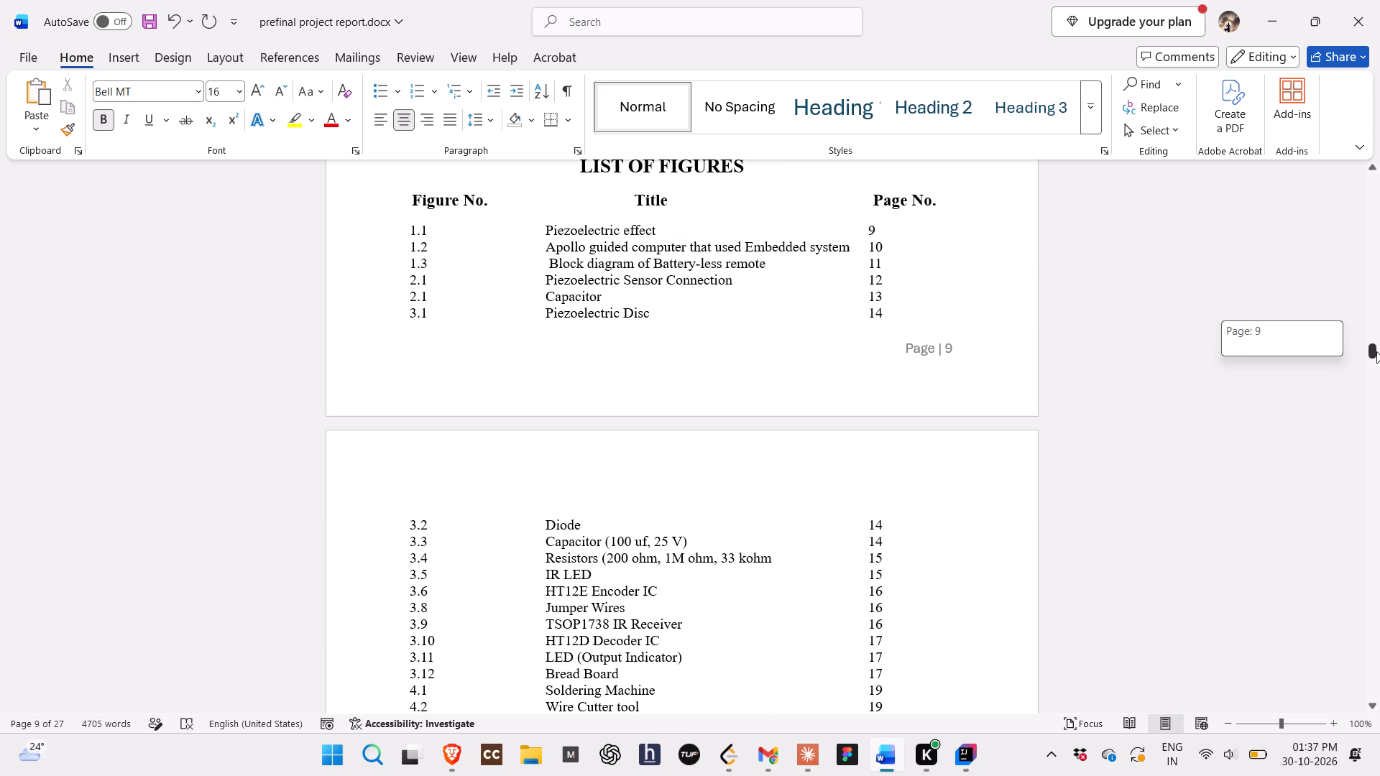
{"action": "left_click_drag", "start_coordinate": [1376, 351], "coordinate": [1376, 350]}
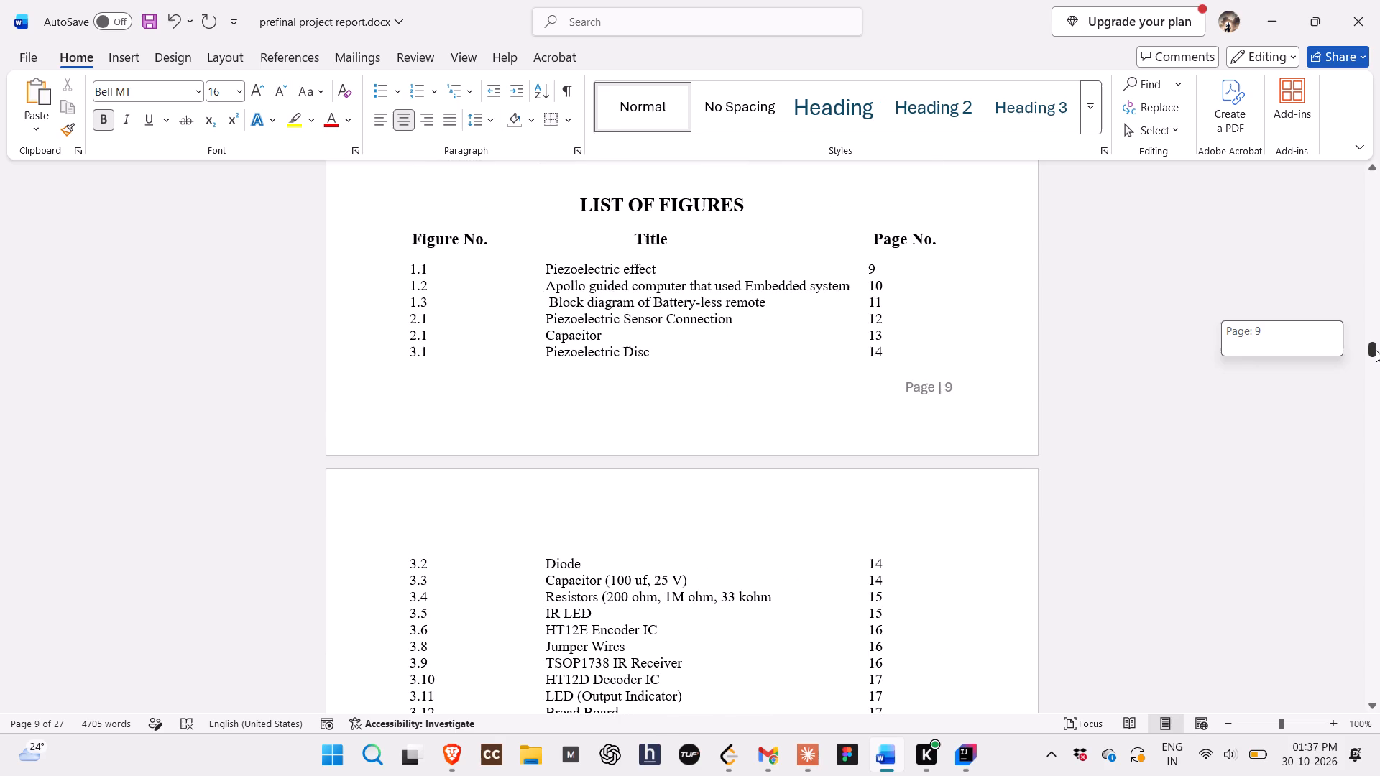
{"action": "left_click_drag", "start_coordinate": [1376, 350], "coordinate": [1376, 353]}
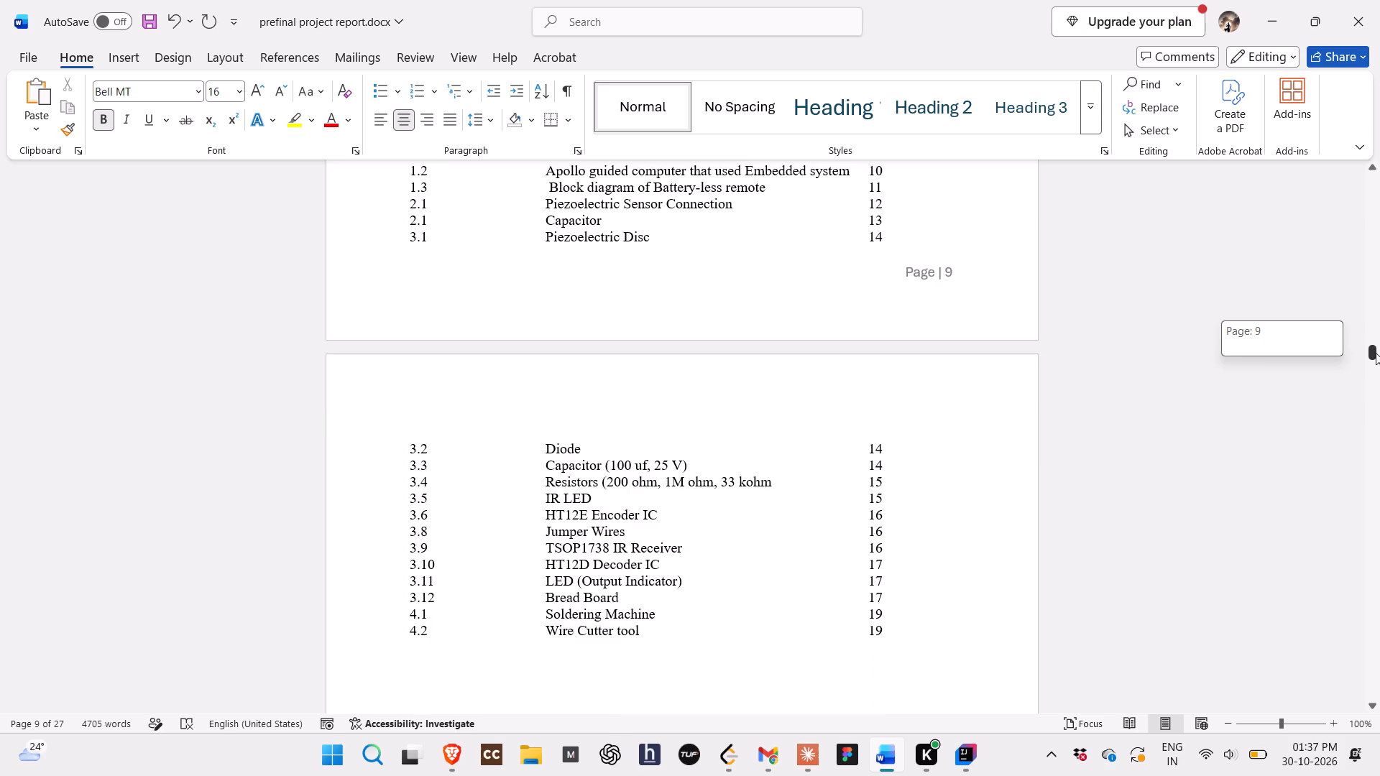
{"action": "left_click_drag", "start_coordinate": [1376, 353], "coordinate": [1374, 369]}
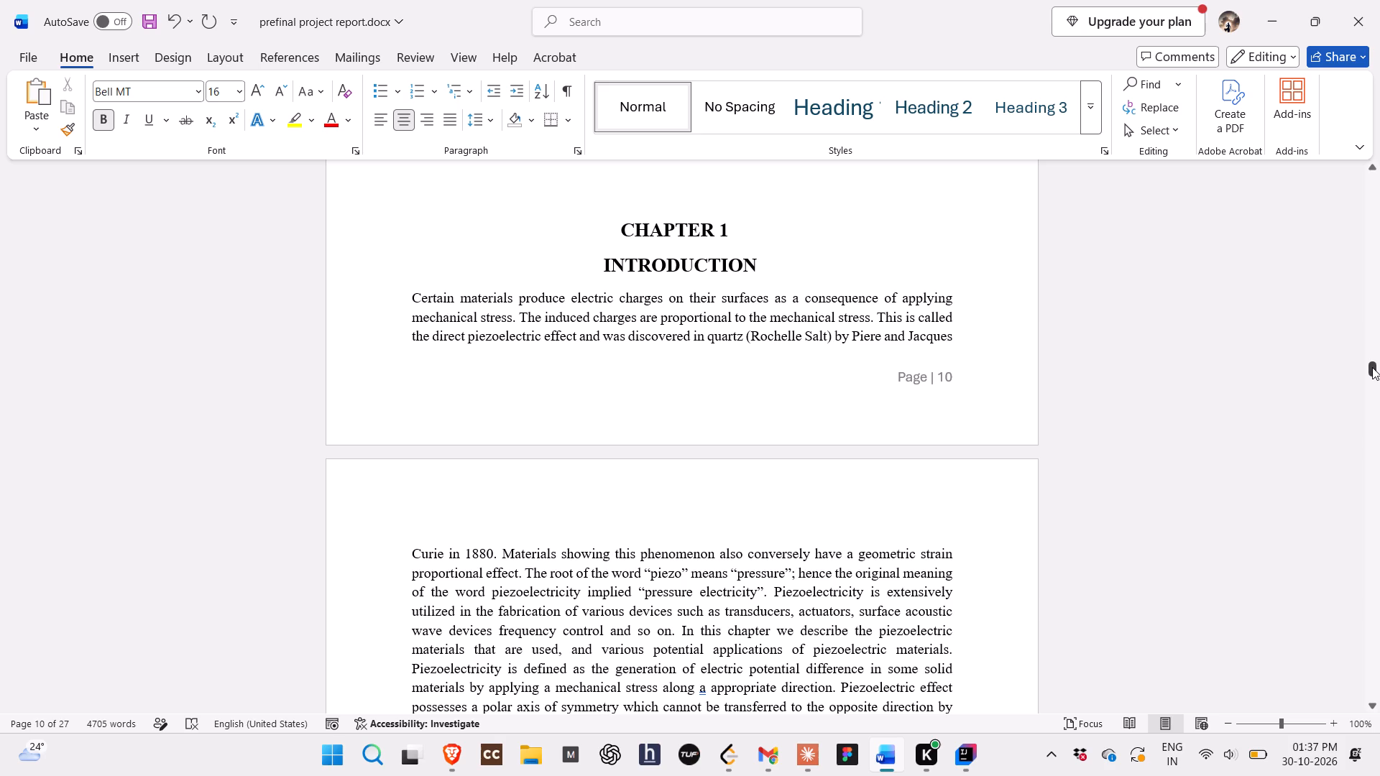
{"action": "left_click_drag", "start_coordinate": [1372, 367], "coordinate": [1372, 377]}
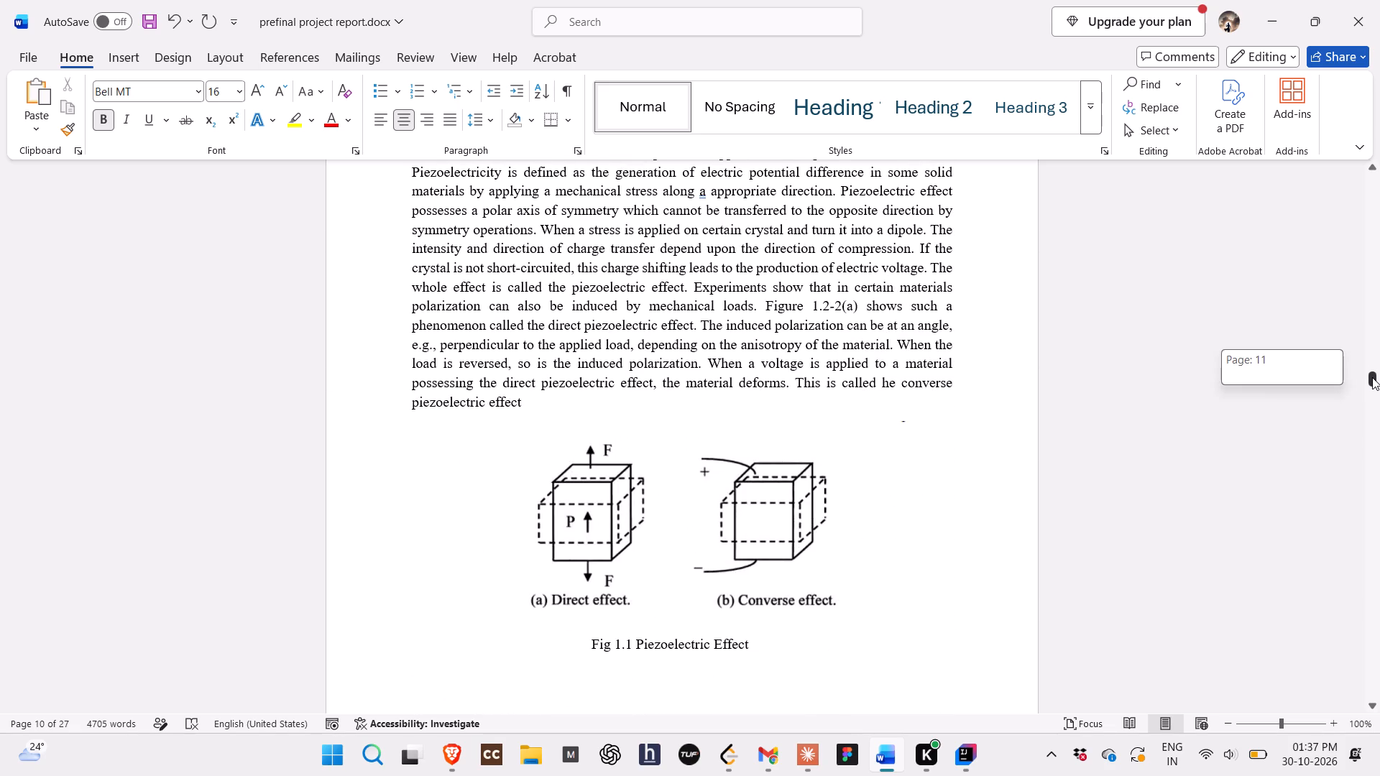
{"action": "left_click_drag", "start_coordinate": [1372, 377], "coordinate": [1379, 360]}
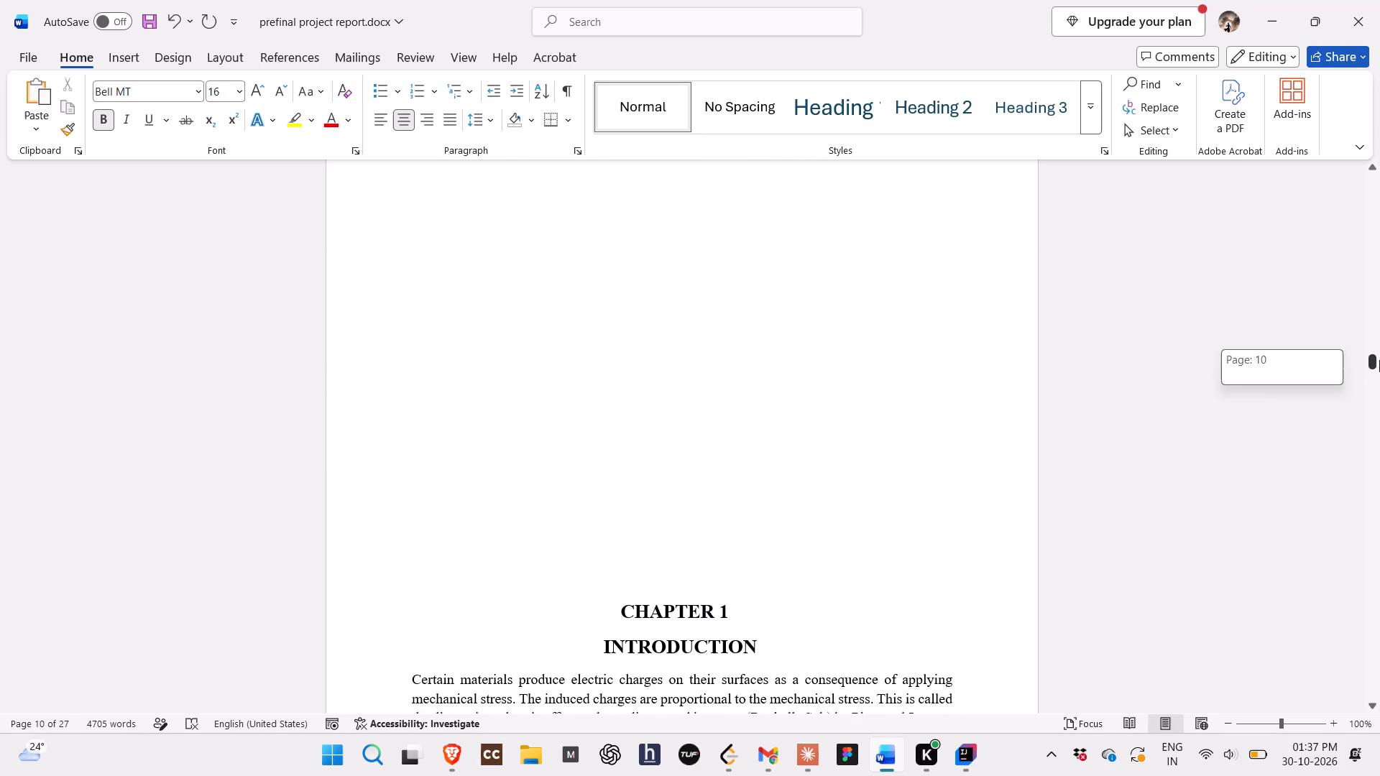
{"action": "left_click_drag", "start_coordinate": [1379, 360], "coordinate": [1379, 337]}
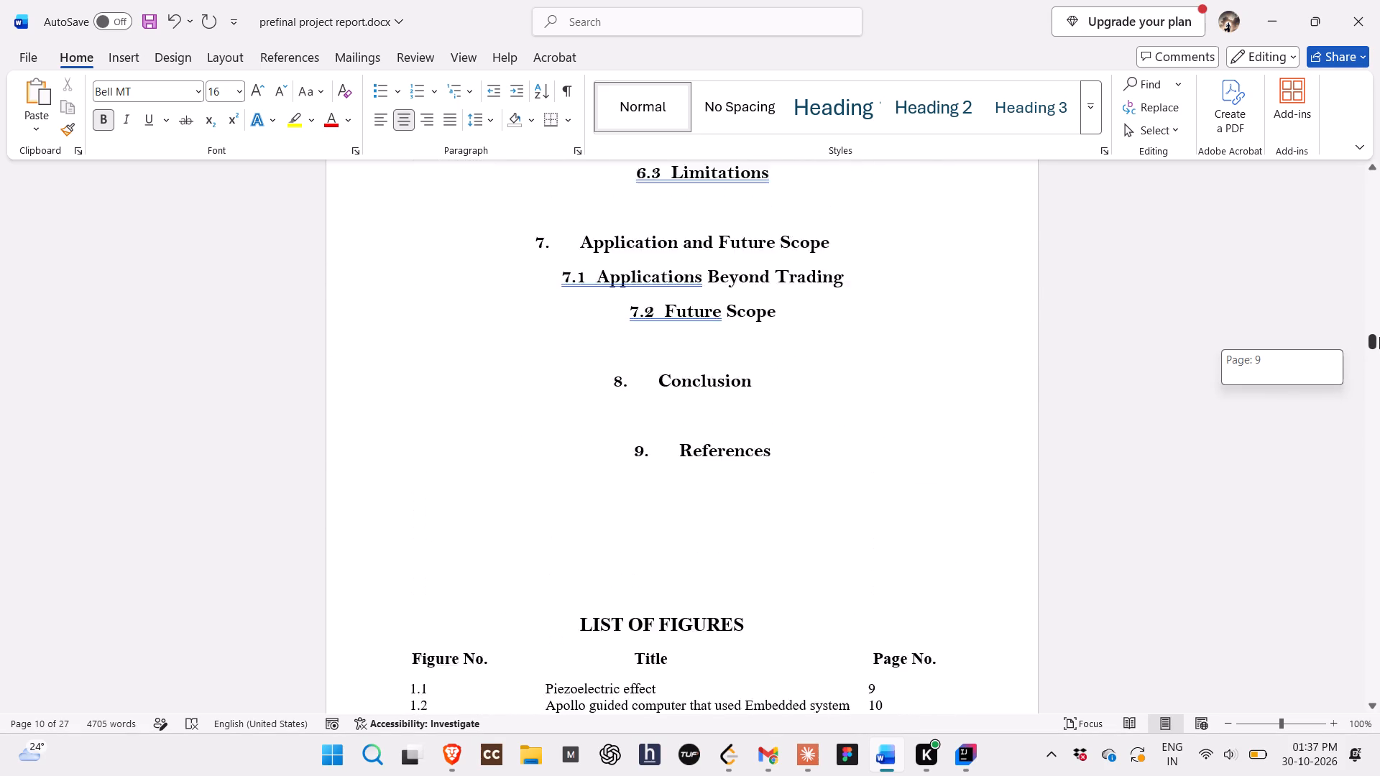
{"action": "left_click_drag", "start_coordinate": [1379, 337], "coordinate": [1379, 338]}
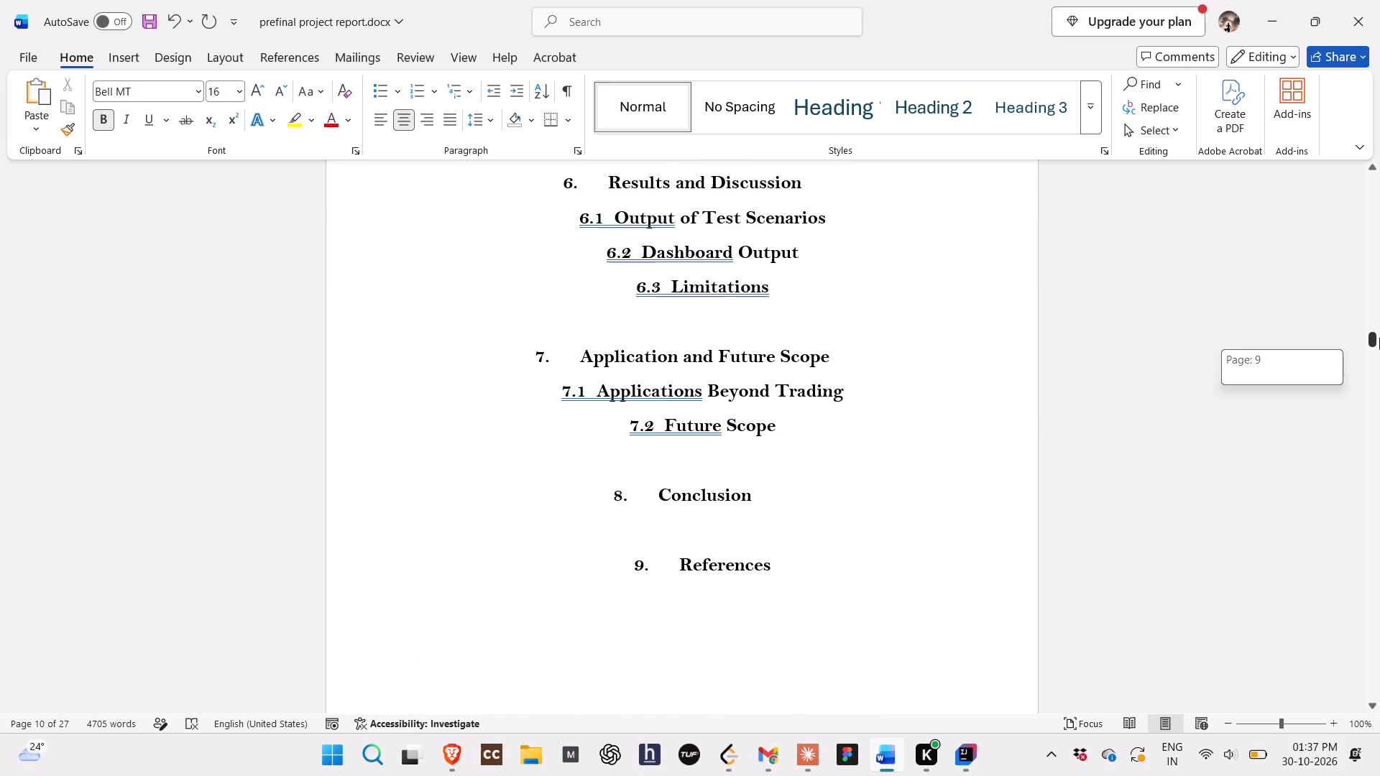
Format the table of contents entries from 1. Introduction to 1.2.6 Price-Time Priority in Times New Roman, size 12.
{"action": "left_click_drag", "start_coordinate": [1379, 338], "coordinate": [1379, 292]}
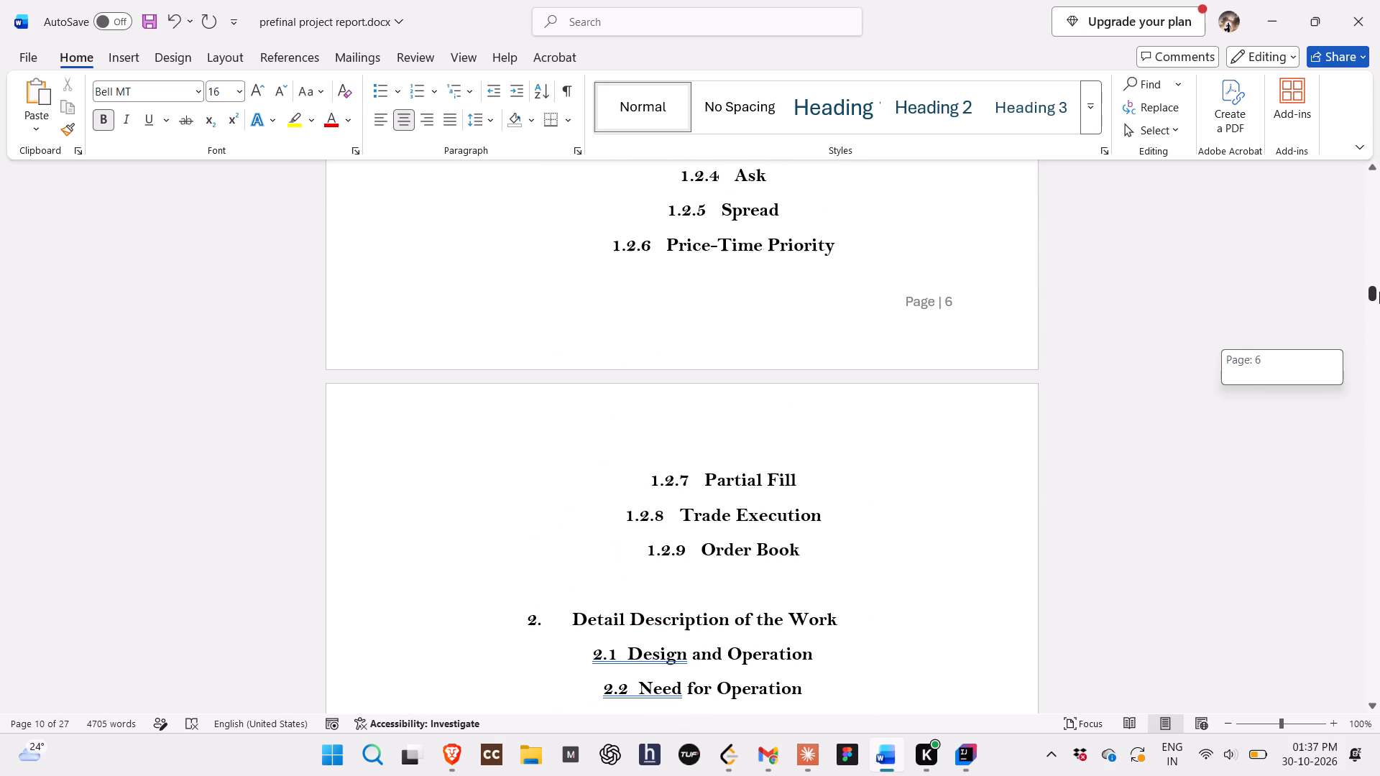
{"action": "left_click_drag", "start_coordinate": [1379, 292], "coordinate": [1377, 285]}
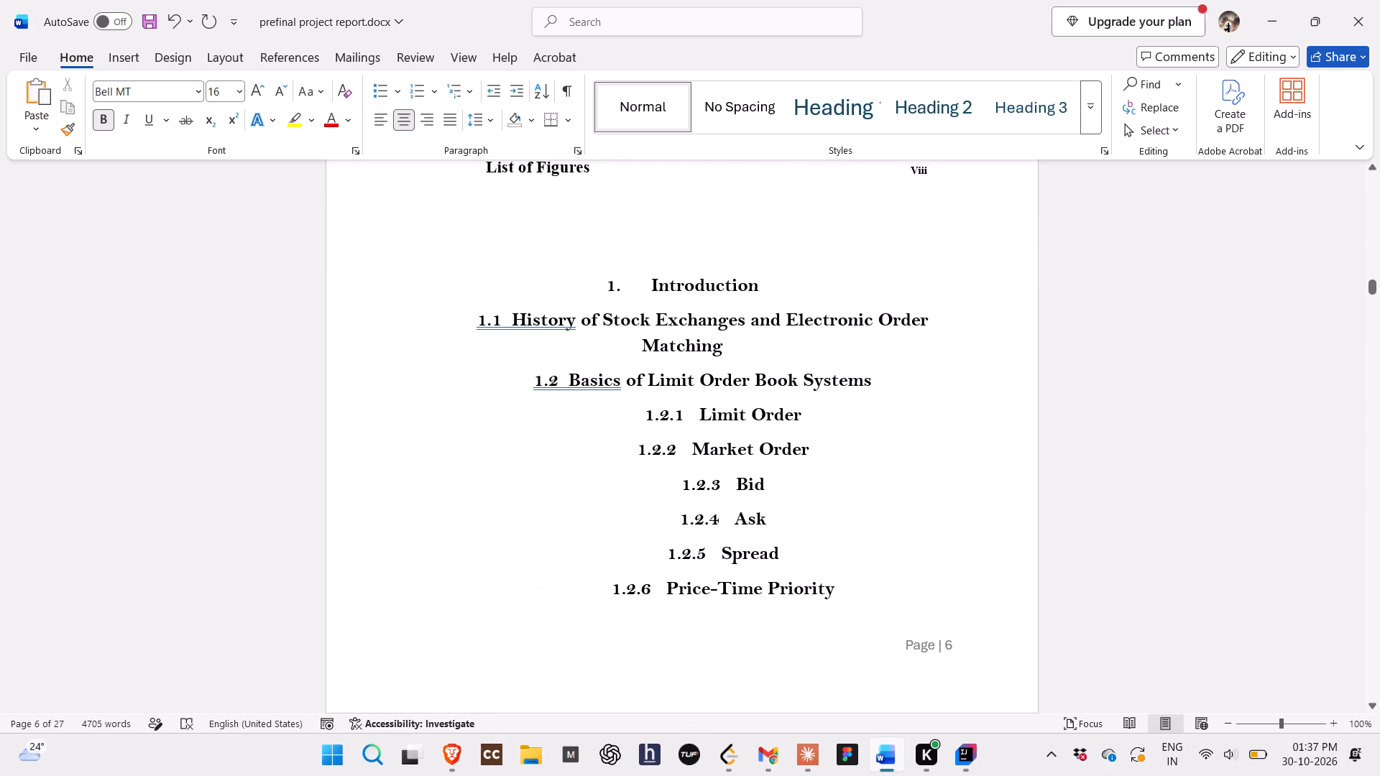
{"action": "left_click_drag", "start_coordinate": [850, 597], "coordinate": [650, 446]}
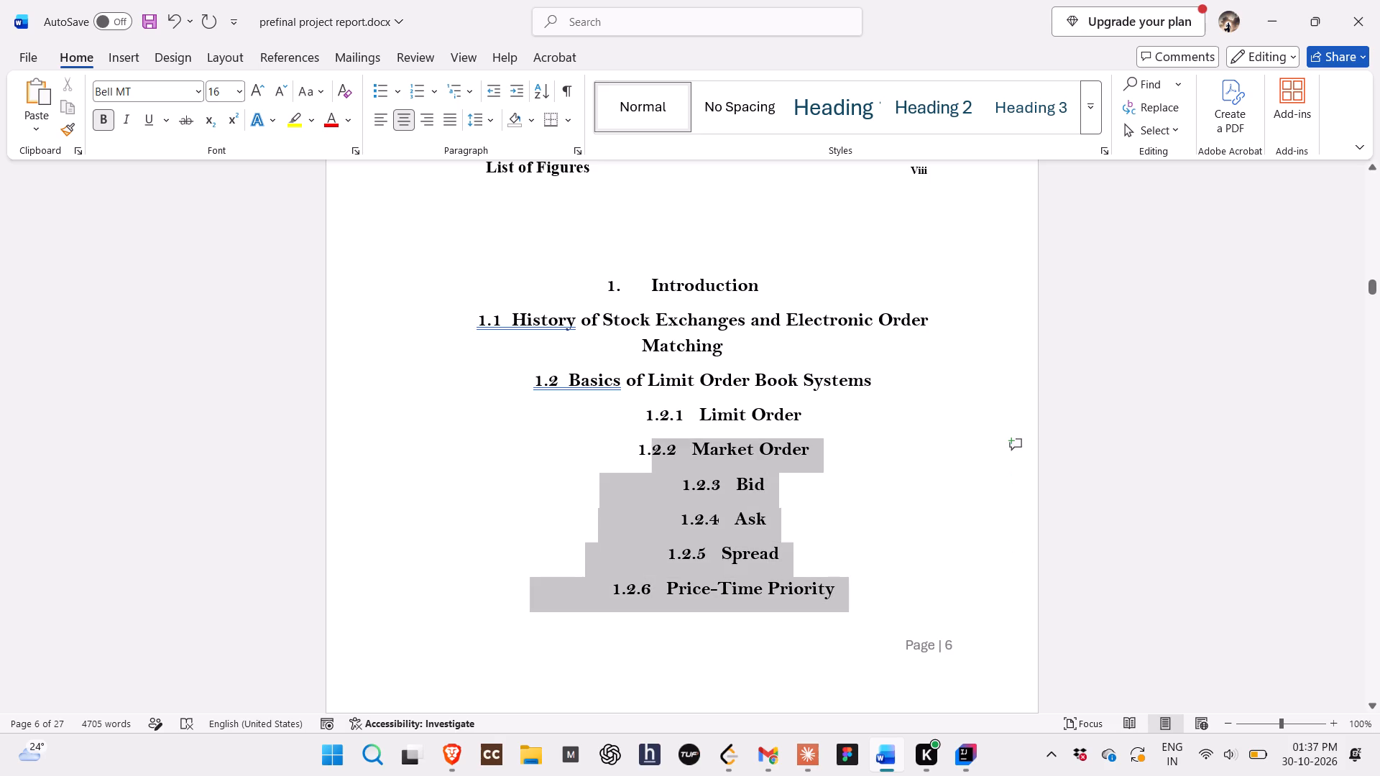
{"action": "left_click_drag", "start_coordinate": [650, 446], "coordinate": [489, 295]}
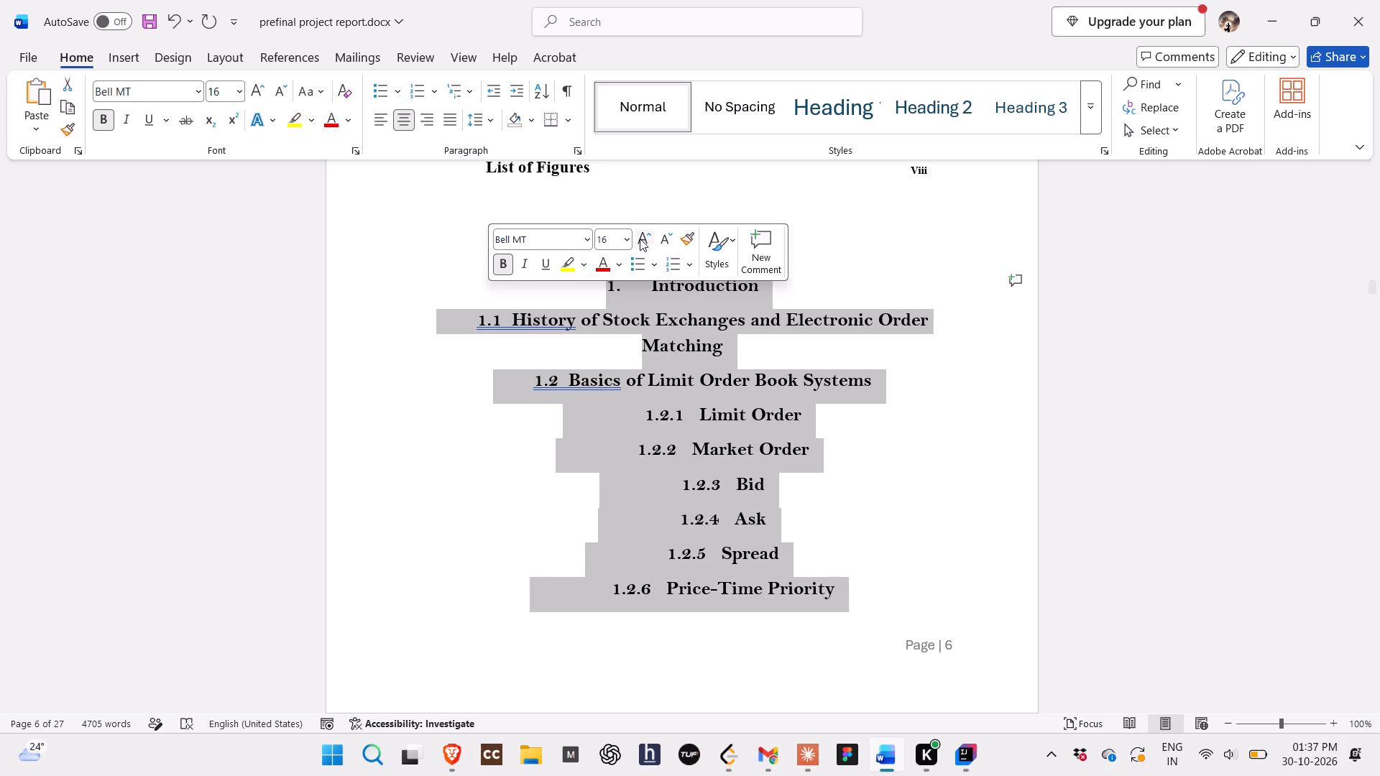
{"action": "left_click", "coordinate": [629, 239]}
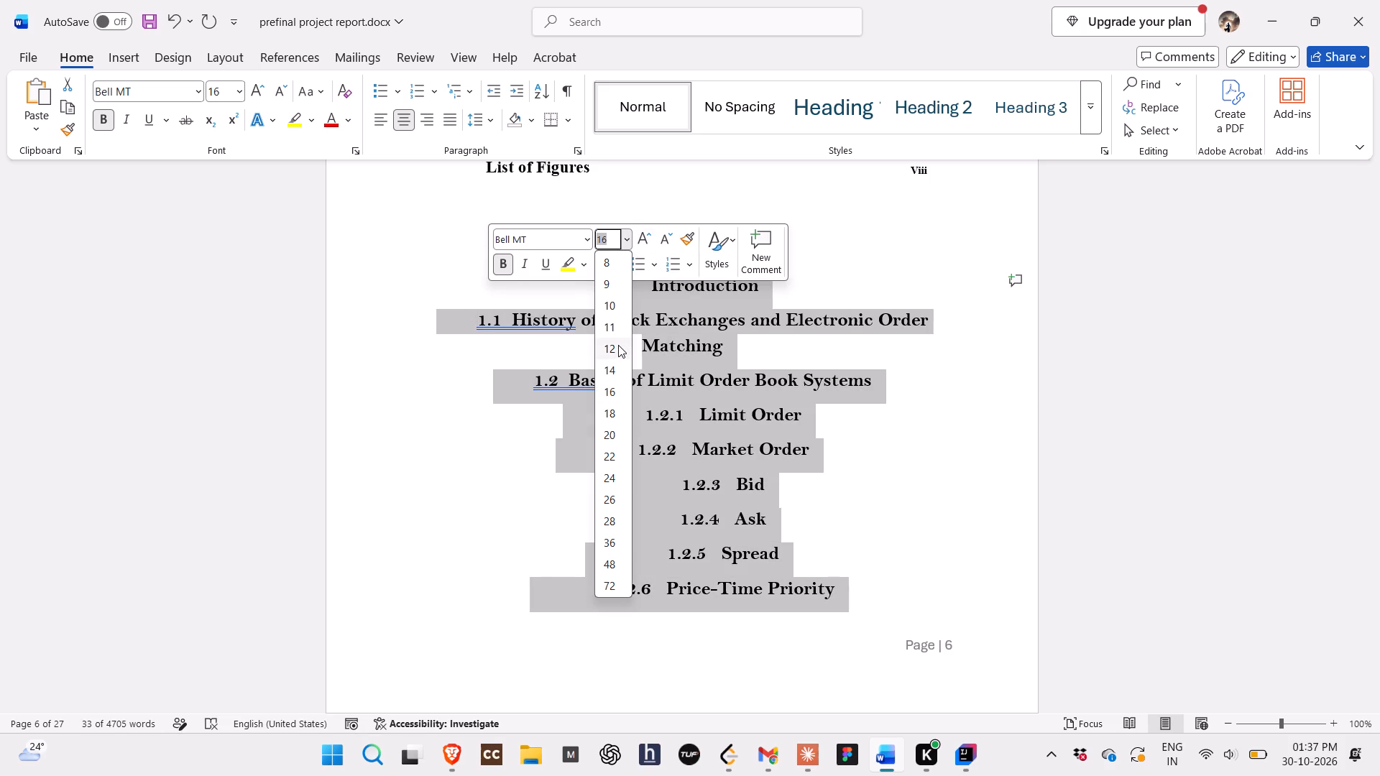
{"action": "left_click", "coordinate": [617, 346]}
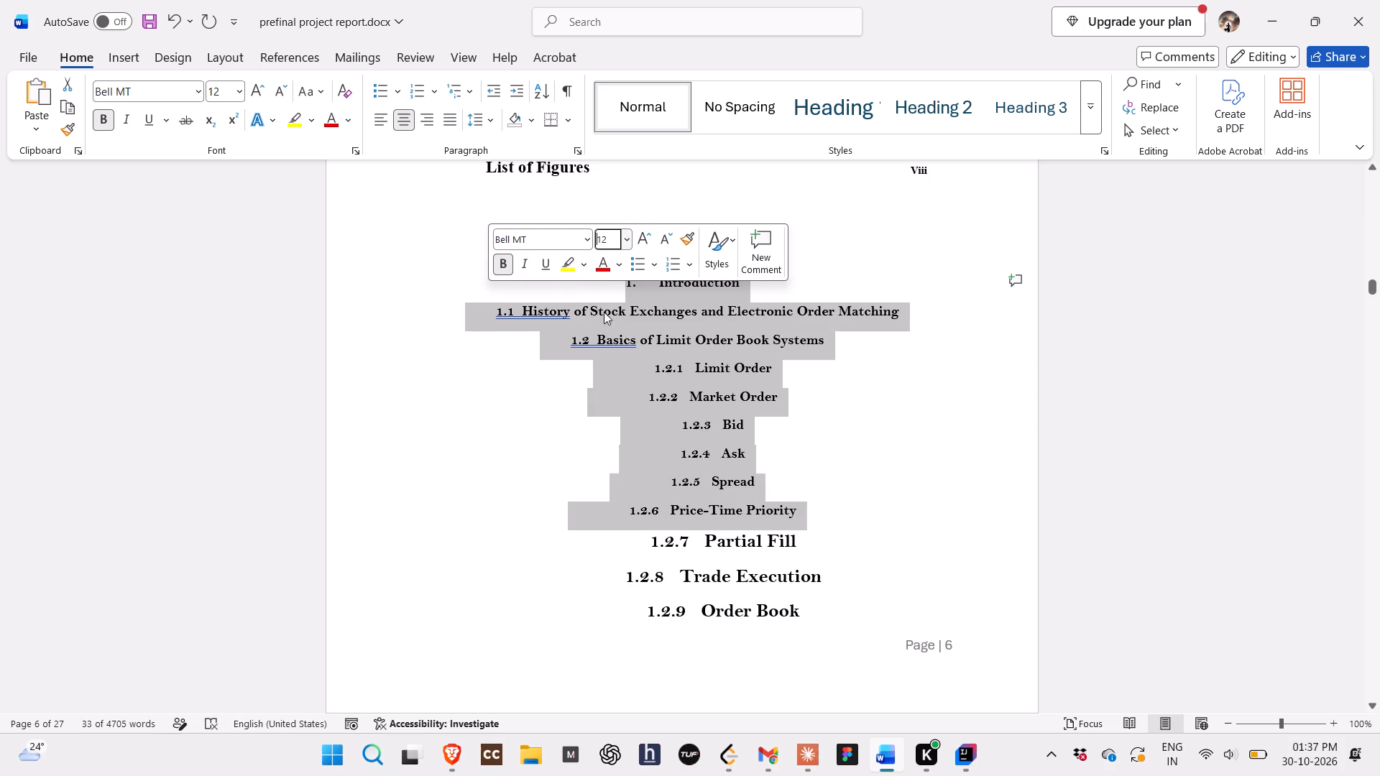
{"action": "left_click", "coordinate": [552, 239]}
{"action": "key", "text": "BackSpace"}
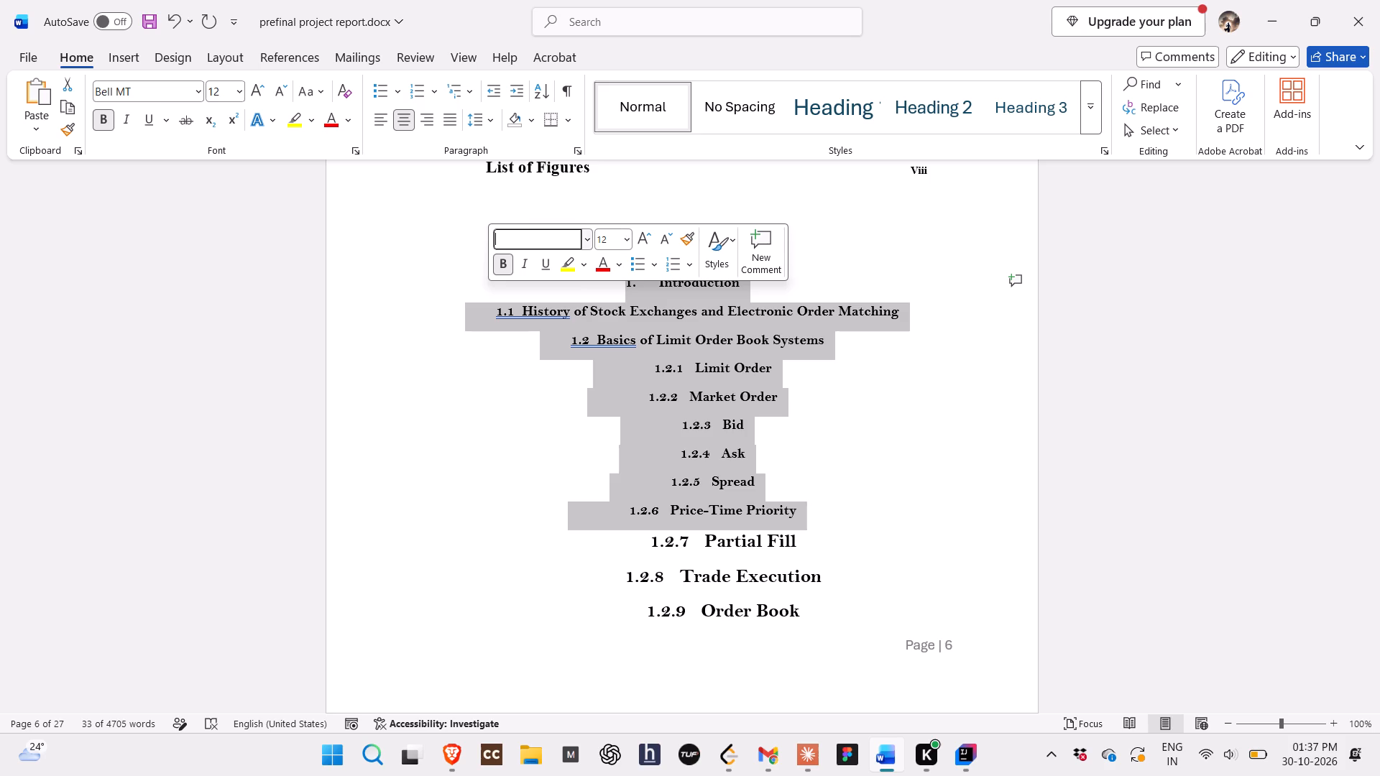
{"action": "type", "text": "times"}
{"action": "key", "text": "Return"}
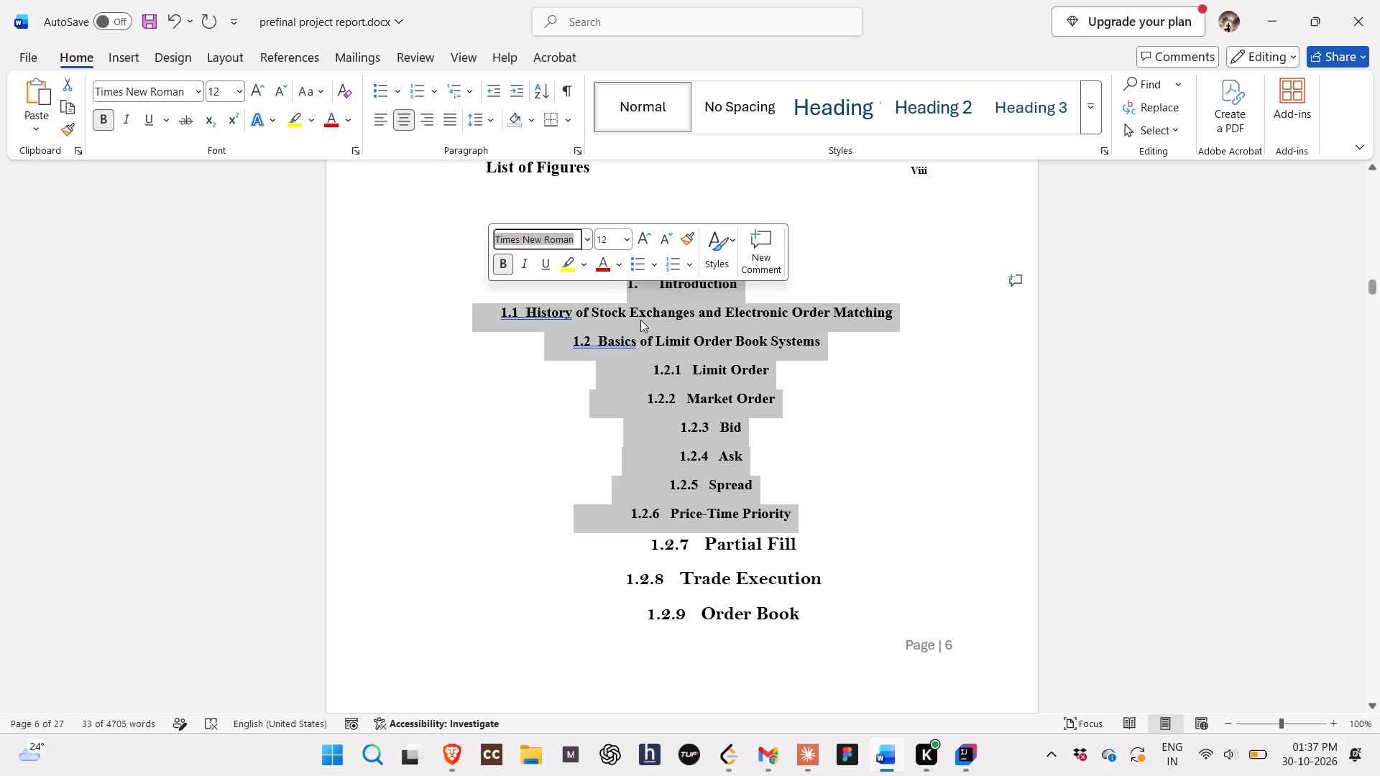
{"action": "left_click", "coordinate": [860, 421]}
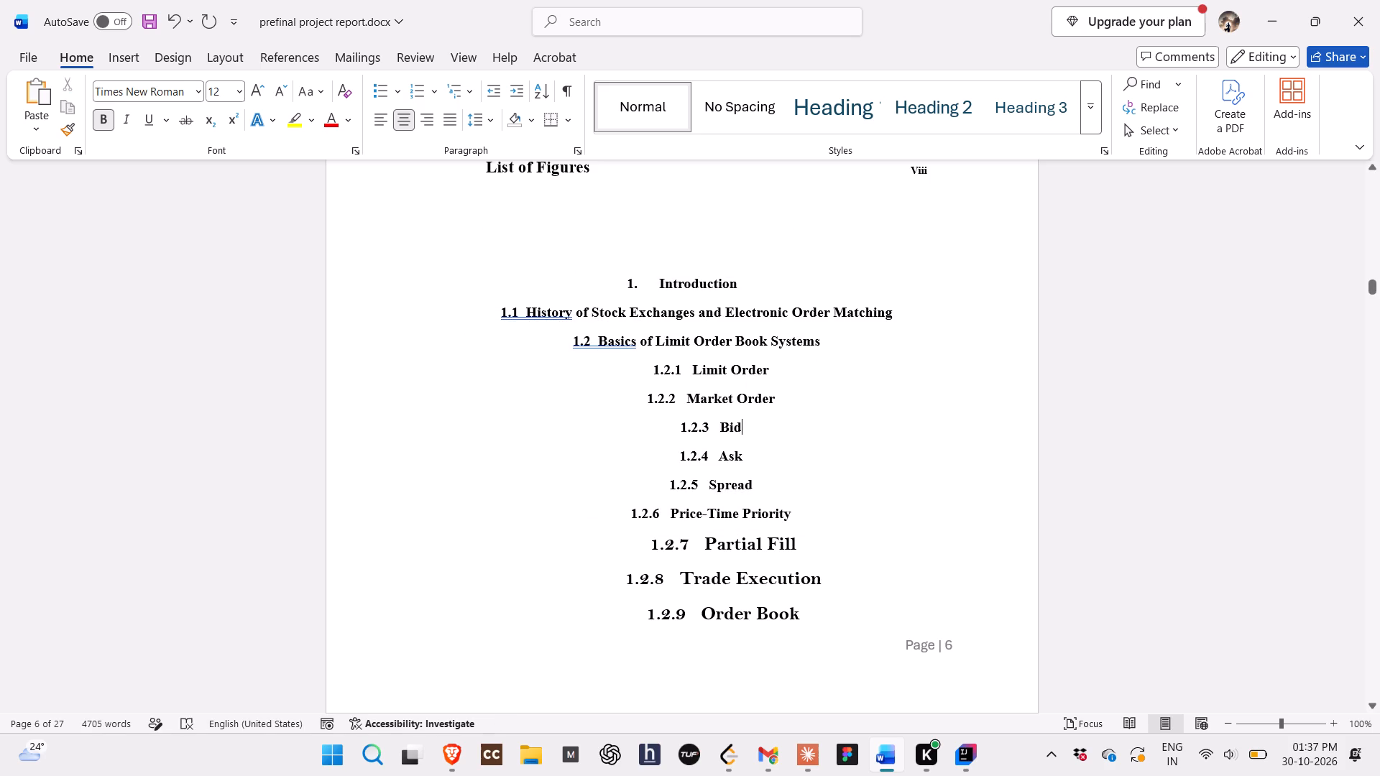
Format entries 1.2.7 Partial Fill to 1.2.9 Order Book in Times New Roman, size 12.
{"action": "left_click_drag", "start_coordinate": [812, 617], "coordinate": [602, 550]}
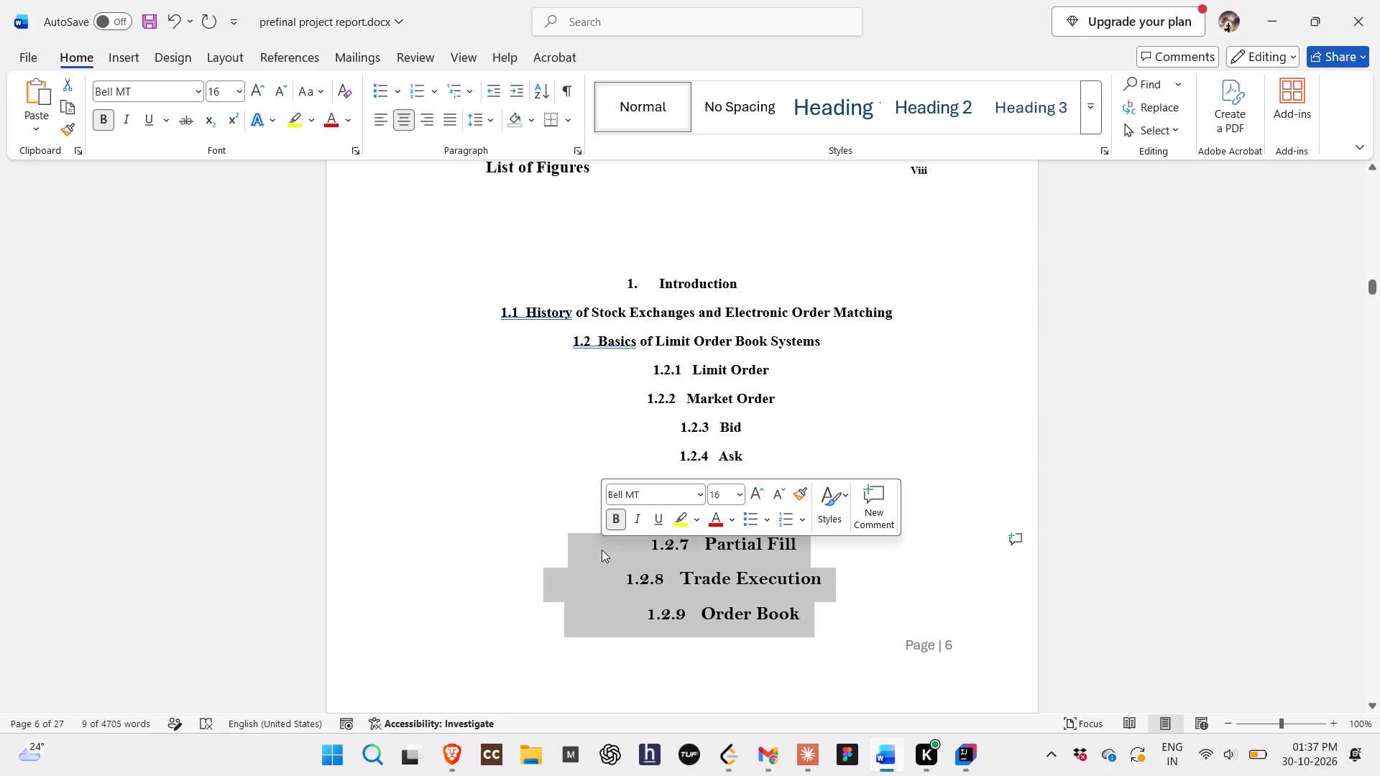
{"action": "left_click", "coordinate": [732, 495]}
{"action": "key", "text": "BackSpace"}
{"action": "type", "text": "12"}
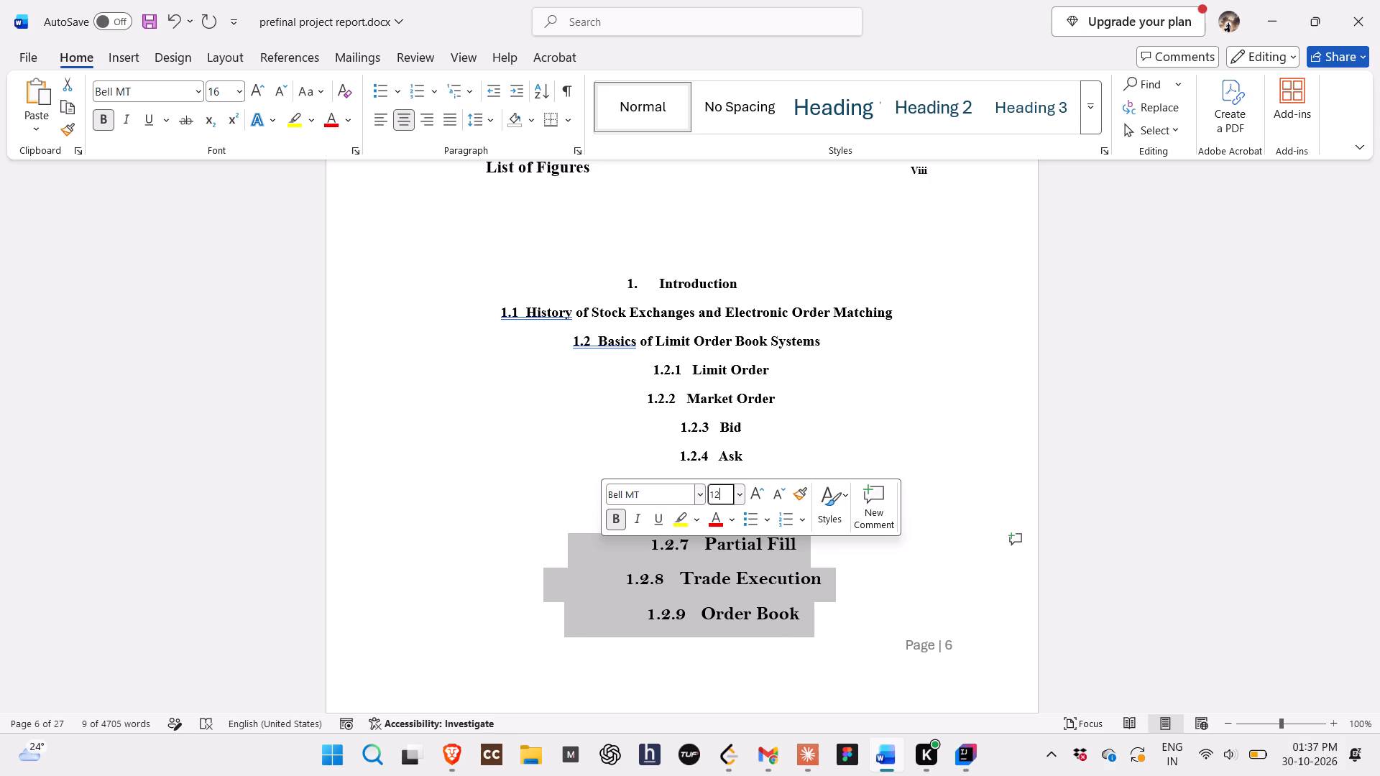
{"action": "left_click", "coordinate": [672, 499]}
{"action": "key", "text": "BackSpace"}
{"action": "type", "text": "time"}
{"action": "key", "text": "Return"}
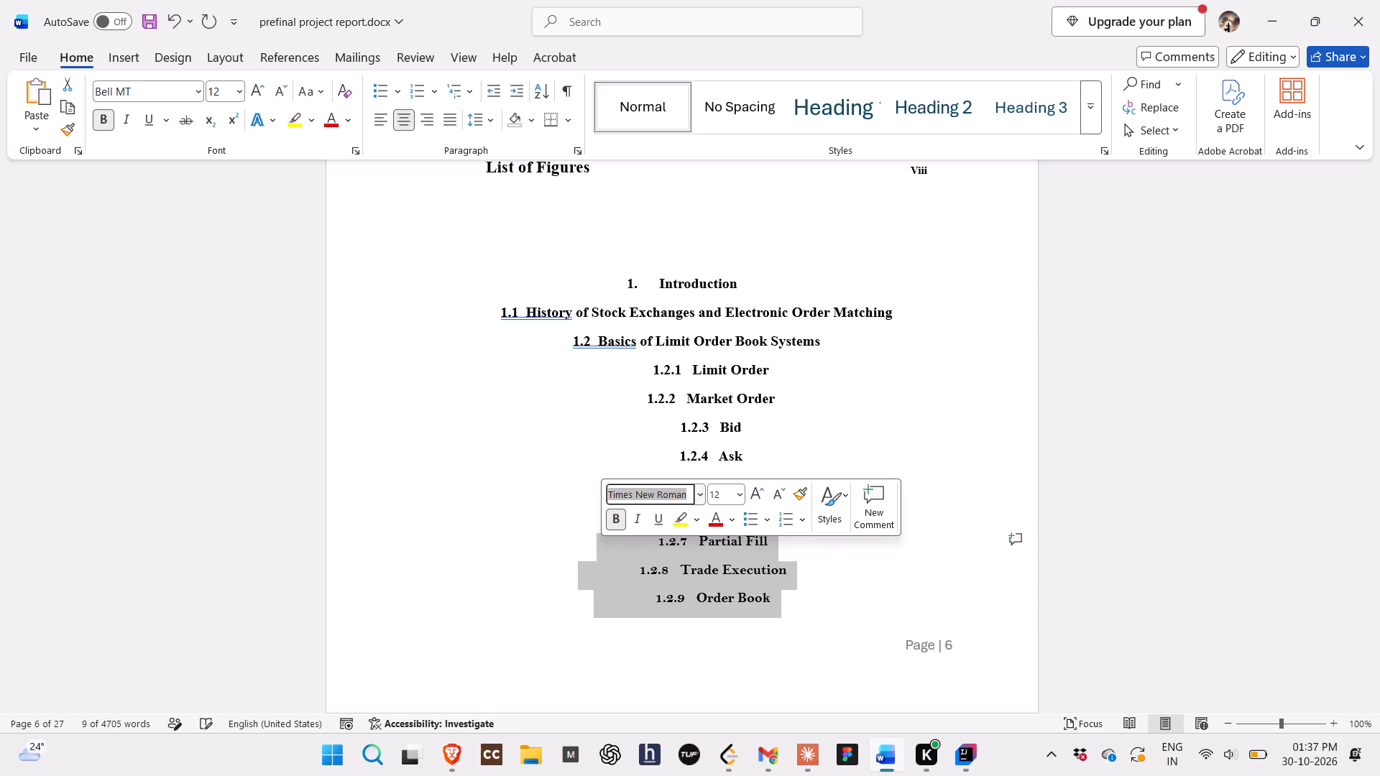
{"action": "left_click", "coordinate": [1188, 438]}
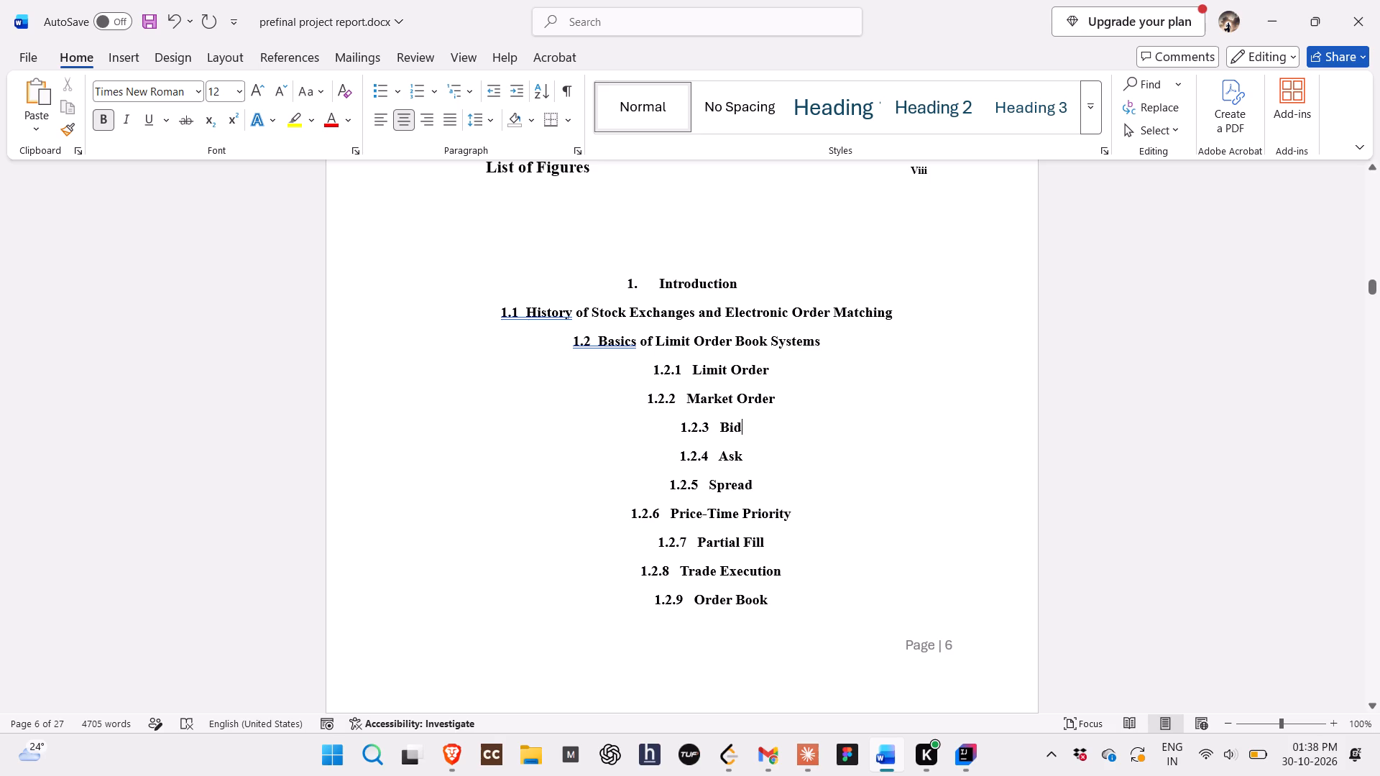
Left-align the 1. Introduction and 1.1 History of Stock Exchanges and Electronic Order Matching entries, removing the extra leading space before 1.1.
{"action": "left_click", "coordinate": [493, 308]}
{"action": "left_click", "coordinate": [624, 284]}
{"action": "key", "text": "BackSpace"}
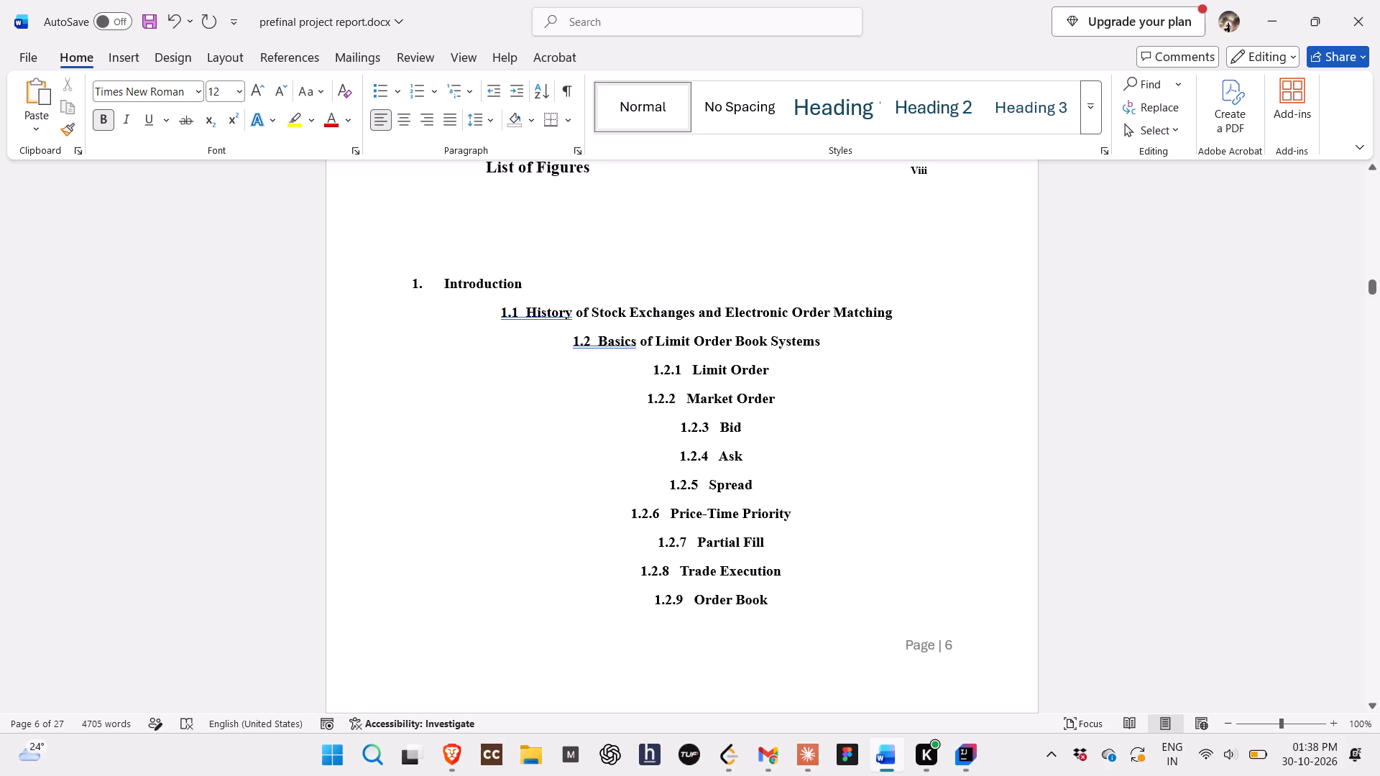
{"action": "left_click", "coordinate": [499, 312]}
{"action": "left_click", "coordinate": [499, 312]}
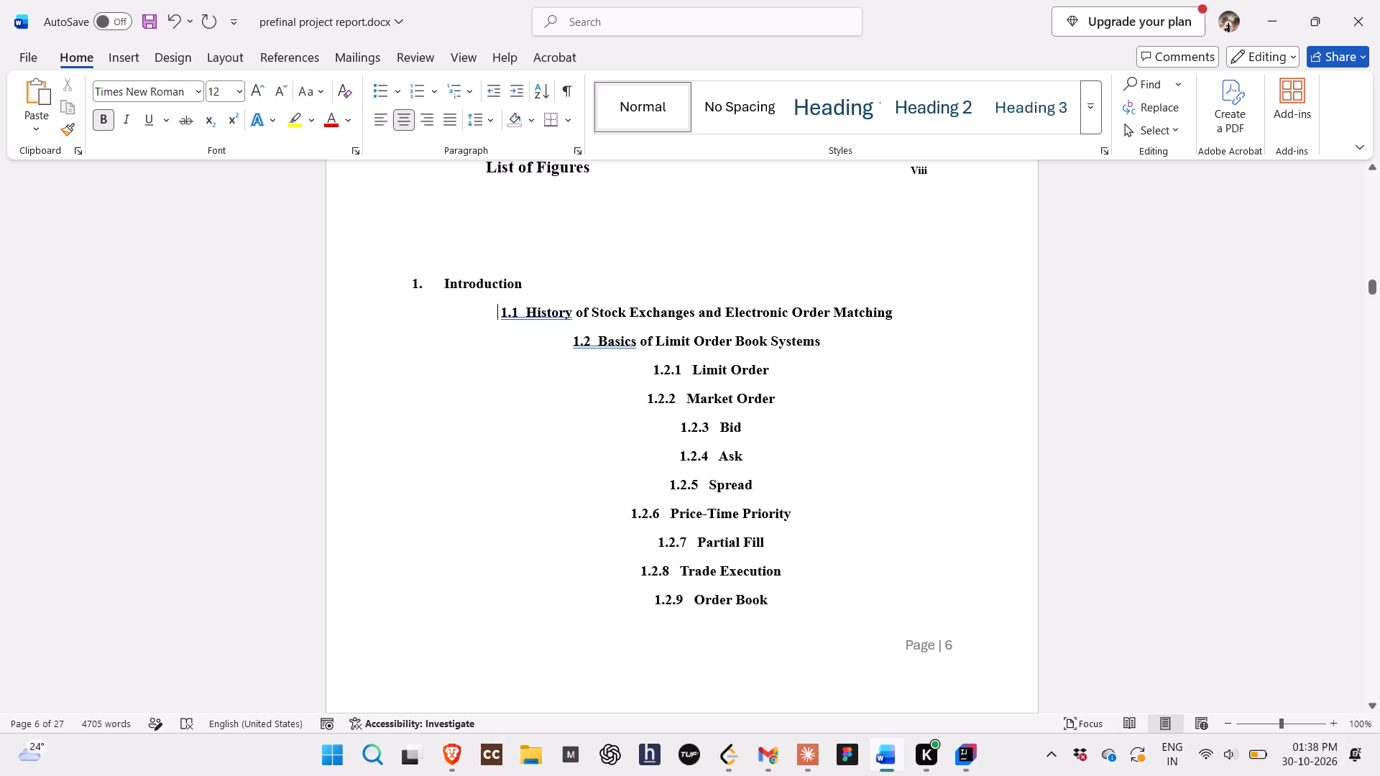
{"action": "left_click", "coordinate": [499, 312]}
{"action": "key", "text": "BackSpace"}
{"action": "key", "text": "BackSpace"}
{"action": "key", "text": "BackSpace"}
{"action": "key", "text": "BackSpace"}
{"action": "key", "text": "BackSpace"}
{"action": "key", "text": "BackSpace"}
{"action": "key", "text": "BackSpace"}
{"action": "key", "text": "BackSpace"}
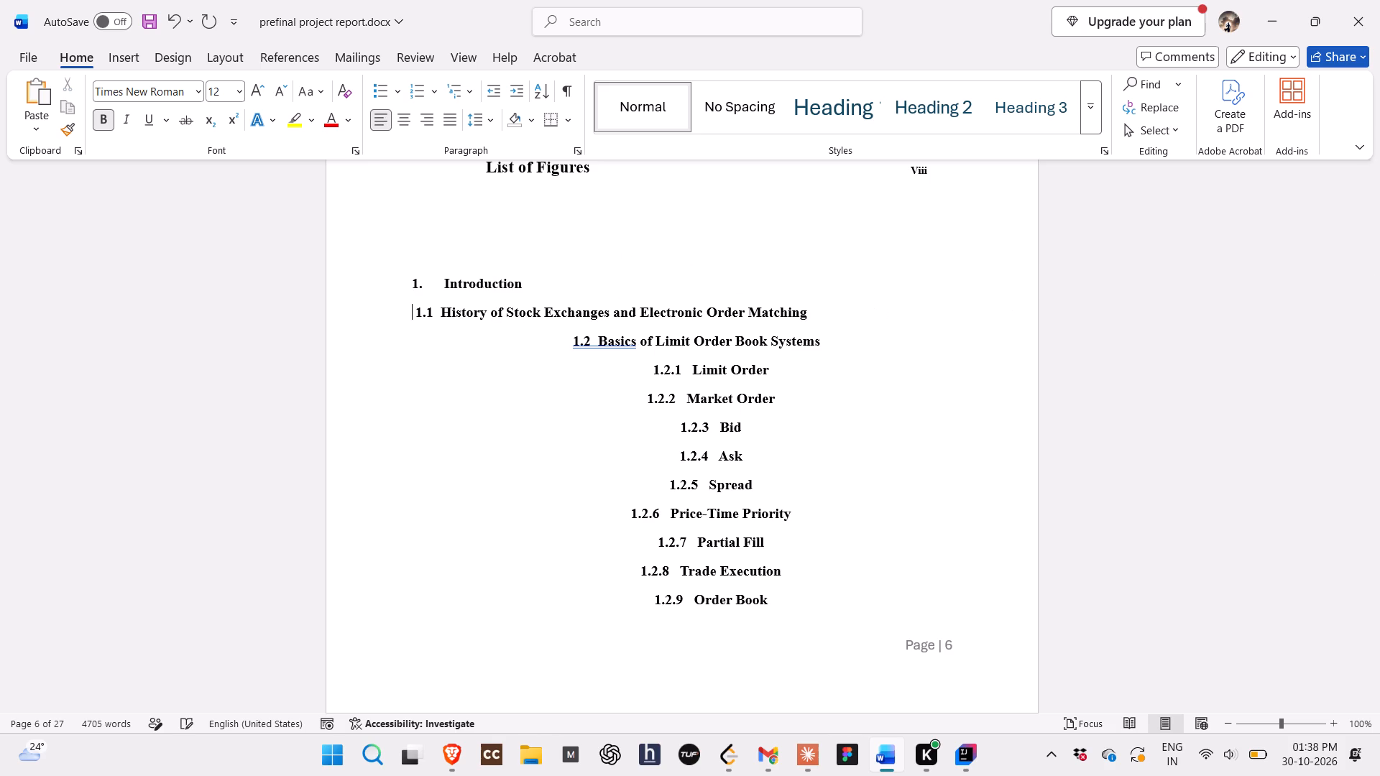
Left-align the 1.2 Basics of Limit Order Book Systems entry with a single leading space, matching entry 1.1.
{"action": "left_click", "coordinate": [571, 337]}
{"action": "key", "text": "BackSpace"}
{"action": "key", "text": "BackSpace"}
{"action": "key", "text": "BackSpace"}
{"action": "key", "text": "BackSpace"}
{"action": "key", "text": "BackSpace"}
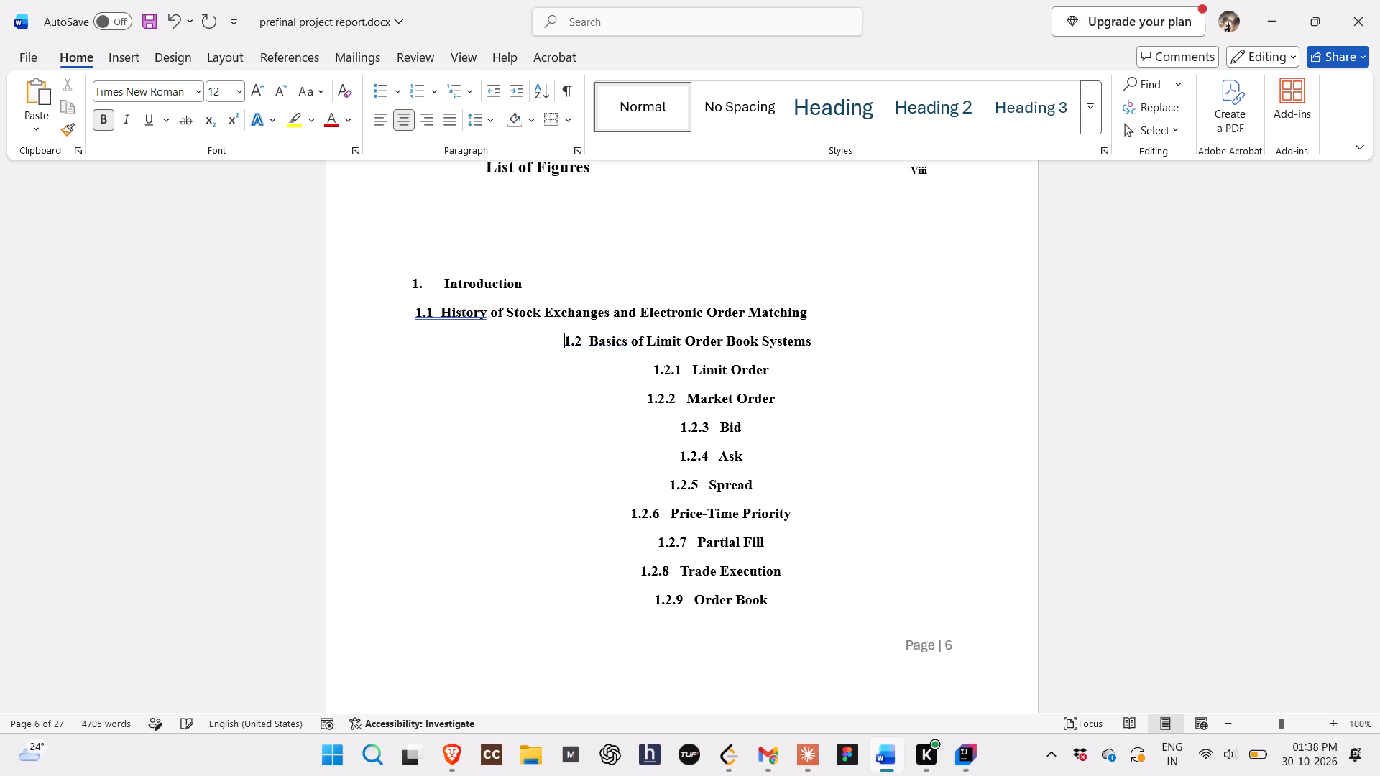
{"action": "key", "text": "BackSpace"}
{"action": "key", "text": "BackSpace"}
{"action": "key", "text": "BackSpace"}
{"action": "key", "text": "BackSpace"}
{"action": "key", "text": "ctrl+BackSpace"}
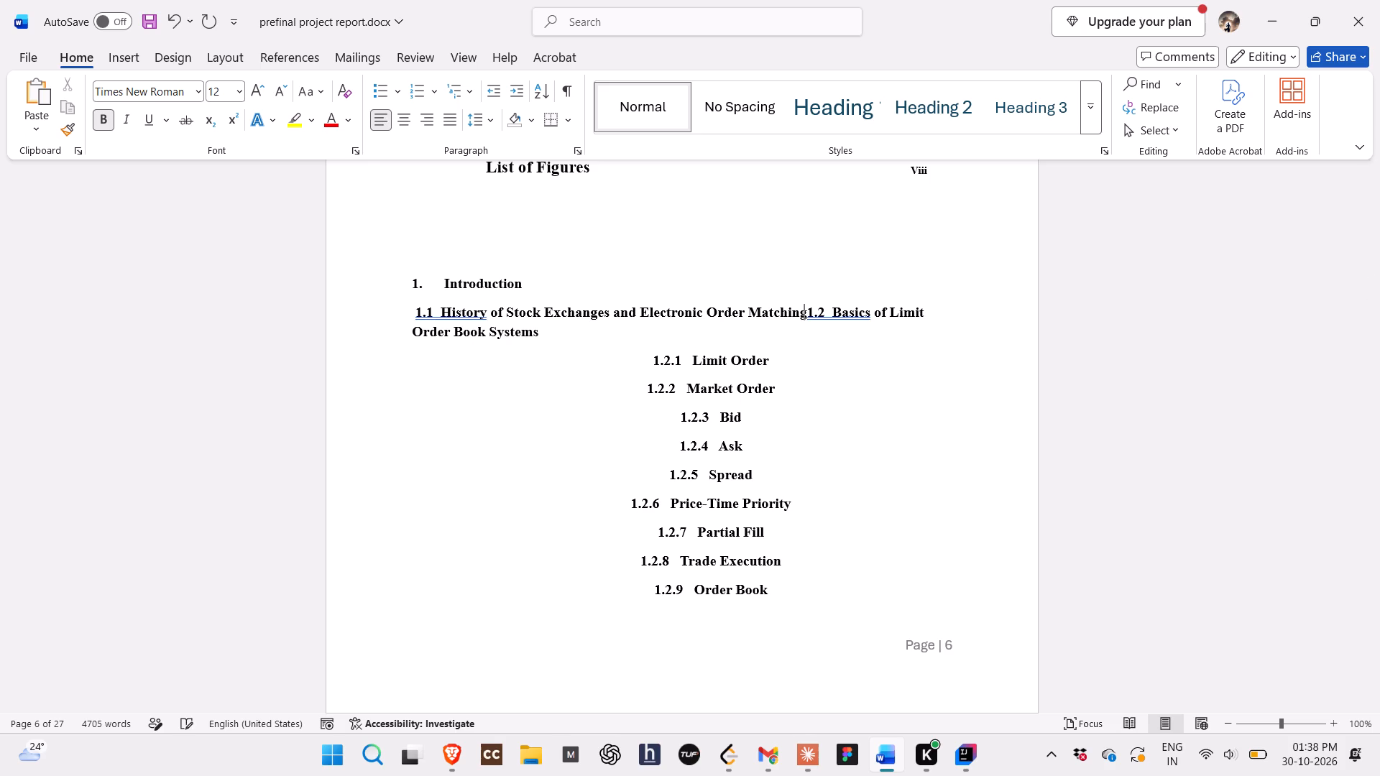
{"action": "key", "text": "ctrl+z"}
{"action": "key", "text": "space"}
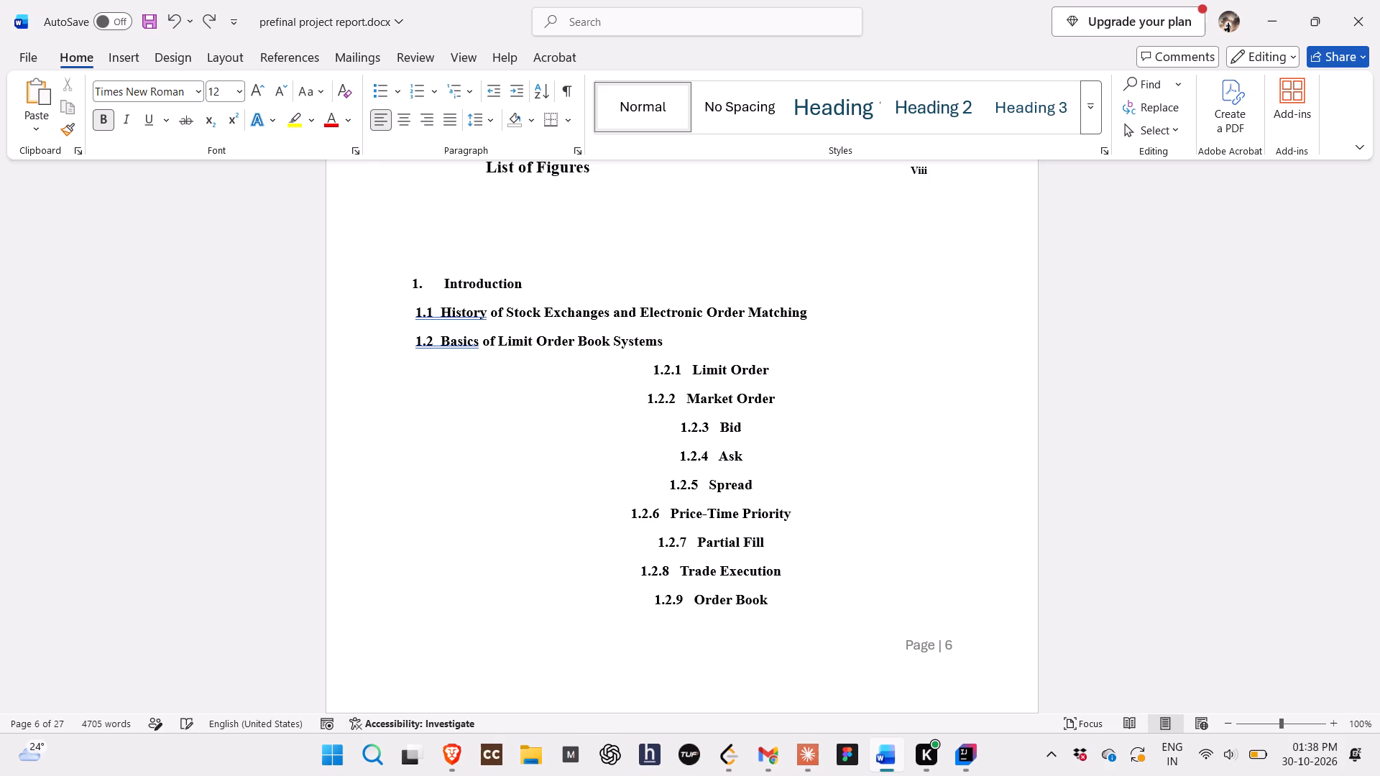
{"action": "key", "text": "space"}
{"action": "key", "text": "space"}
{"action": "key", "text": "BackSpace"}
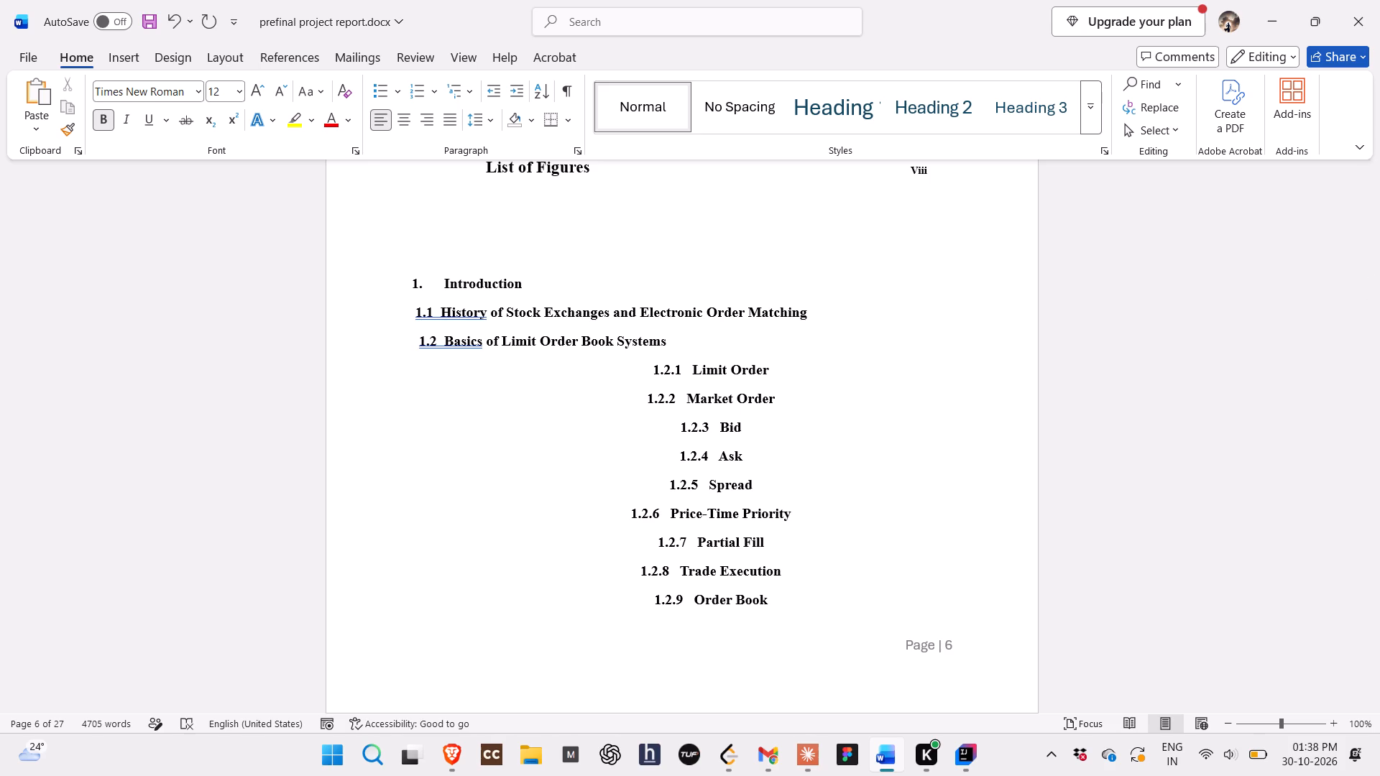
{"action": "key", "text": "BackSpace"}
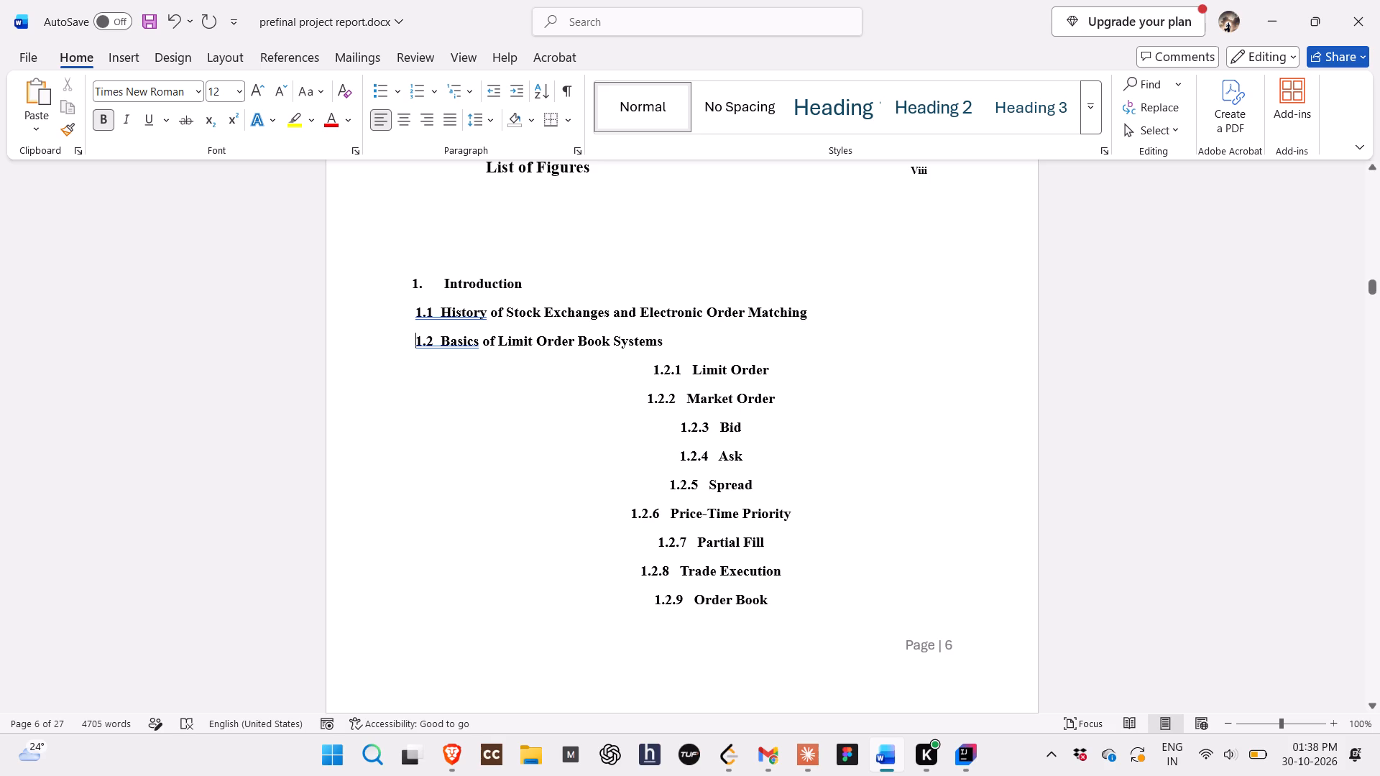
Left-align the 1.2.1 Limit Order entry and indent it with three leading spaces.
{"action": "left_click", "coordinate": [652, 374]}
{"action": "key", "text": "ctrl+BackSpace"}
{"action": "key", "text": "ctrl+BackSpace"}
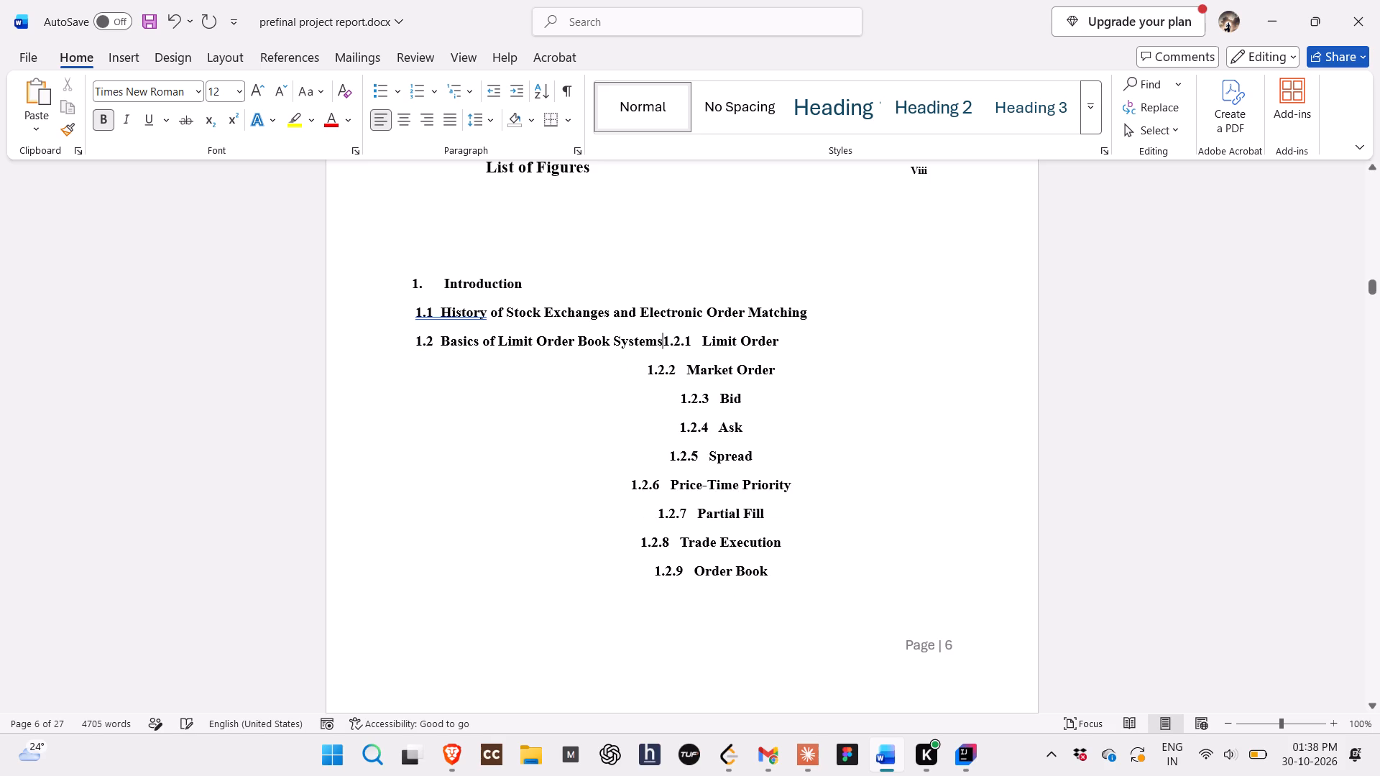
{"action": "key", "text": "Return"}
{"action": "key", "text": "space"}
{"action": "key", "text": "space"}
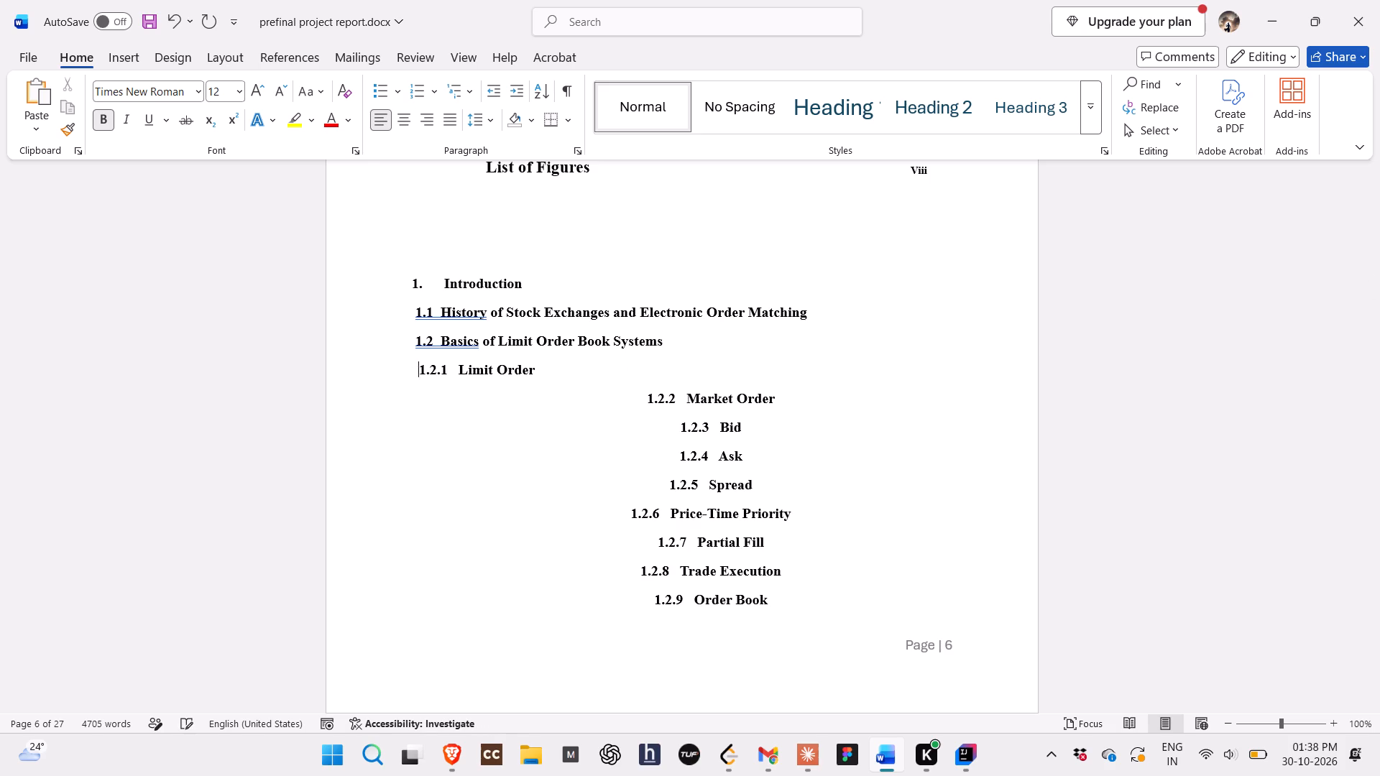
{"action": "key", "text": "space"}
{"action": "key", "text": "space"}
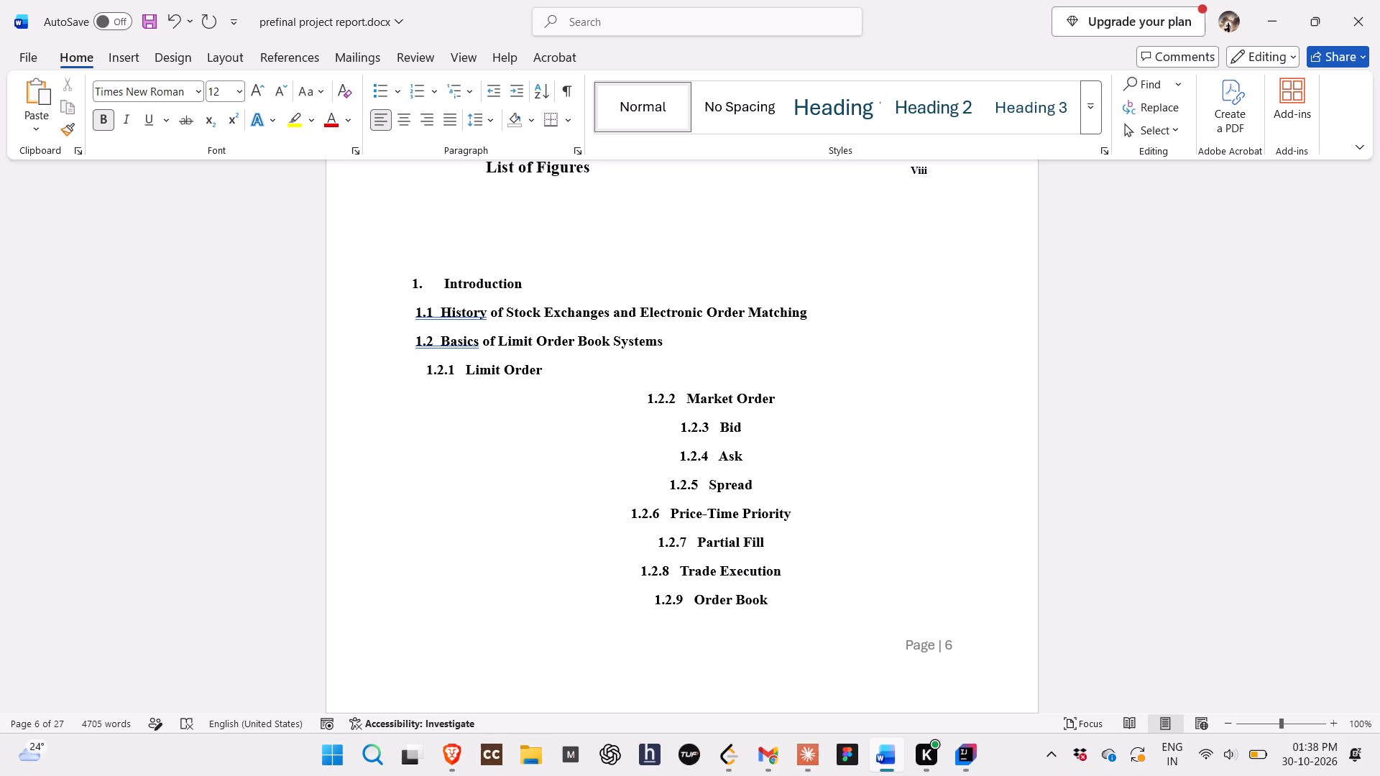
{"action": "key", "text": "BackSpace"}
{"action": "left_click", "coordinate": [775, 438]}
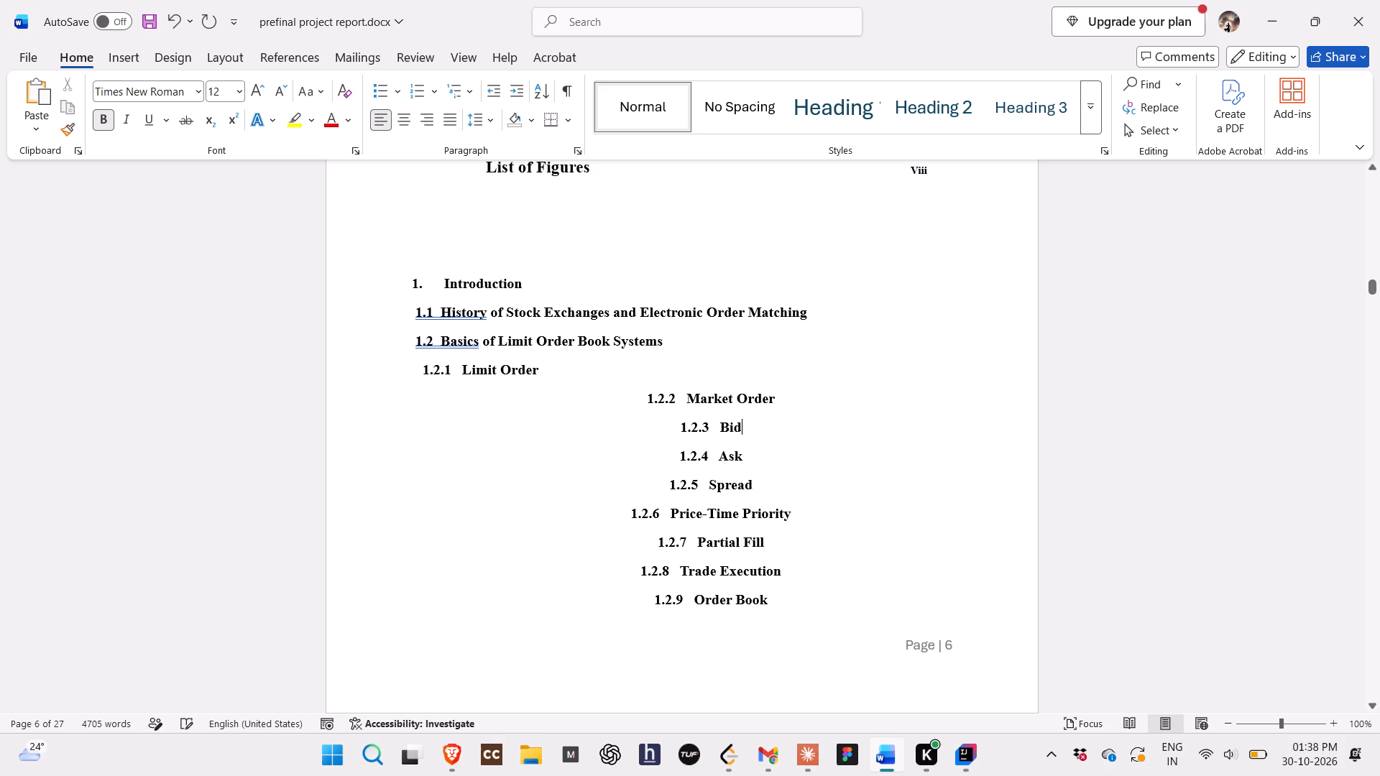
{"action": "left_click", "coordinate": [506, 519]}
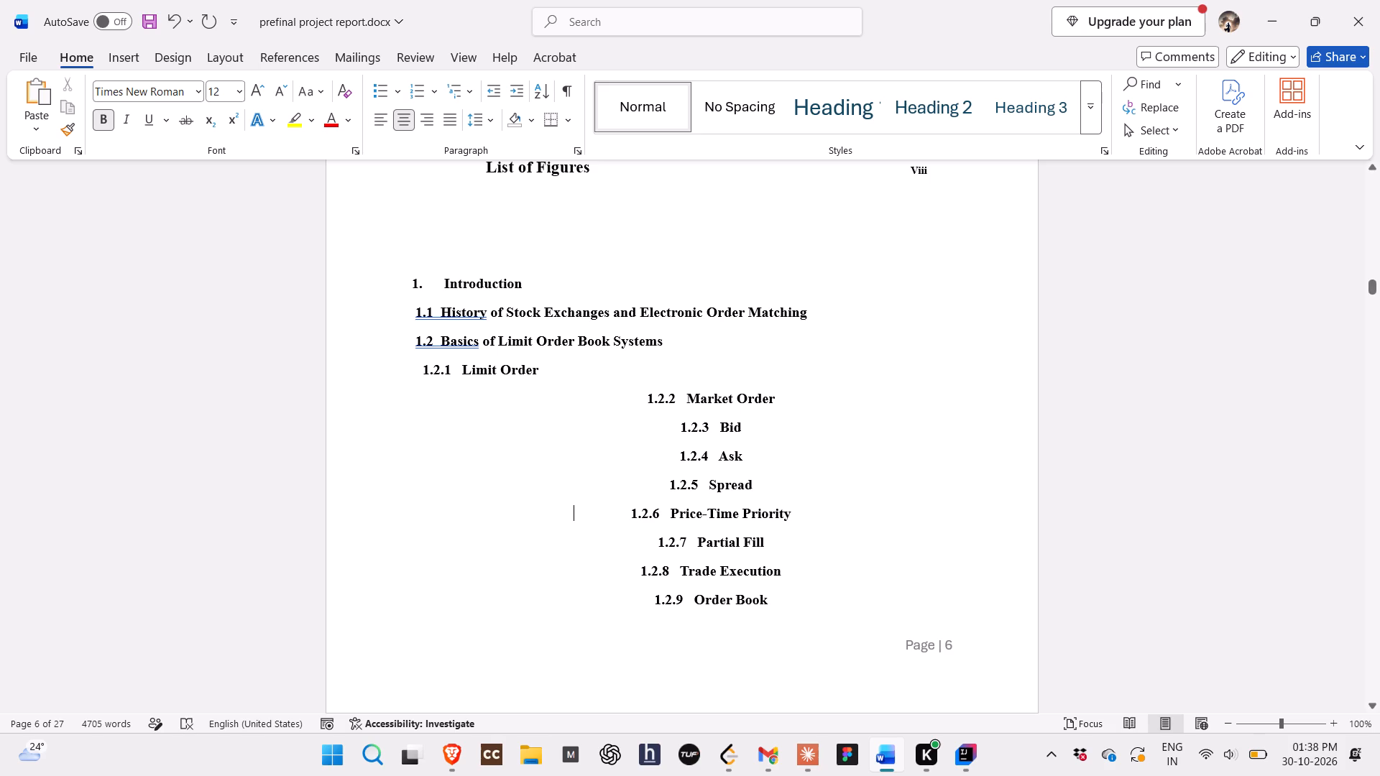
Left-align the 1.2.2 Market Order entry and indent it with three leading spaces, in line with 1.2.1.
{"action": "left_click", "coordinate": [647, 401]}
{"action": "key", "text": "BackSpace"}
{"action": "key", "text": "BackSpace"}
{"action": "key", "text": "BackSpace"}
{"action": "key", "text": "BackSpace"}
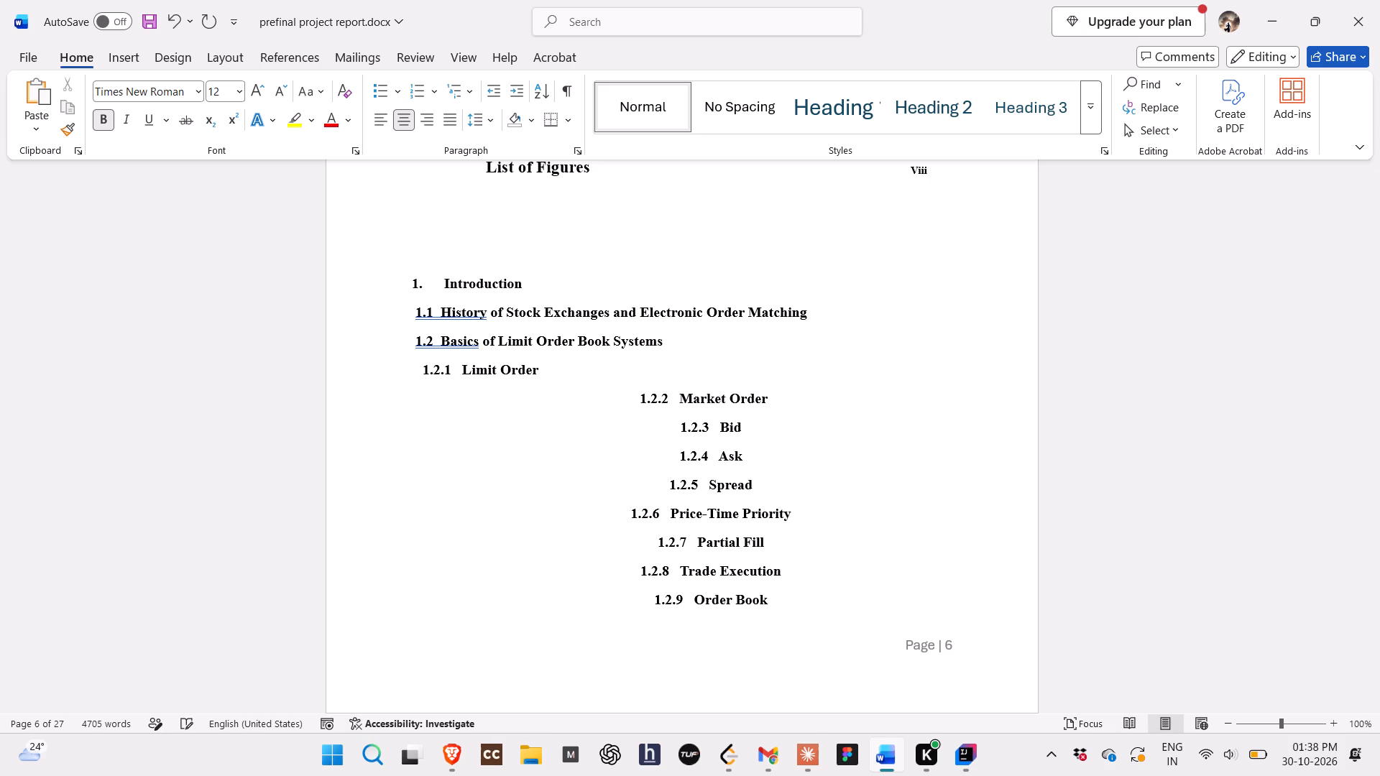
{"action": "key", "text": "ctrl+BackSpace"}
{"action": "key", "text": "ctrl+BackSpace"}
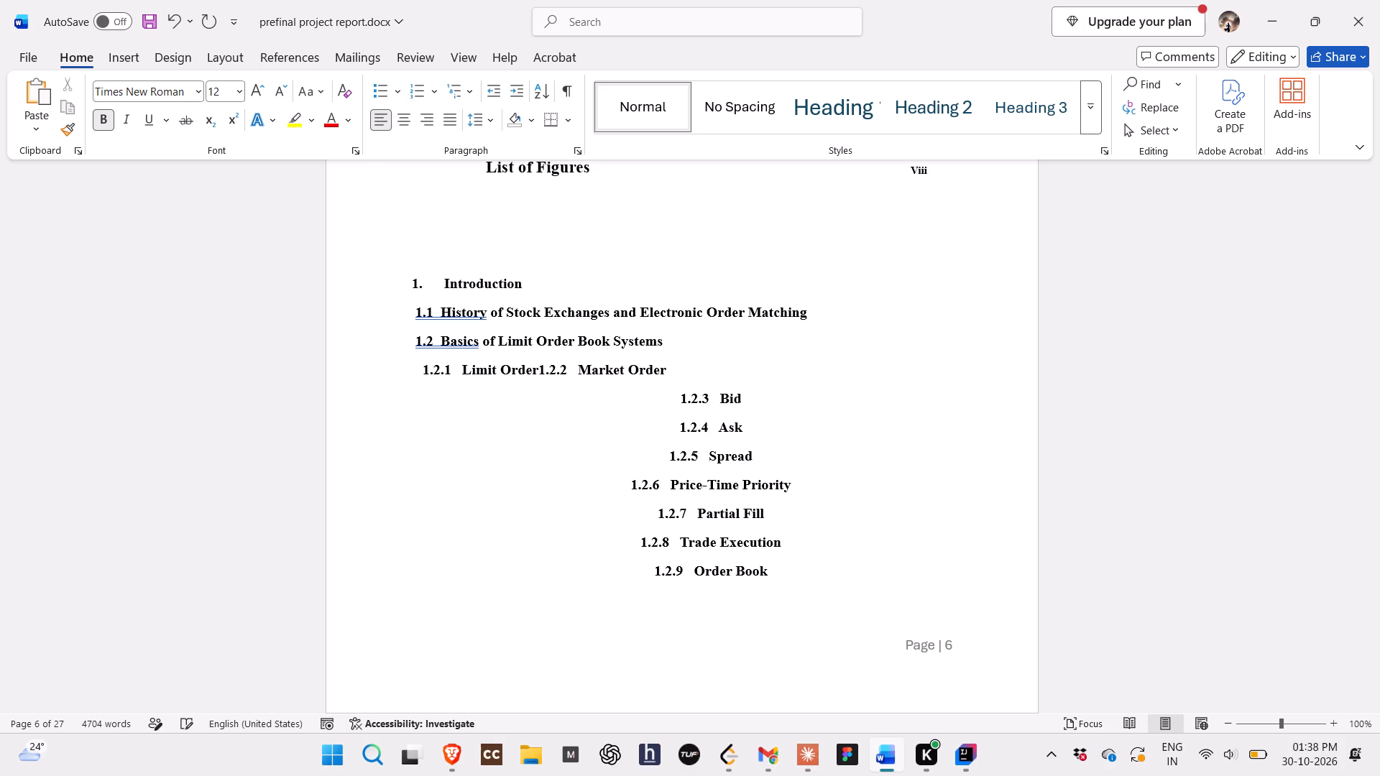
{"action": "key", "text": "Return"}
{"action": "key", "text": "space"}
{"action": "key", "text": "space"}
{"action": "key", "text": "space"}
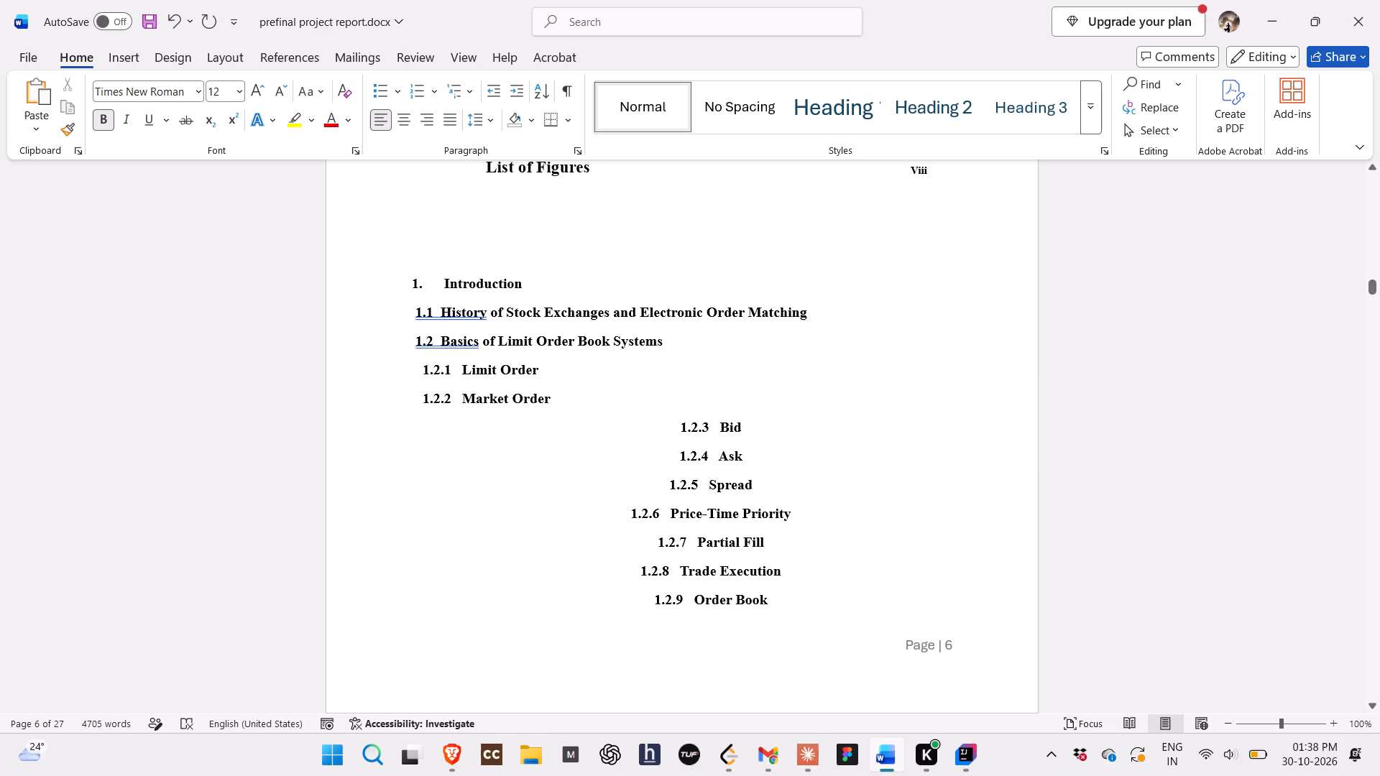
Left-align the 1.2.3 Bid entry on its own line with three leading spaces.
{"action": "left_click", "coordinate": [678, 429]}
{"action": "key", "text": "ctrl+BackSpace"}
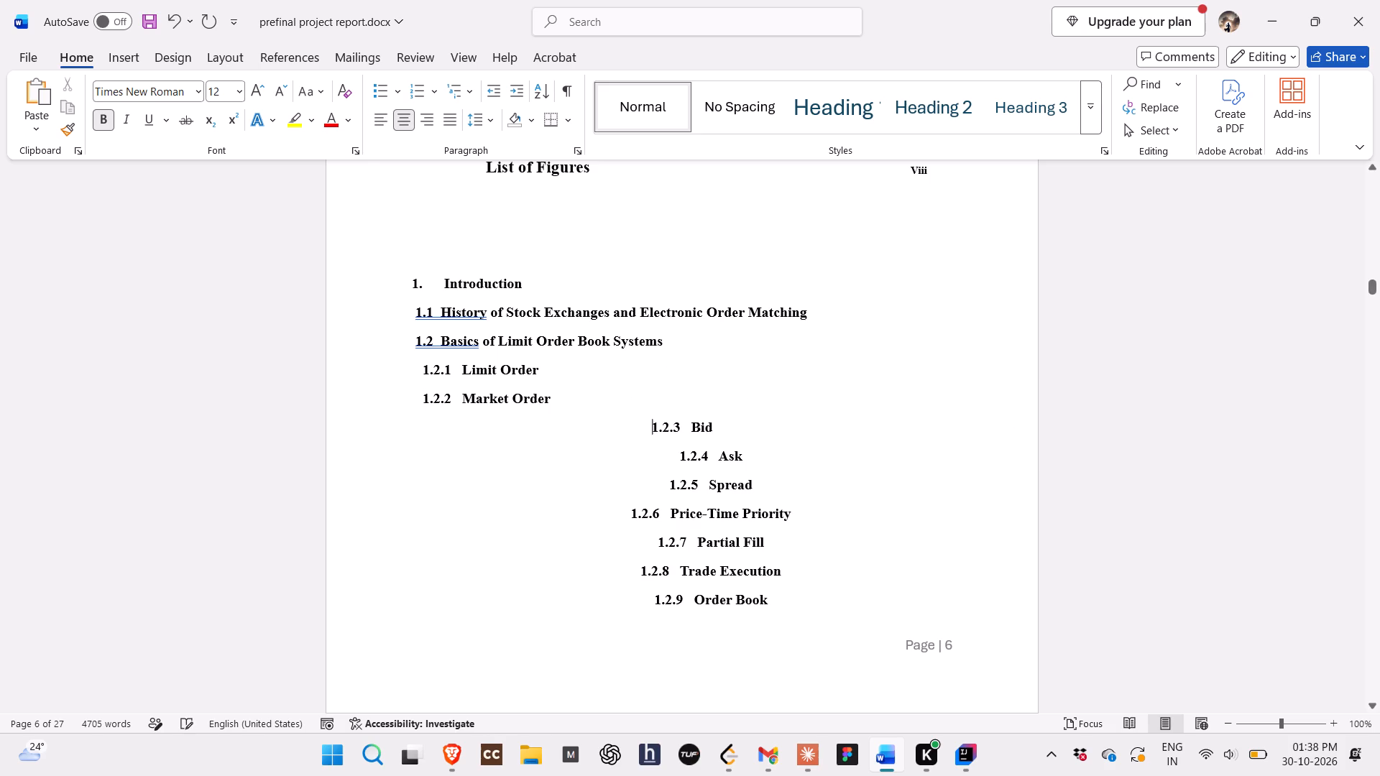
{"action": "key", "text": "ctrl+BackSpace"}
{"action": "key", "text": "ctrl+BackSpace"}
{"action": "key", "text": "ctrl+z"}
{"action": "key", "text": "ctrl+z"}
{"action": "key", "text": "ctrl+BackSpace"}
{"action": "key", "text": "ctrl+z"}
{"action": "key", "text": "BackSpace"}
{"action": "key", "text": "BackSpace"}
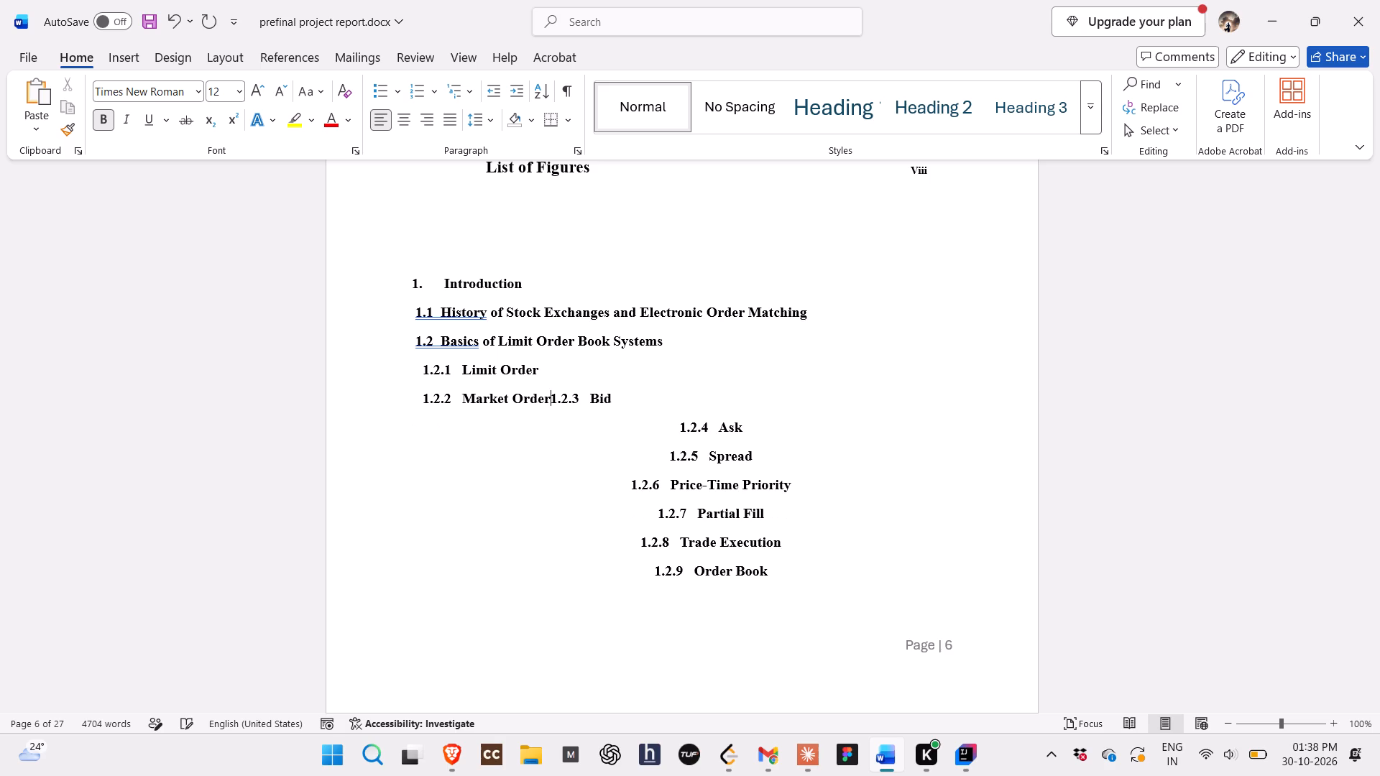
{"action": "key", "text": "Return"}
{"action": "key", "text": "space"}
{"action": "key", "text": "space"}
{"action": "key", "text": "space"}
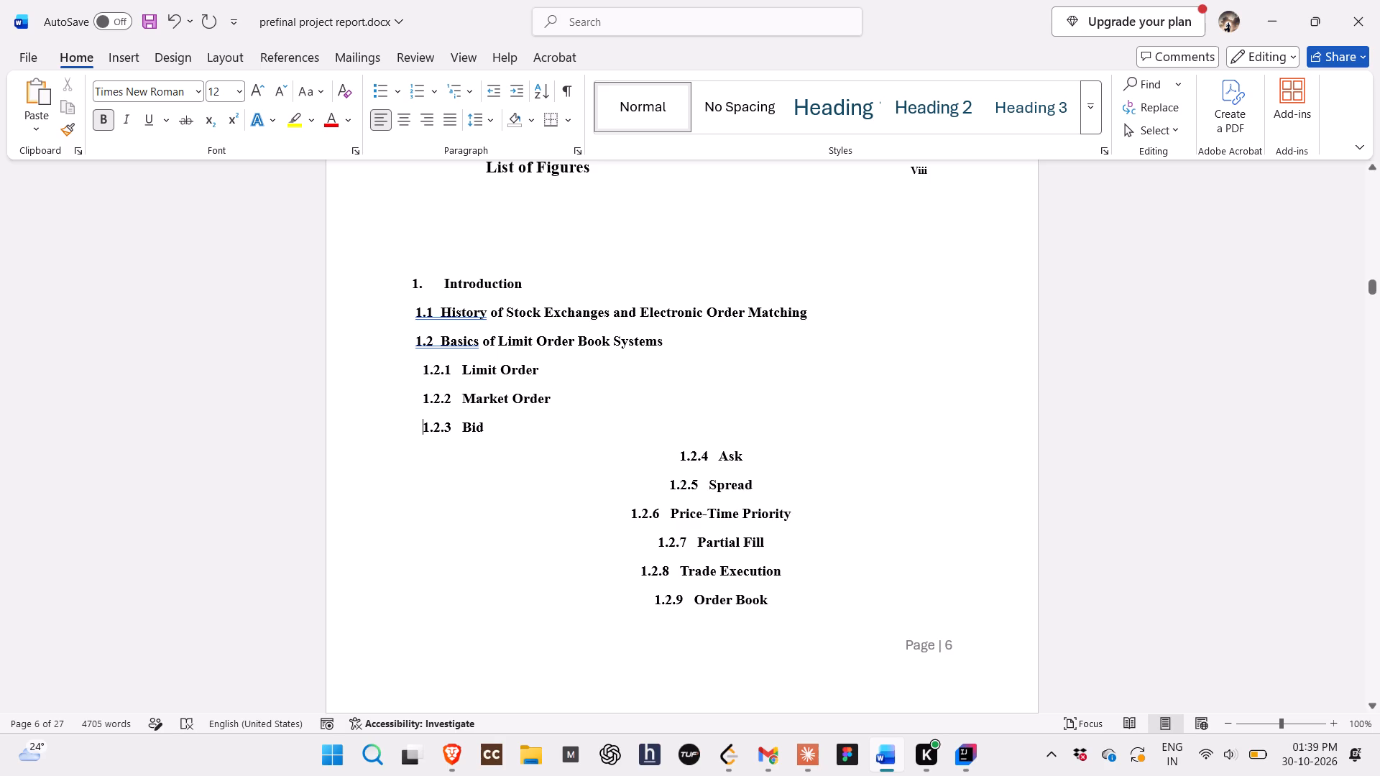
Left-align the 1.2.4 Ask entry on its own line with three leading spaces, keeping the 1.2.3 Bid text intact.
{"action": "left_click", "coordinate": [682, 454]}
{"action": "key", "text": "BackSpace"}
{"action": "key", "text": "BackSpace"}
{"action": "key", "text": "BackSpace"}
{"action": "key", "text": "BackSpace"}
{"action": "key", "text": "BackSpace"}
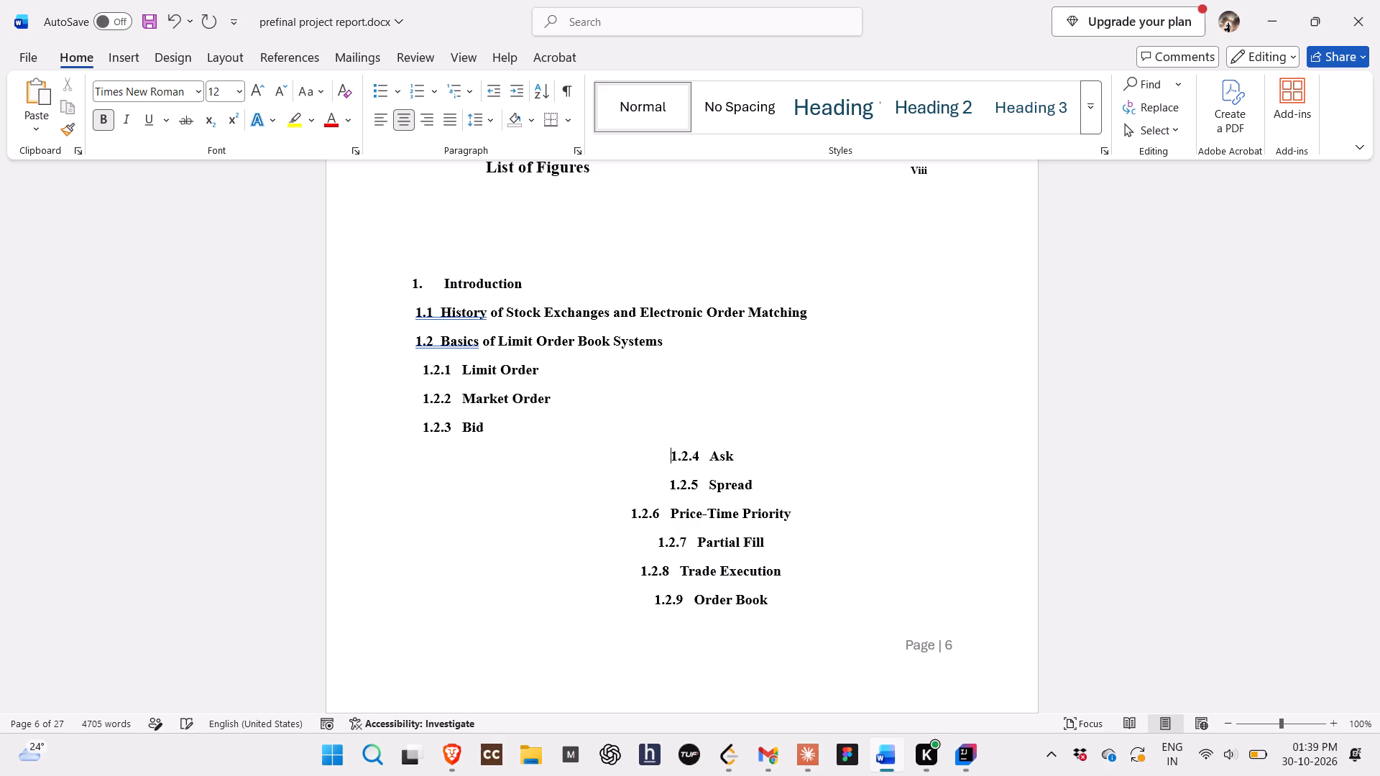
{"action": "key", "text": "BackSpace"}
{"action": "key", "text": "BackSpace"}
{"action": "key", "text": "BackSpace"}
{"action": "key", "text": "BackSpace"}
{"action": "key", "text": "BackSpace"}
{"action": "key", "text": "BackSpace"}
{"action": "key", "text": "BackSpace"}
{"action": "key", "text": "BackSpace"}
{"action": "key", "text": "BackSpace"}
{"action": "key", "text": "BackSpace"}
{"action": "key", "text": "BackSpace"}
{"action": "key", "text": "BackSpace"}
{"action": "key", "text": "BackSpace"}
{"action": "key", "text": "BackSpace"}
{"action": "key", "text": "BackSpace"}
{"action": "key", "text": "BackSpace"}
{"action": "key", "text": "BackSpace"}
{"action": "key", "text": "BackSpace"}
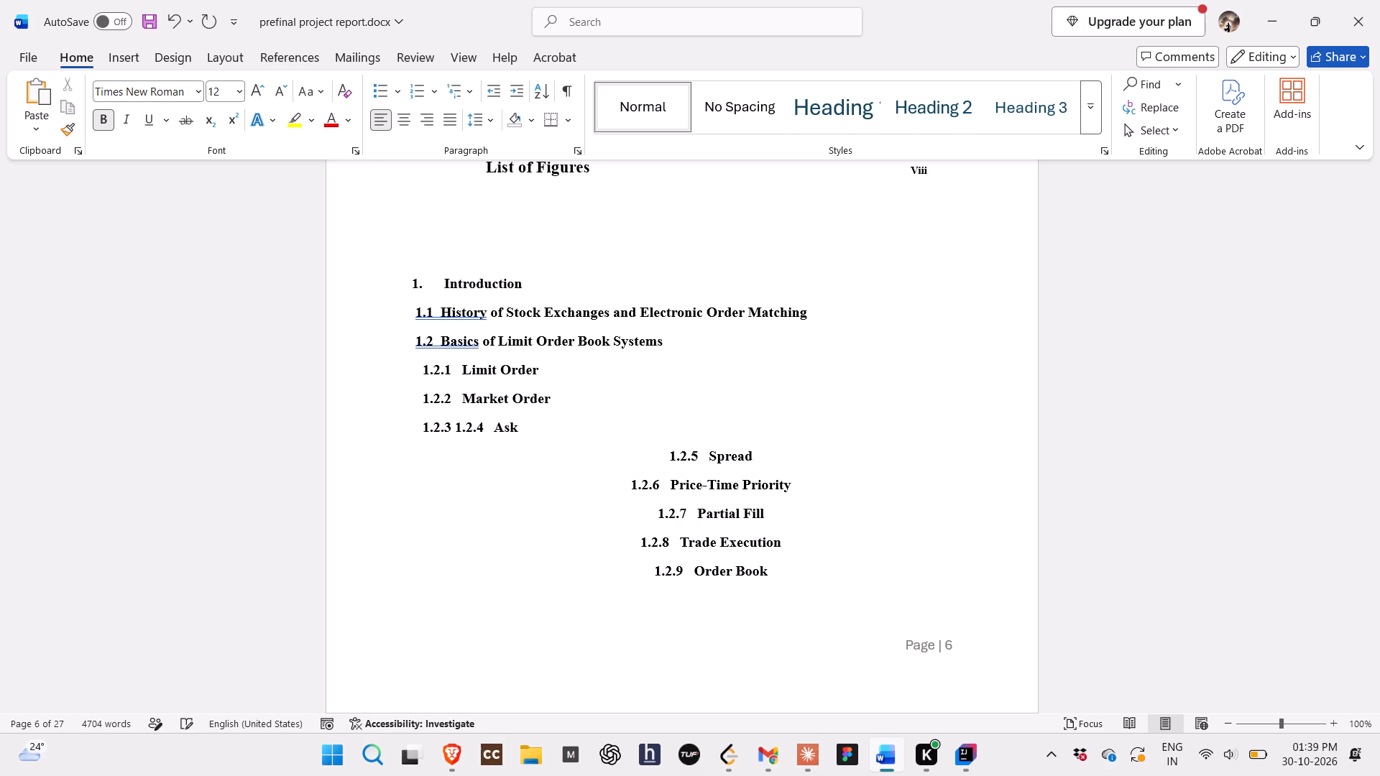
{"action": "key", "text": "ctrl+z"}
{"action": "key", "text": "ctrl+z"}
{"action": "key", "text": "ctrl+z"}
{"action": "key", "text": "ctrl+z"}
{"action": "key", "text": "ctrl+z"}
{"action": "key", "text": "ctrl+z"}
{"action": "key", "text": "ctrl+z"}
{"action": "key", "text": "ctrl+BackSpace"}
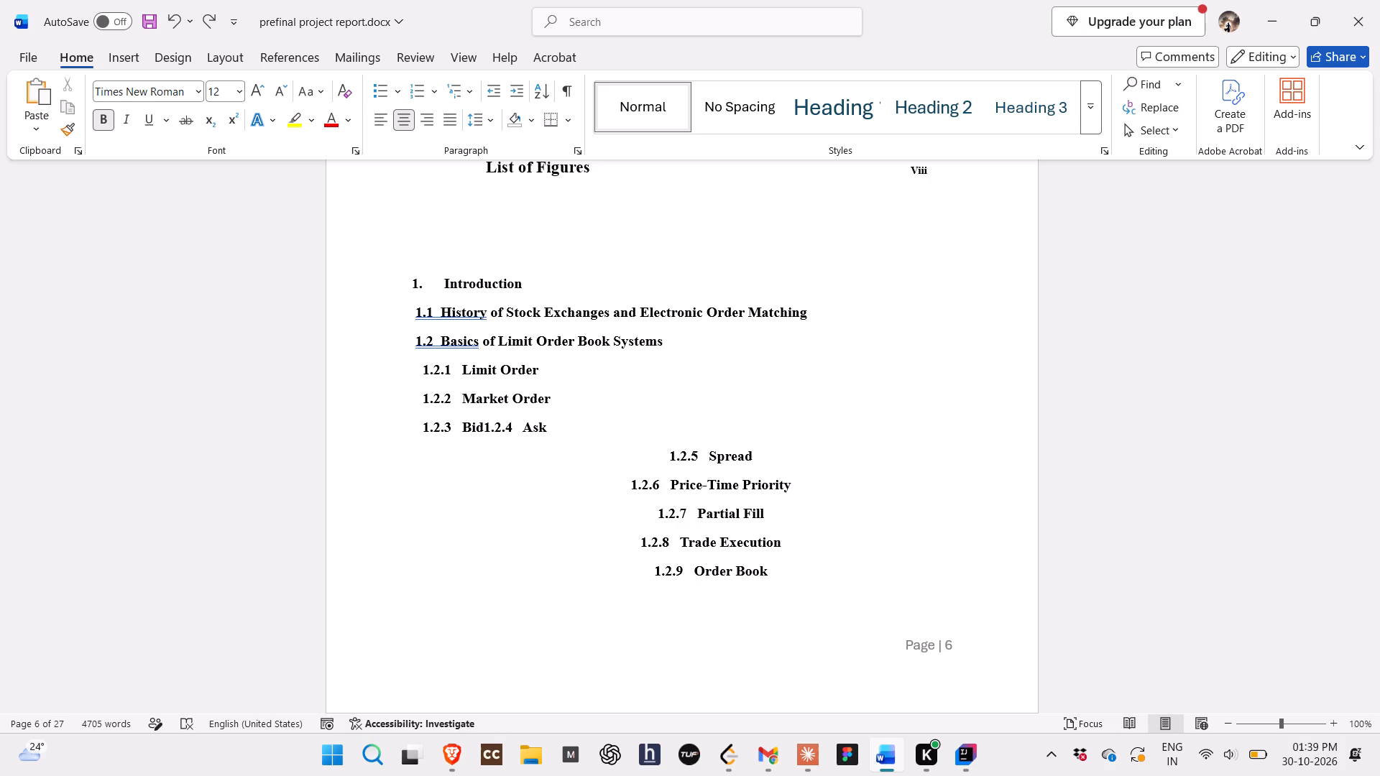
{"action": "key", "text": "Return"}
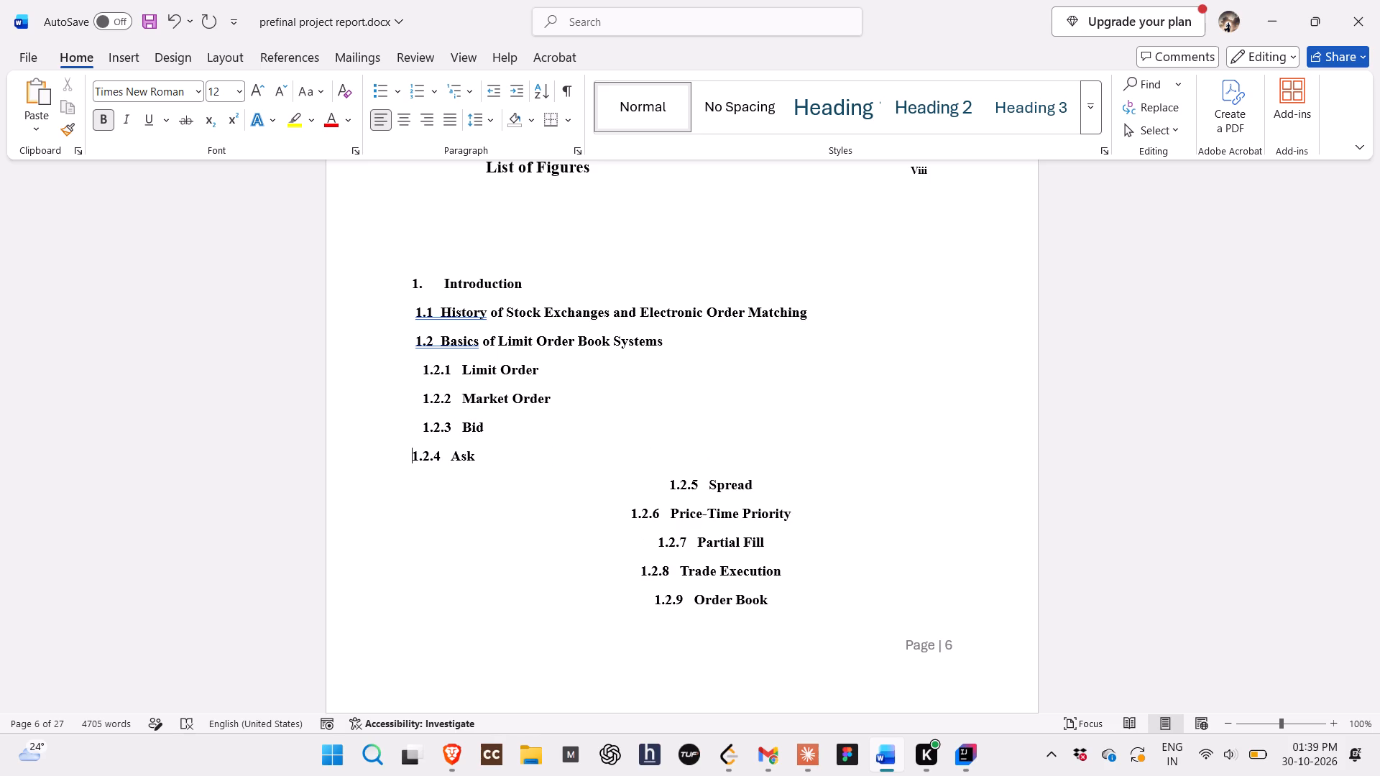
{"action": "key", "text": "space"}
{"action": "key", "text": "space"}
{"action": "key", "text": "space"}
Left-align the 1.2.5 Spread entry with three leading spaces, keeping the 1.2.4 Ask text intact.
{"action": "left_click", "coordinate": [664, 484]}
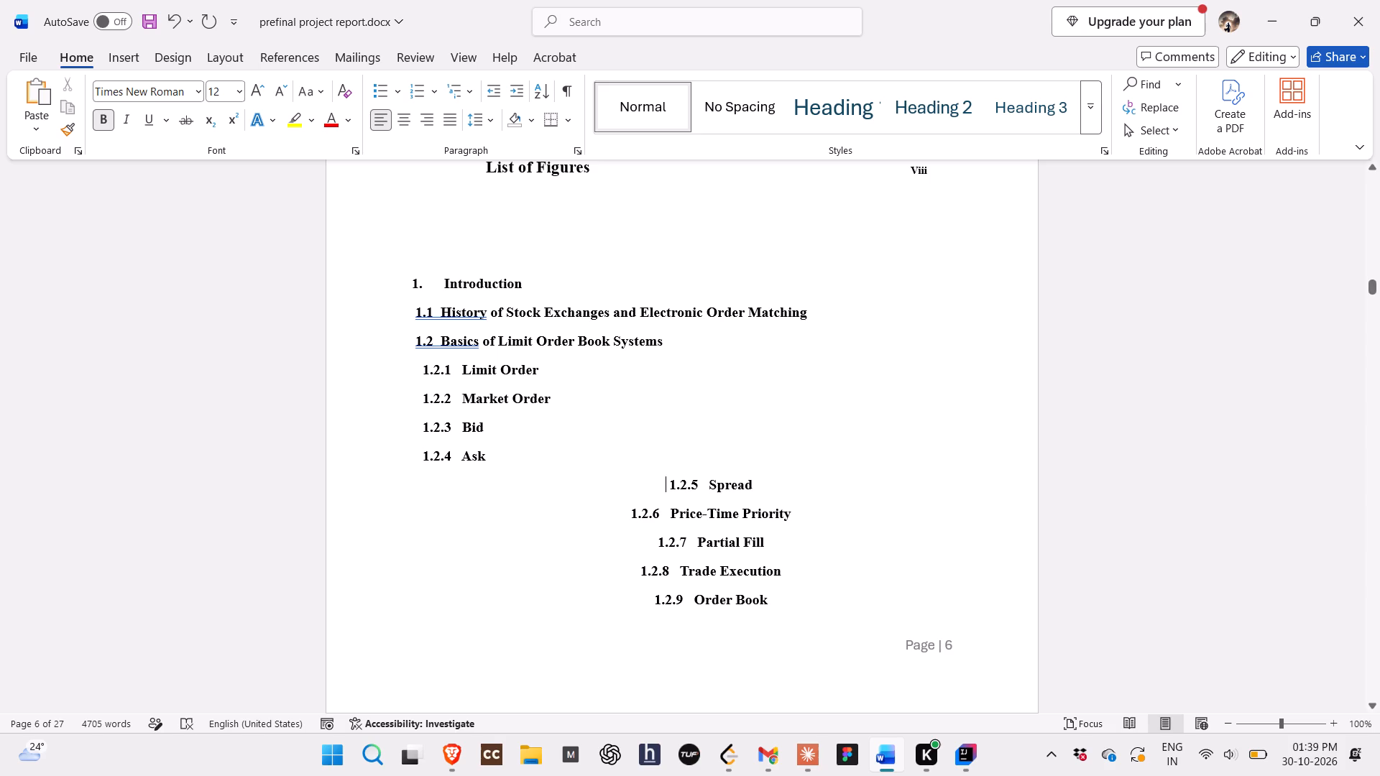
{"action": "key", "text": "BackSpace"}
{"action": "key", "text": "BackSpace"}
{"action": "key", "text": "BackSpace"}
{"action": "key", "text": "BackSpace"}
{"action": "key", "text": "BackSpace"}
{"action": "key", "text": "BackSpace"}
{"action": "key", "text": "BackSpace"}
{"action": "key", "text": "BackSpace"}
{"action": "key", "text": "BackSpace"}
{"action": "key", "text": "BackSpace"}
{"action": "key", "text": "BackSpace"}
{"action": "key", "text": "BackSpace"}
{"action": "key", "text": "BackSpace"}
{"action": "key", "text": "BackSpace"}
{"action": "key", "text": "BackSpace"}
{"action": "key", "text": "BackSpace"}
{"action": "key", "text": "BackSpace"}
{"action": "key", "text": "BackSpace"}
{"action": "key", "text": "BackSpace"}
{"action": "key", "text": "BackSpace"}
{"action": "key", "text": "BackSpace"}
{"action": "key", "text": "BackSpace"}
{"action": "key", "text": "BackSpace"}
{"action": "key", "text": "BackSpace"}
{"action": "key", "text": "BackSpace"}
{"action": "key", "text": "BackSpace"}
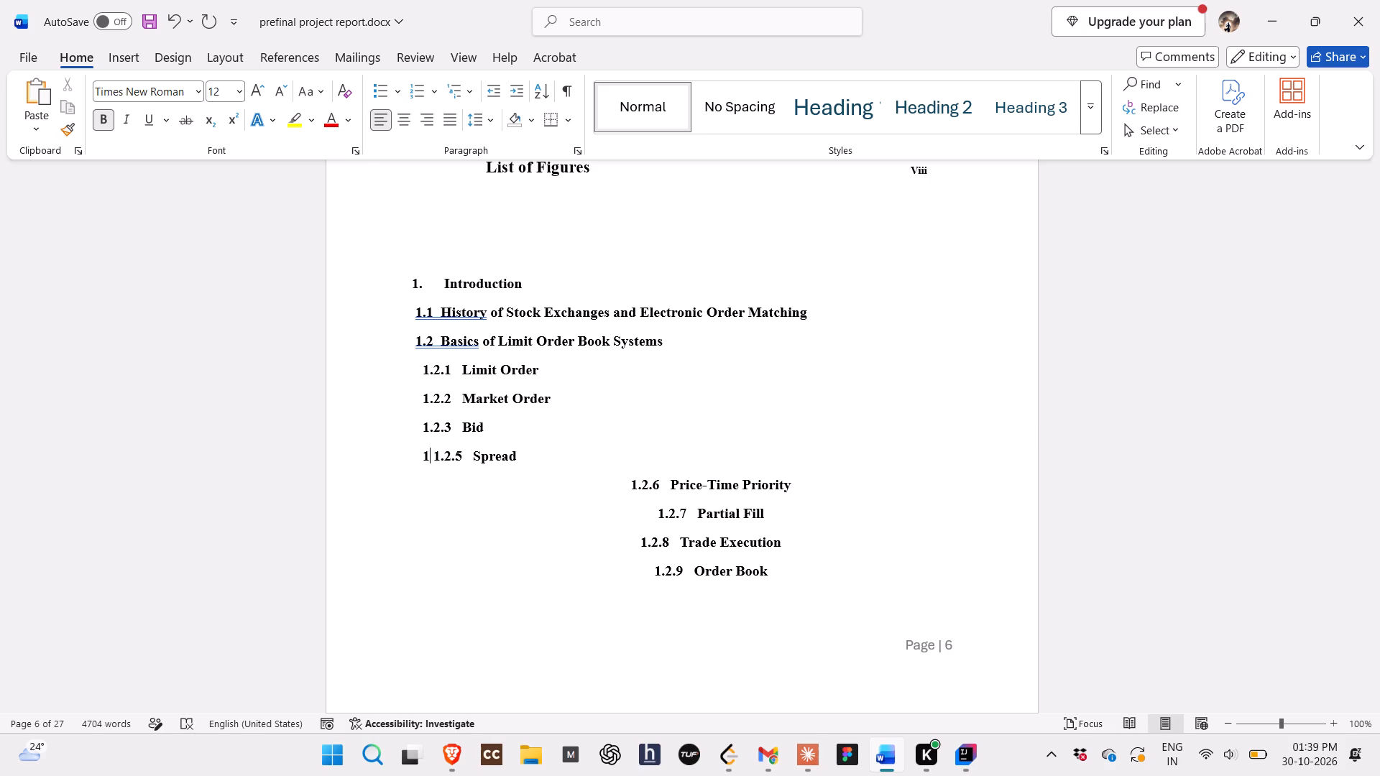
{"action": "key", "text": "ctrl+z"}
{"action": "key", "text": "ctrl+z"}
{"action": "key", "text": "ctrl+z"}
{"action": "key", "text": "ctrl+z"}
{"action": "key", "text": "ctrl+z"}
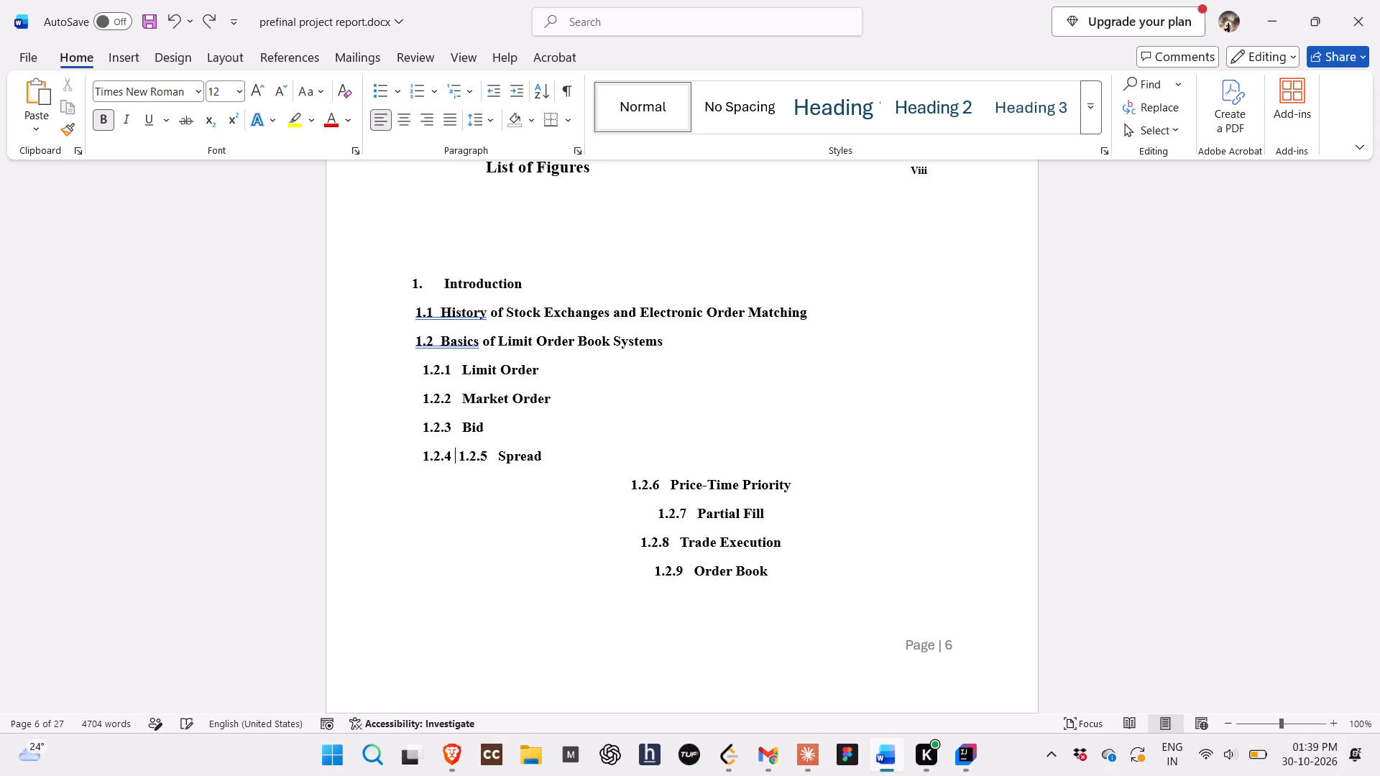
{"action": "key", "text": "ctrl+z"}
{"action": "key", "text": "ctrl+z"}
{"action": "key", "text": "ctrl+z"}
{"action": "key", "text": "ctrl+z"}
{"action": "key", "text": "ctrl+z"}
{"action": "key", "text": "ctrl+z"}
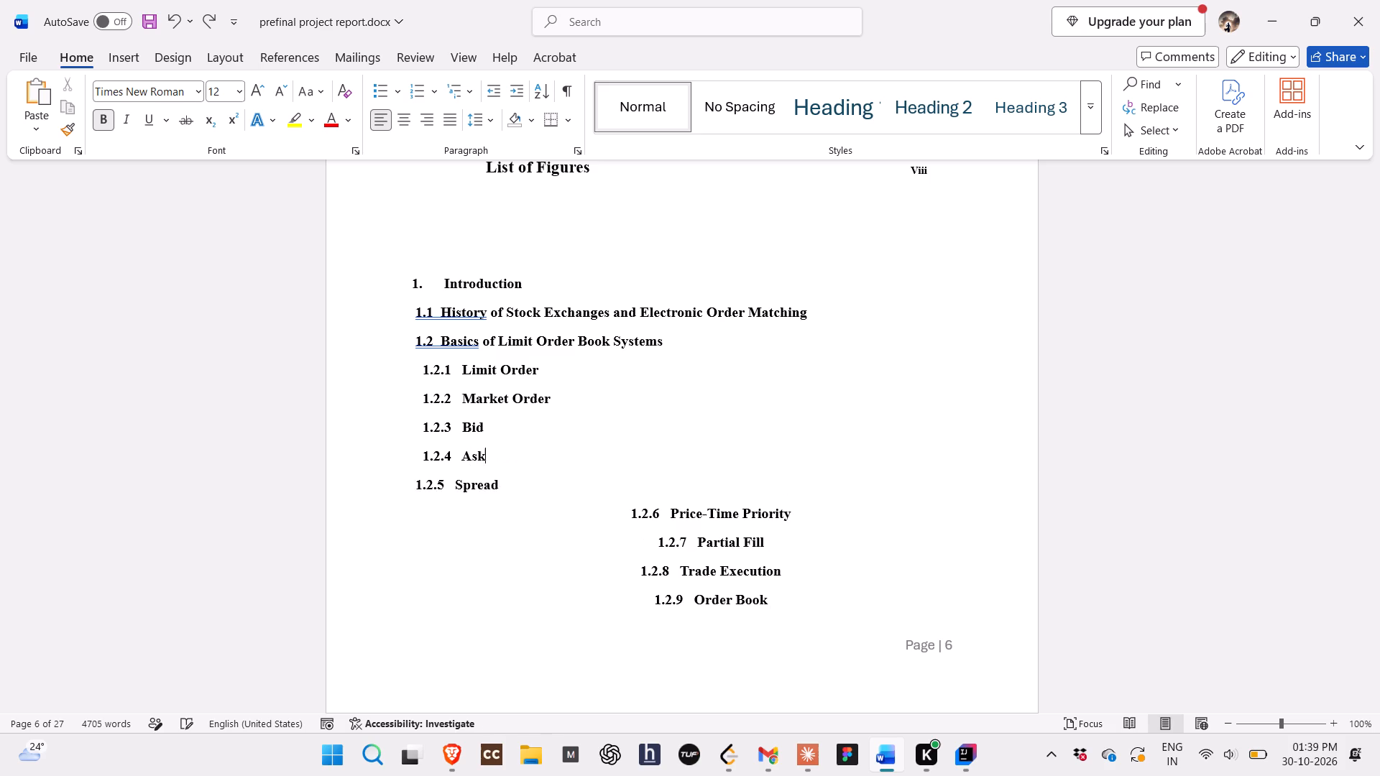
{"action": "key", "text": "ctrl+z"}
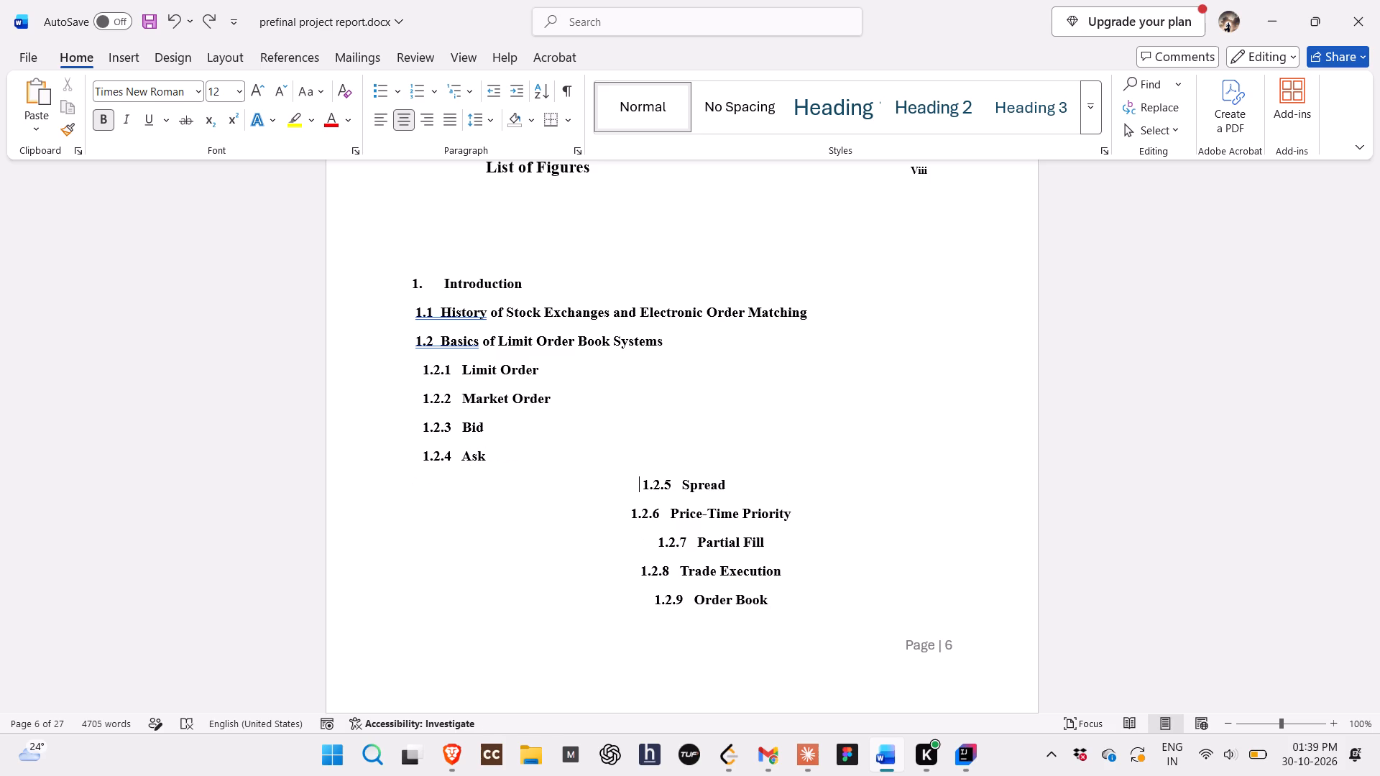
{"action": "key", "text": "BackSpace"}
{"action": "key", "text": "space"}
{"action": "key", "text": "space"}
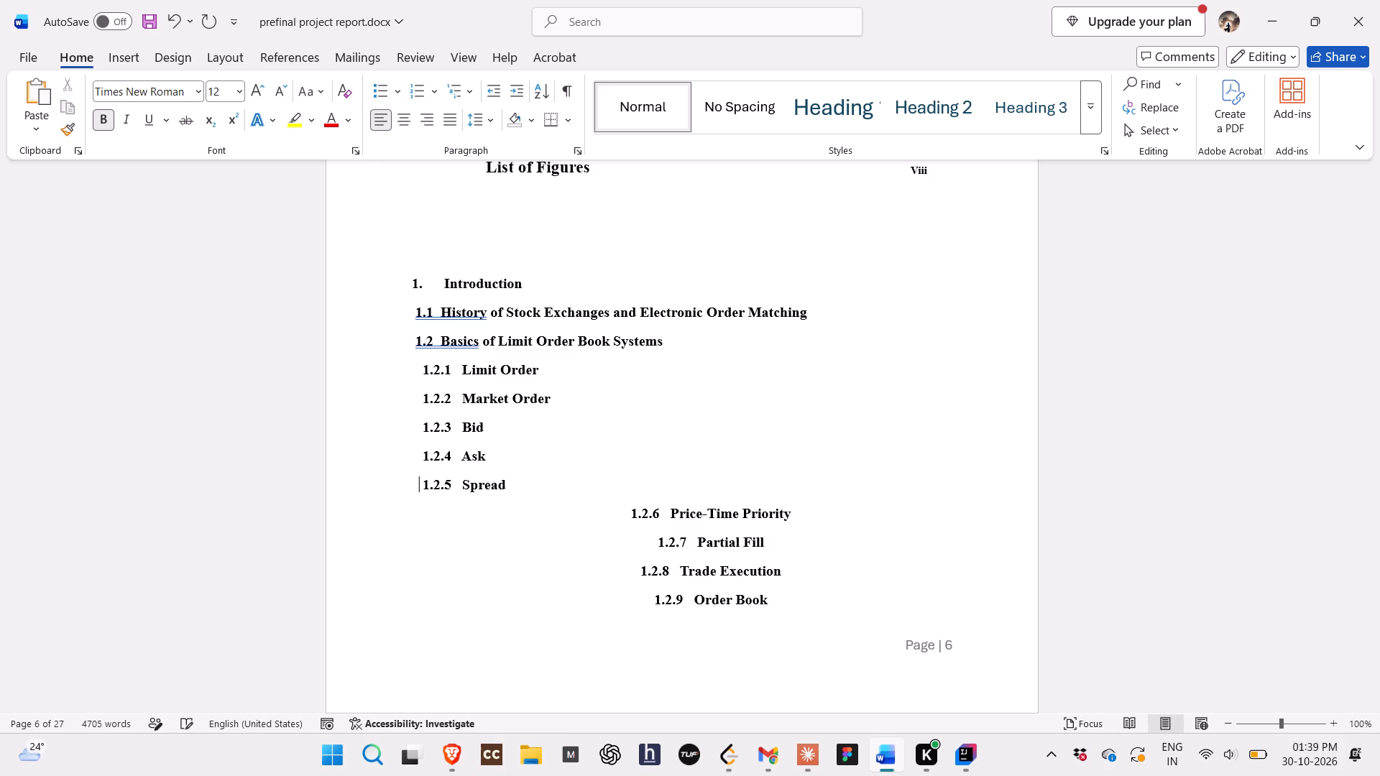
Left-align the 1.2.6 Price-Time Priority entry on its own line with three leading spaces.
{"action": "left_click", "coordinate": [630, 512]}
{"action": "key", "text": "BackSpace"}
{"action": "key", "text": "BackSpace"}
{"action": "key", "text": "BackSpace"}
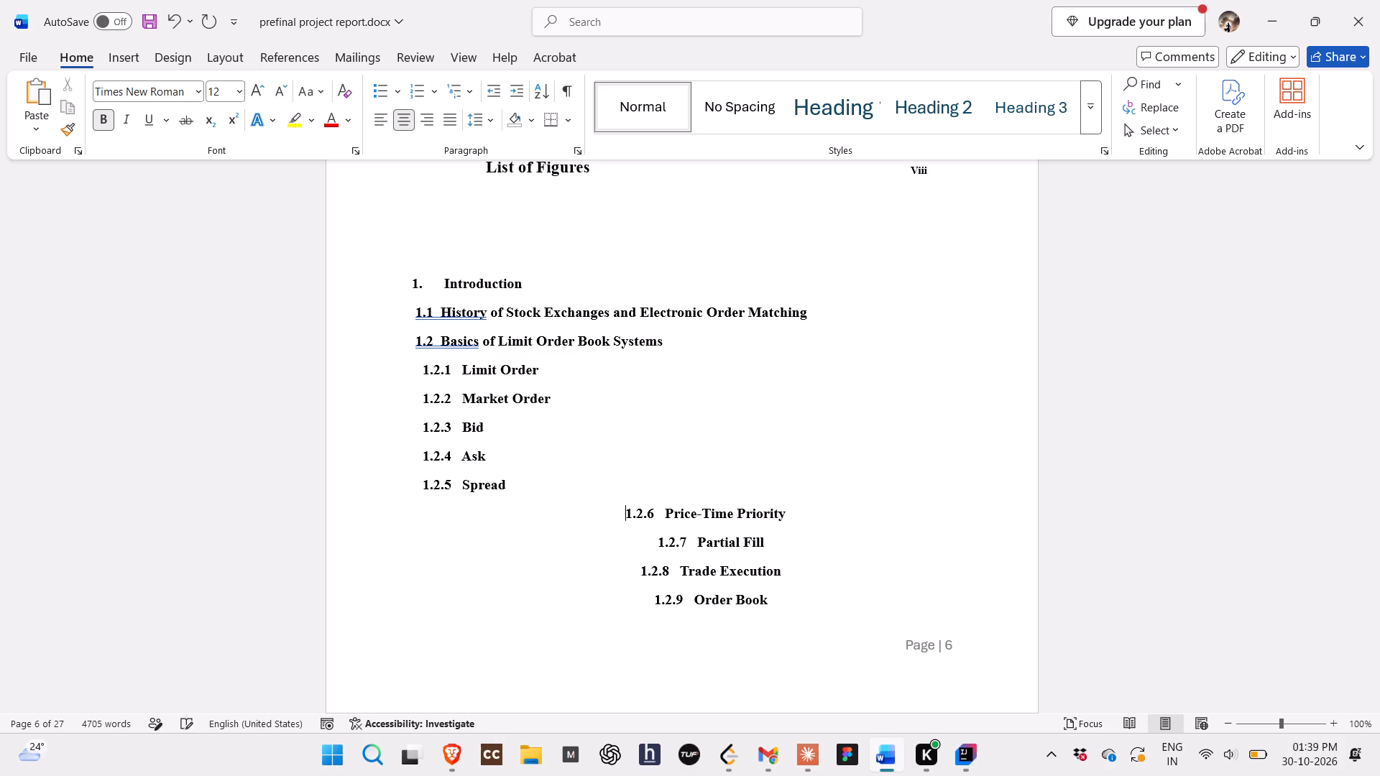
{"action": "key", "text": "BackSpace"}
{"action": "key", "text": "BackSpace"}
{"action": "key", "text": "BackSpace"}
{"action": "key", "text": "BackSpace"}
{"action": "key", "text": "BackSpace"}
{"action": "key", "text": "BackSpace"}
{"action": "key", "text": "BackSpace"}
{"action": "key", "text": "BackSpace"}
{"action": "key", "text": "BackSpace"}
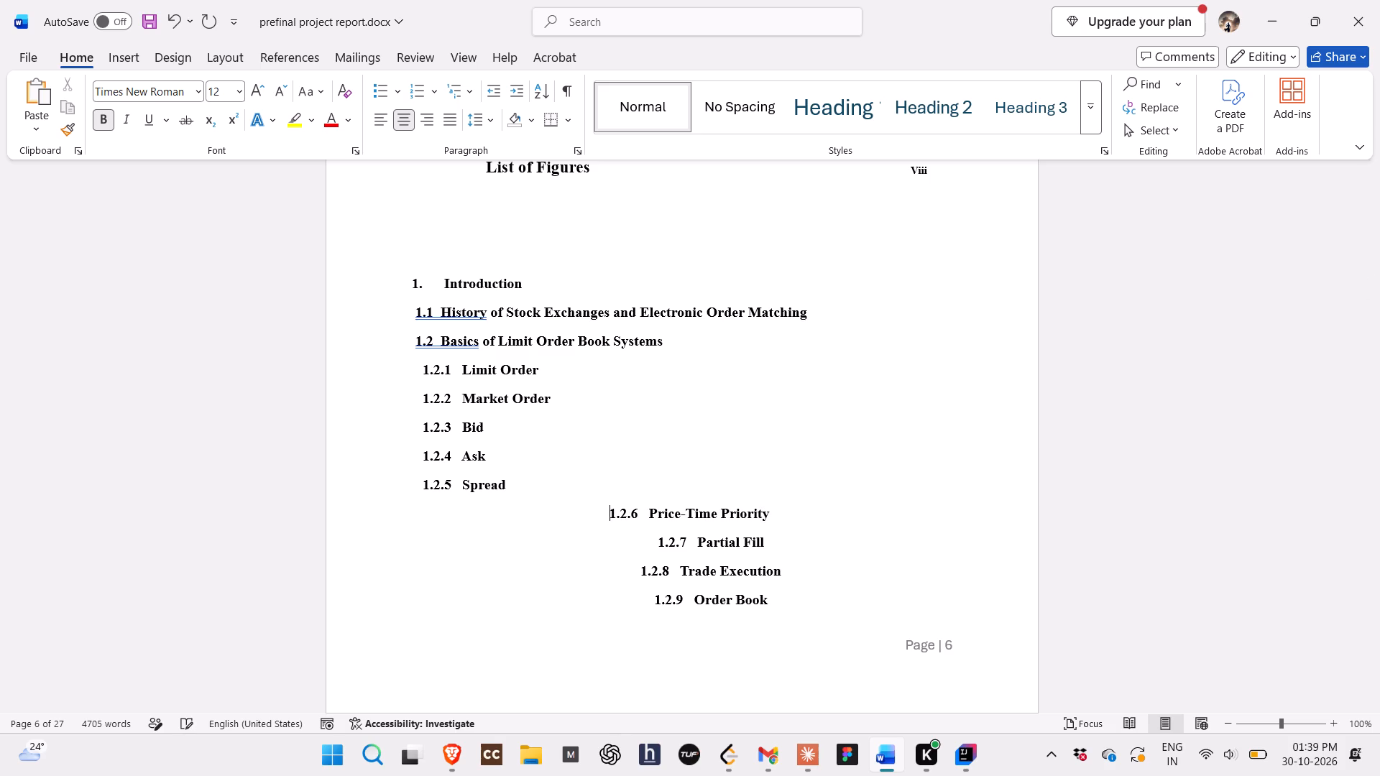
{"action": "key", "text": "BackSpace"}
{"action": "key", "text": "BackSpace"}
{"action": "key", "text": "BackSpace"}
{"action": "key", "text": "BackSpace"}
{"action": "key", "text": "BackSpace"}
{"action": "key", "text": "BackSpace"}
{"action": "key", "text": "Return"}
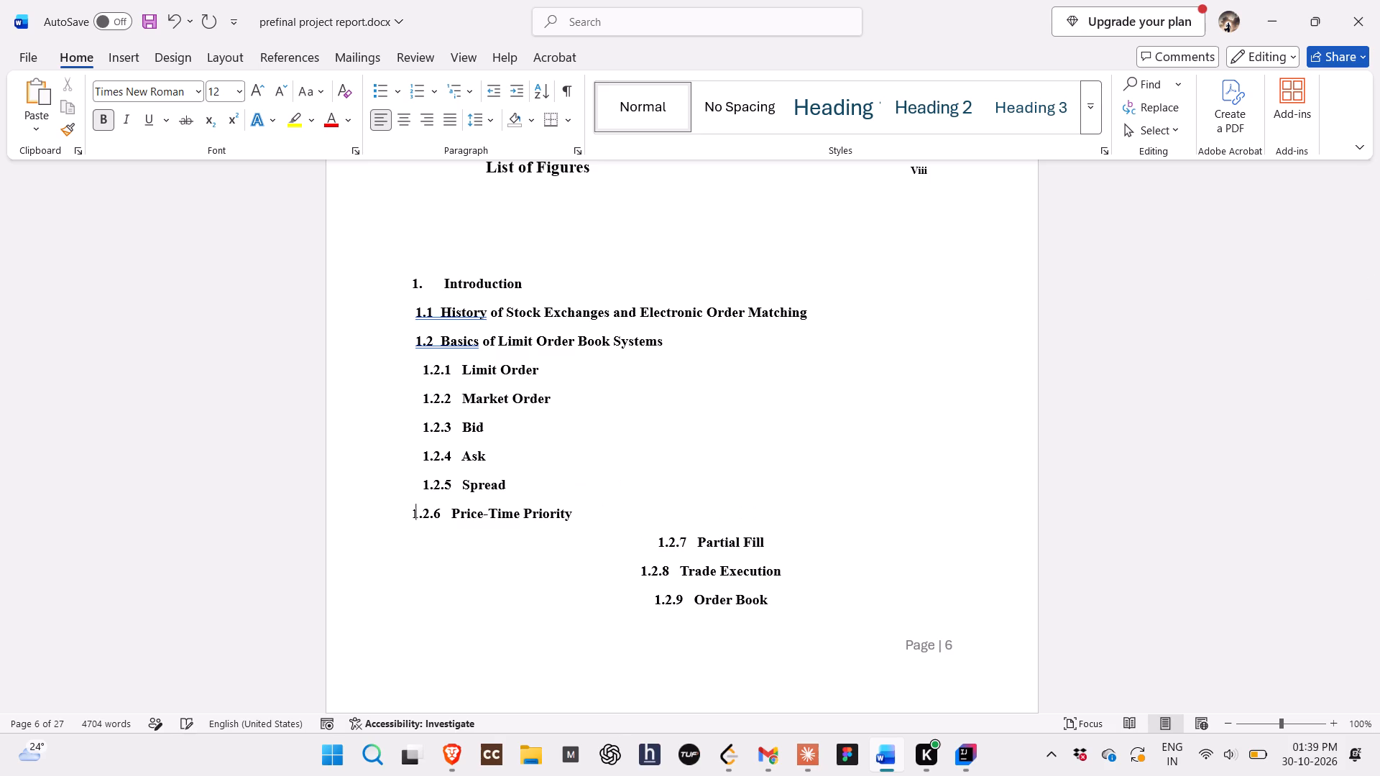
{"action": "key", "text": "space"}
{"action": "key", "text": "space"}
{"action": "key", "text": "space"}
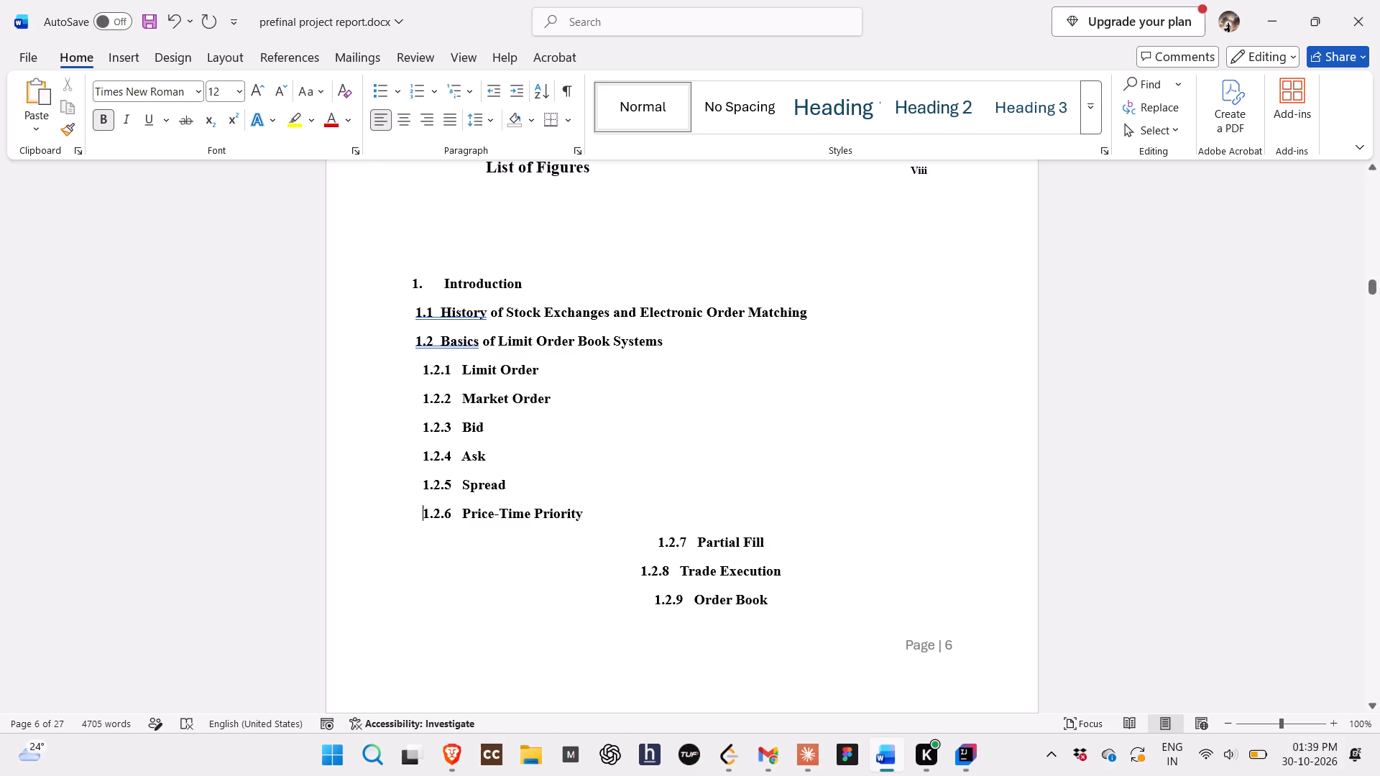
Left-align the 1.2.7 Partial Fill entry on its own line with three leading spaces.
{"action": "left_click", "coordinate": [662, 549]}
{"action": "left_click", "coordinate": [657, 544]}
{"action": "key", "text": "BackSpace"}
{"action": "key", "text": "BackSpace"}
{"action": "key", "text": "BackSpace"}
{"action": "key", "text": "BackSpace"}
{"action": "key", "text": "BackSpace"}
{"action": "key", "text": "BackSpace"}
{"action": "key", "text": "BackSpace"}
{"action": "key", "text": "BackSpace"}
{"action": "key", "text": "BackSpace"}
{"action": "key", "text": "BackSpace"}
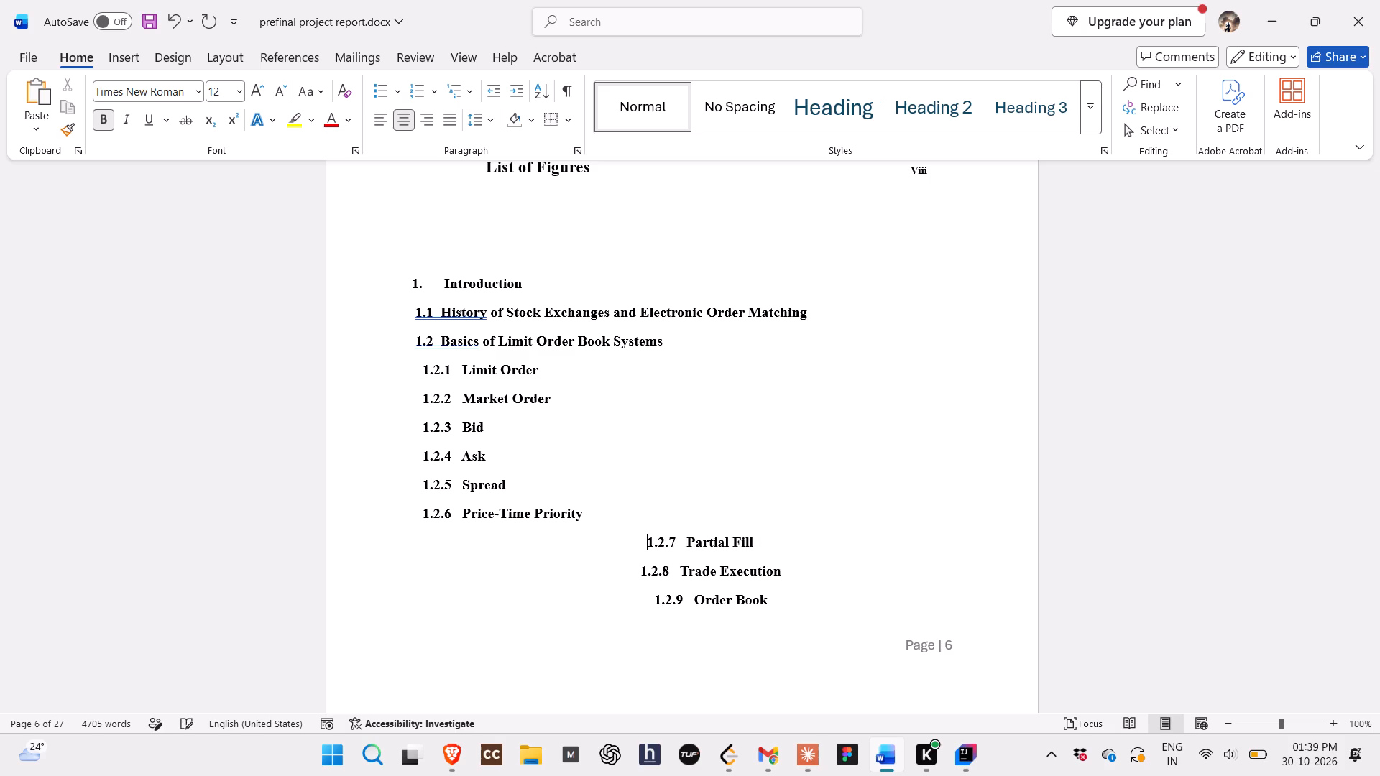
{"action": "key", "text": "BackSpace"}
{"action": "key", "text": "BackSpace"}
{"action": "key", "text": "BackSpace"}
{"action": "key", "text": "BackSpace"}
{"action": "key", "text": "BackSpace"}
{"action": "key", "text": "BackSpace"}
{"action": "key", "text": "BackSpace"}
{"action": "key", "text": "BackSpace"}
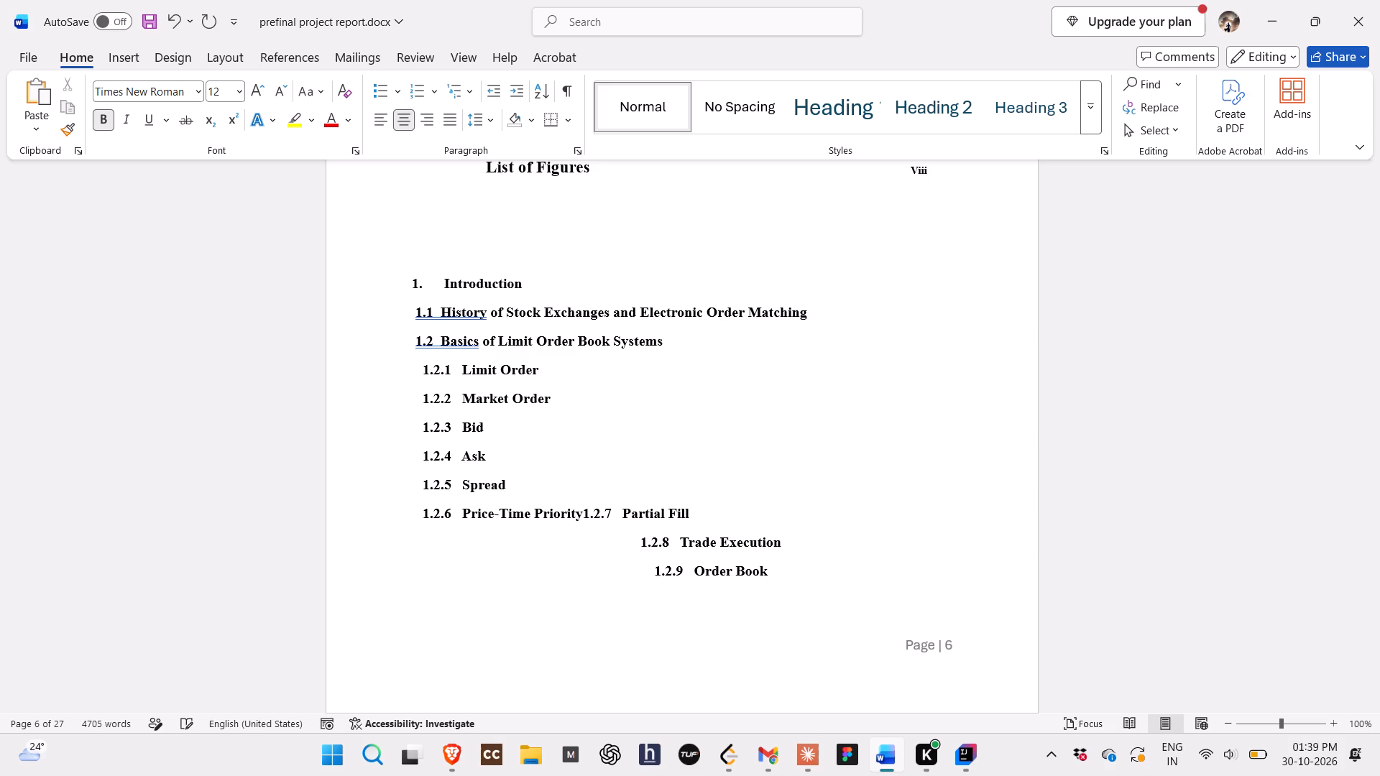
{"action": "key", "text": "Return"}
{"action": "key", "text": "space"}
{"action": "key", "text": "space"}
{"action": "key", "text": "space"}
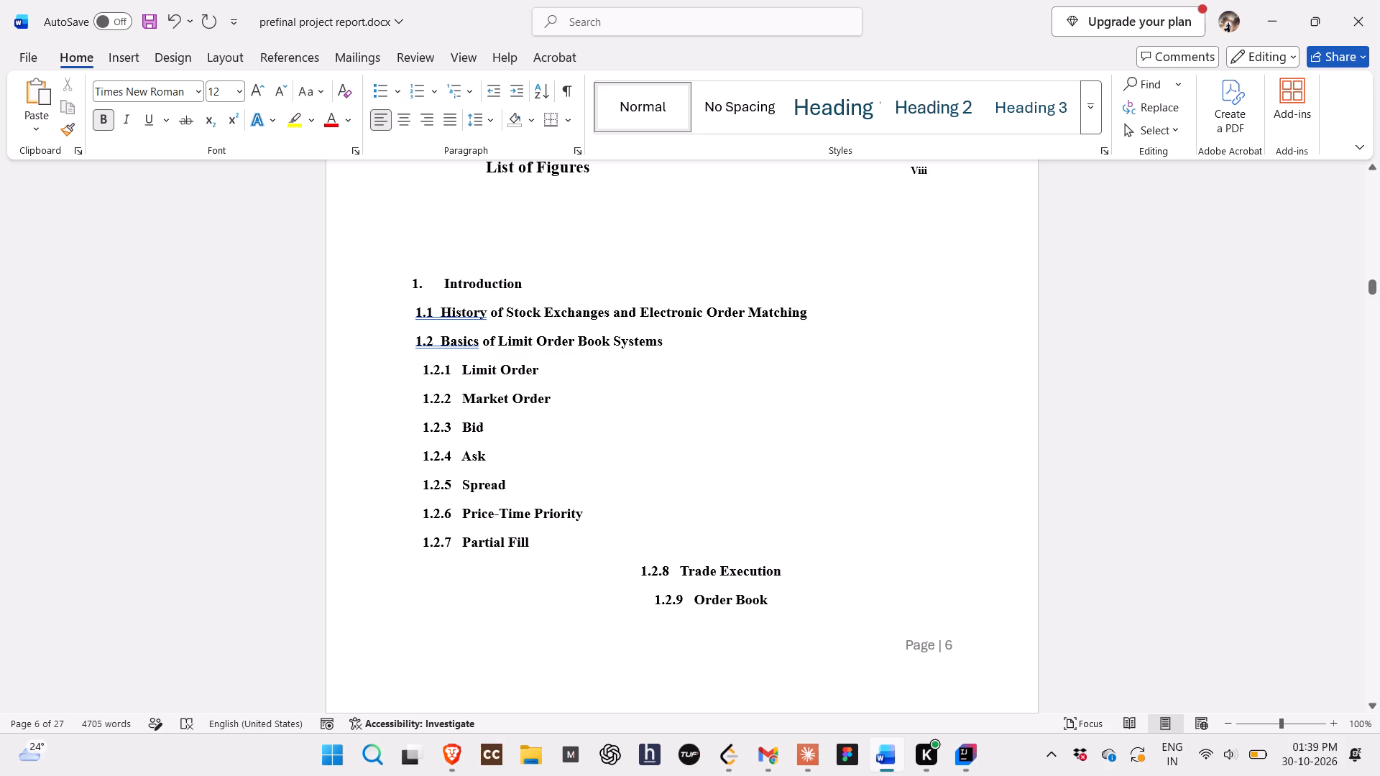
Left-align the 1.2.8 Trade Execution entry on its own line, indented to match 1.2.7, keeping the Partial Fill text intact.
{"action": "left_click", "coordinate": [657, 573]}
{"action": "left_click", "coordinate": [633, 565]}
{"action": "key", "text": "BackSpace"}
{"action": "key", "text": "BackSpace"}
{"action": "key", "text": "BackSpace"}
{"action": "key", "text": "BackSpace"}
{"action": "key", "text": "BackSpace"}
{"action": "key", "text": "BackSpace"}
{"action": "key", "text": "BackSpace"}
{"action": "key", "text": "BackSpace"}
{"action": "key", "text": "BackSpace"}
{"action": "key", "text": "BackSpace"}
{"action": "key", "text": "BackSpace"}
{"action": "key", "text": "BackSpace"}
{"action": "key", "text": "BackSpace"}
{"action": "key", "text": "BackSpace"}
{"action": "key", "text": "BackSpace"}
{"action": "key", "text": "BackSpace"}
{"action": "key", "text": "BackSpace"}
{"action": "key", "text": "BackSpace"}
{"action": "key", "text": "BackSpace"}
{"action": "key", "text": "BackSpace"}
{"action": "key", "text": "BackSpace"}
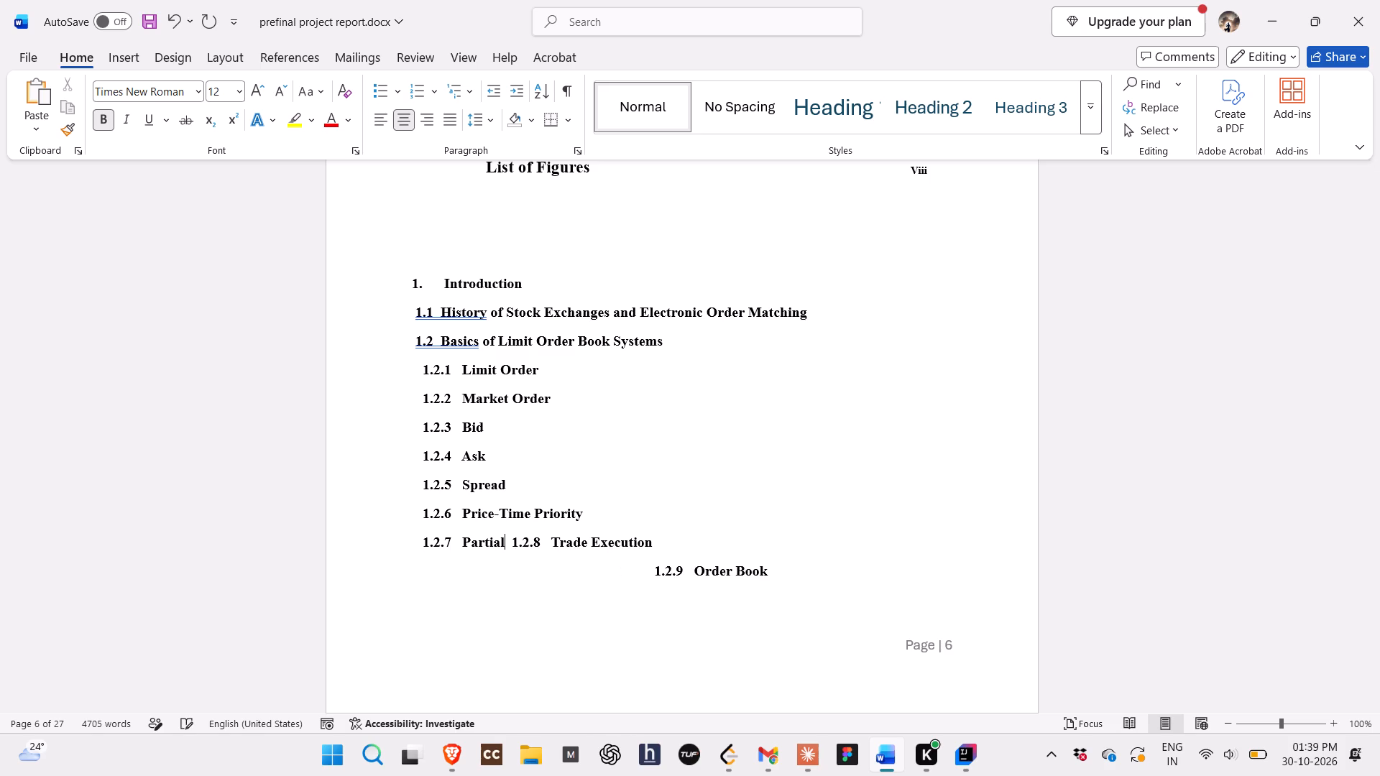
{"action": "key", "text": "ctrl+z"}
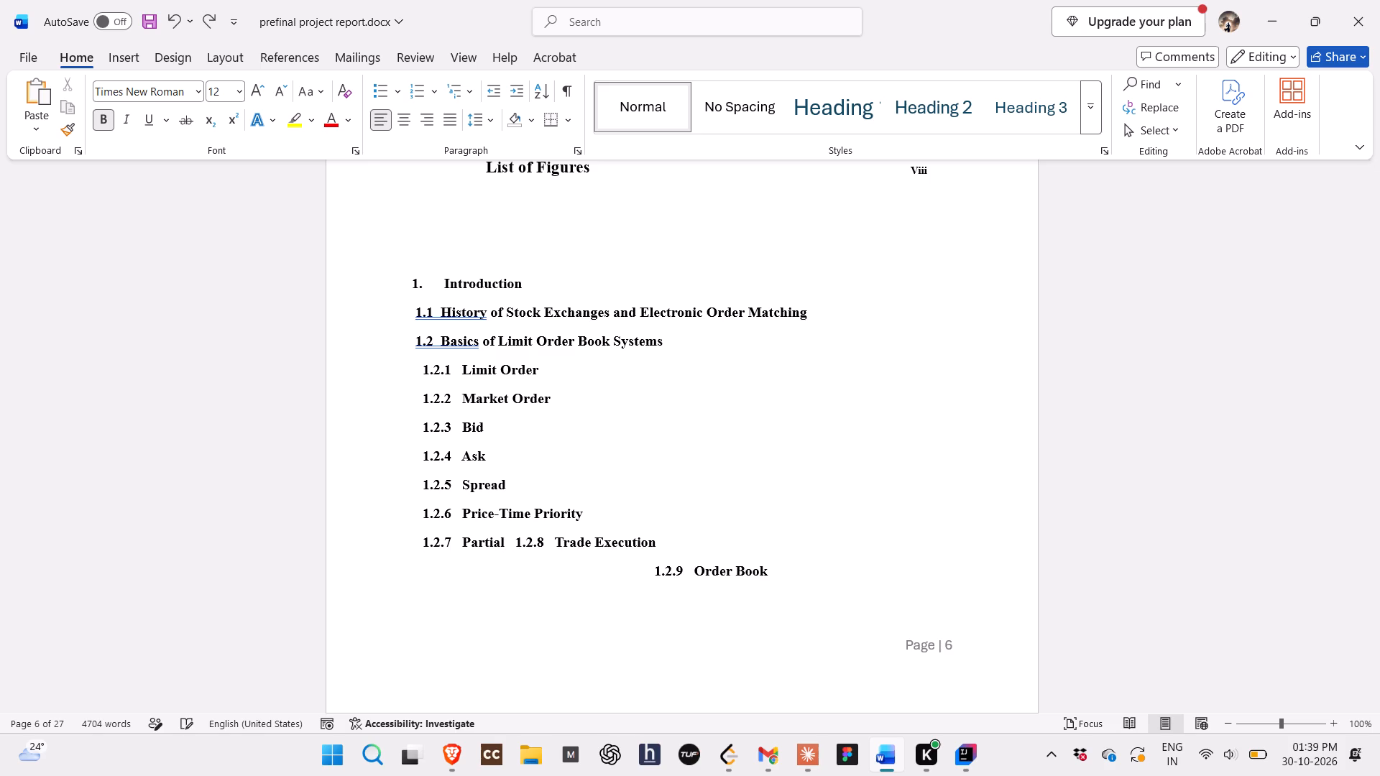
{"action": "key", "text": "ctrl+z"}
{"action": "key", "text": "ctrl+z"}
{"action": "key", "text": "ctrl+z"}
{"action": "key", "text": "ctrl+z"}
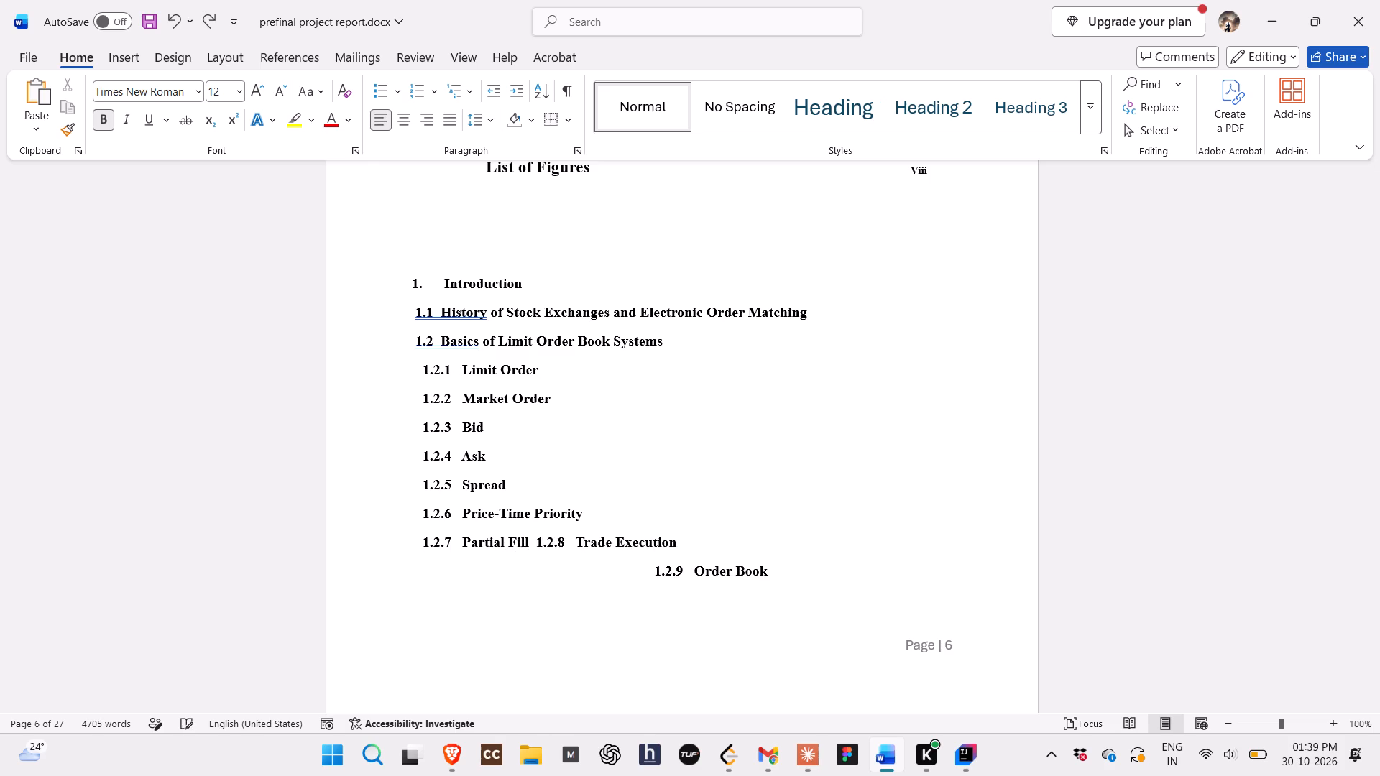
{"action": "key", "text": "ctrl+z"}
{"action": "key", "text": "space"}
{"action": "key", "text": "space"}
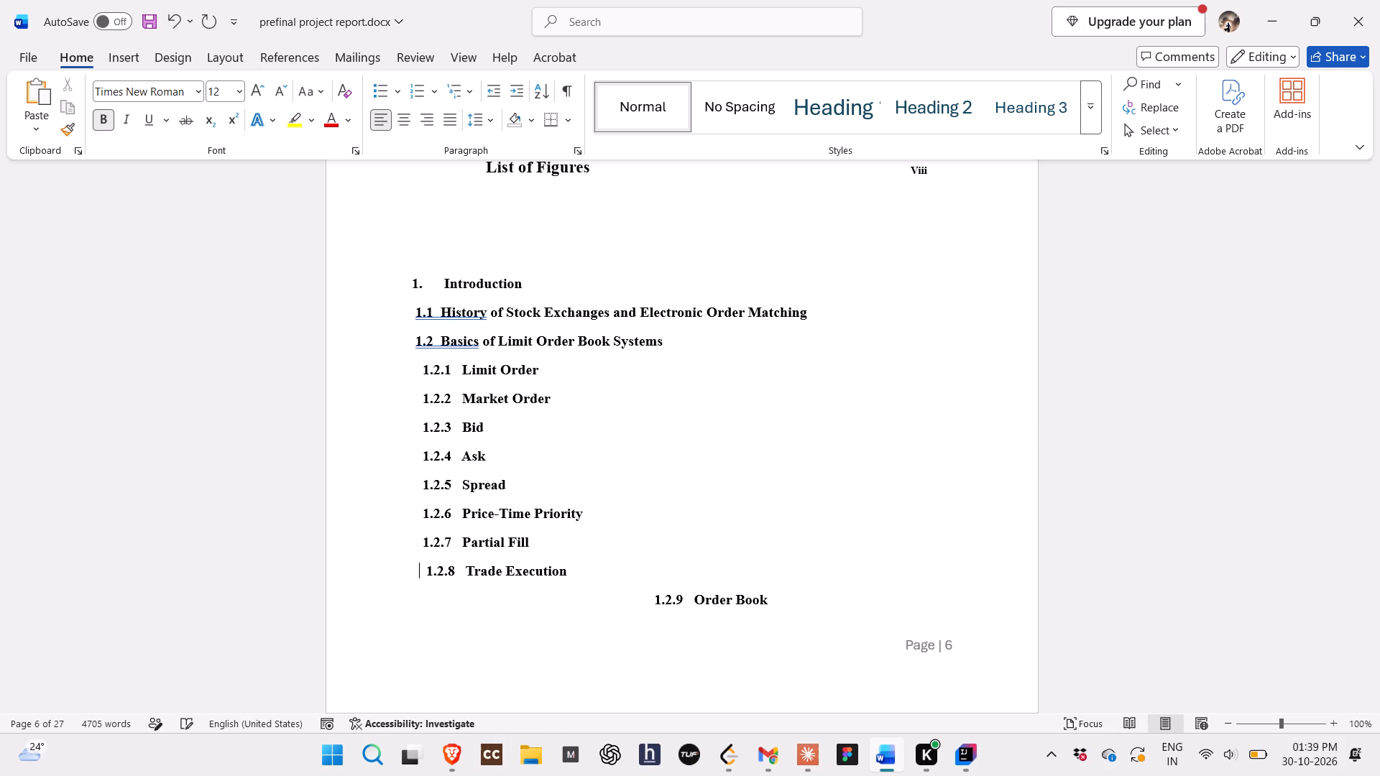
{"action": "key", "text": "BackSpace"}
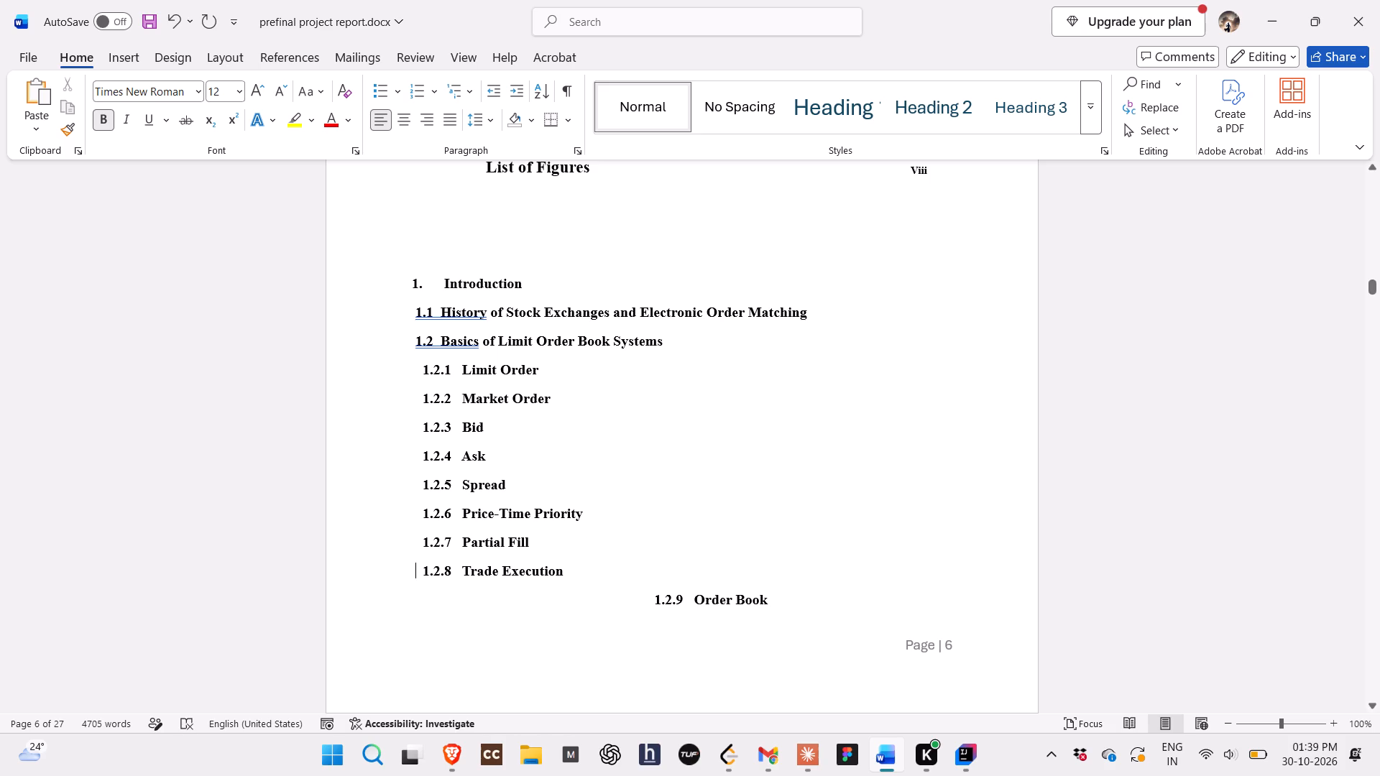
Left-align the 1.2.9 Order Book entry on its own line with three leading spaces.
{"action": "left_click", "coordinate": [656, 600]}
{"action": "key", "text": "BackSpace"}
{"action": "key", "text": "BackSpace"}
{"action": "key", "text": "BackSpace"}
{"action": "key", "text": "BackSpace"}
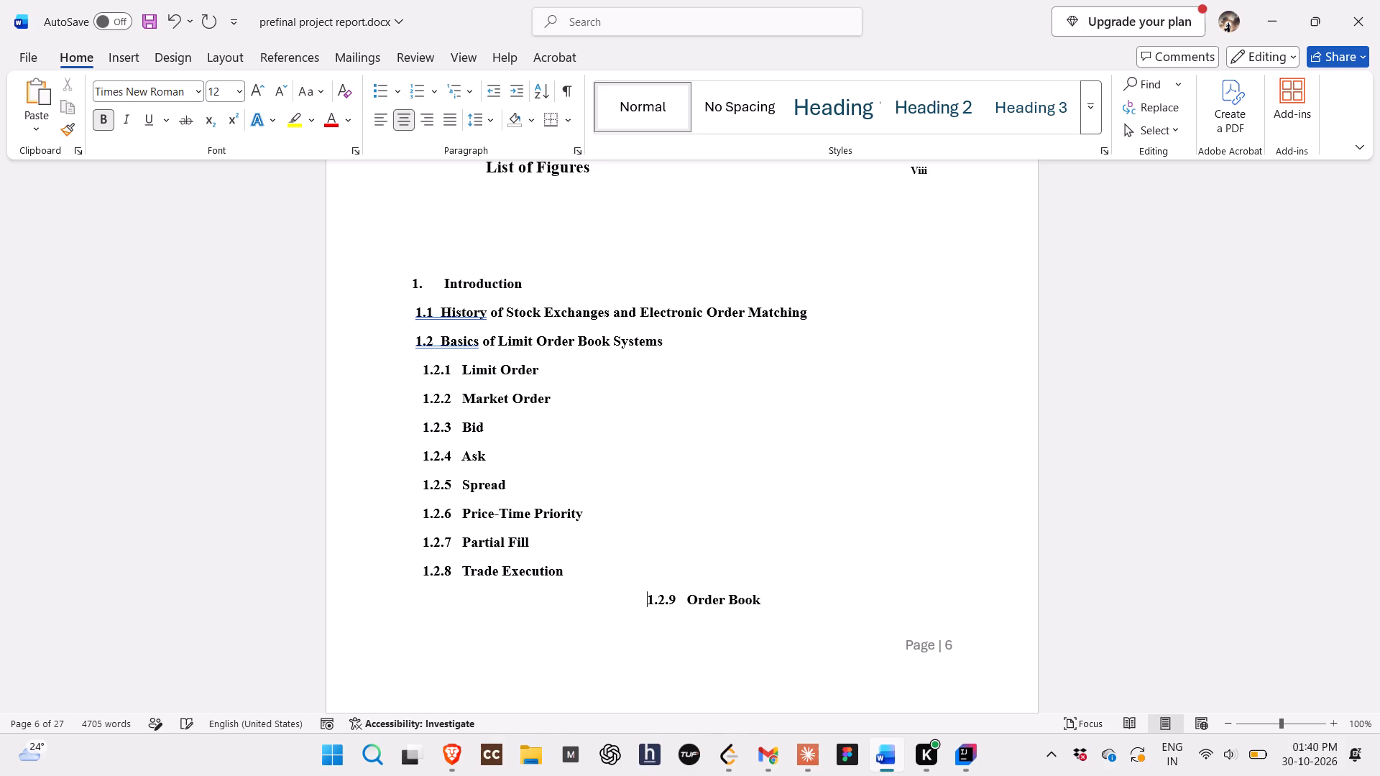
{"action": "key", "text": "BackSpace"}
{"action": "key", "text": "BackSpace"}
{"action": "key", "text": "BackSpace"}
{"action": "key", "text": "BackSpace"}
{"action": "key", "text": "BackSpace"}
{"action": "key", "text": "BackSpace"}
{"action": "key", "text": "BackSpace"}
{"action": "key", "text": "BackSpace"}
{"action": "key", "text": "BackSpace"}
{"action": "key", "text": "BackSpace"}
{"action": "key", "text": "BackSpace"}
{"action": "key", "text": "BackSpace"}
{"action": "key", "text": "BackSpace"}
{"action": "key", "text": "BackSpace"}
{"action": "key", "text": "Return"}
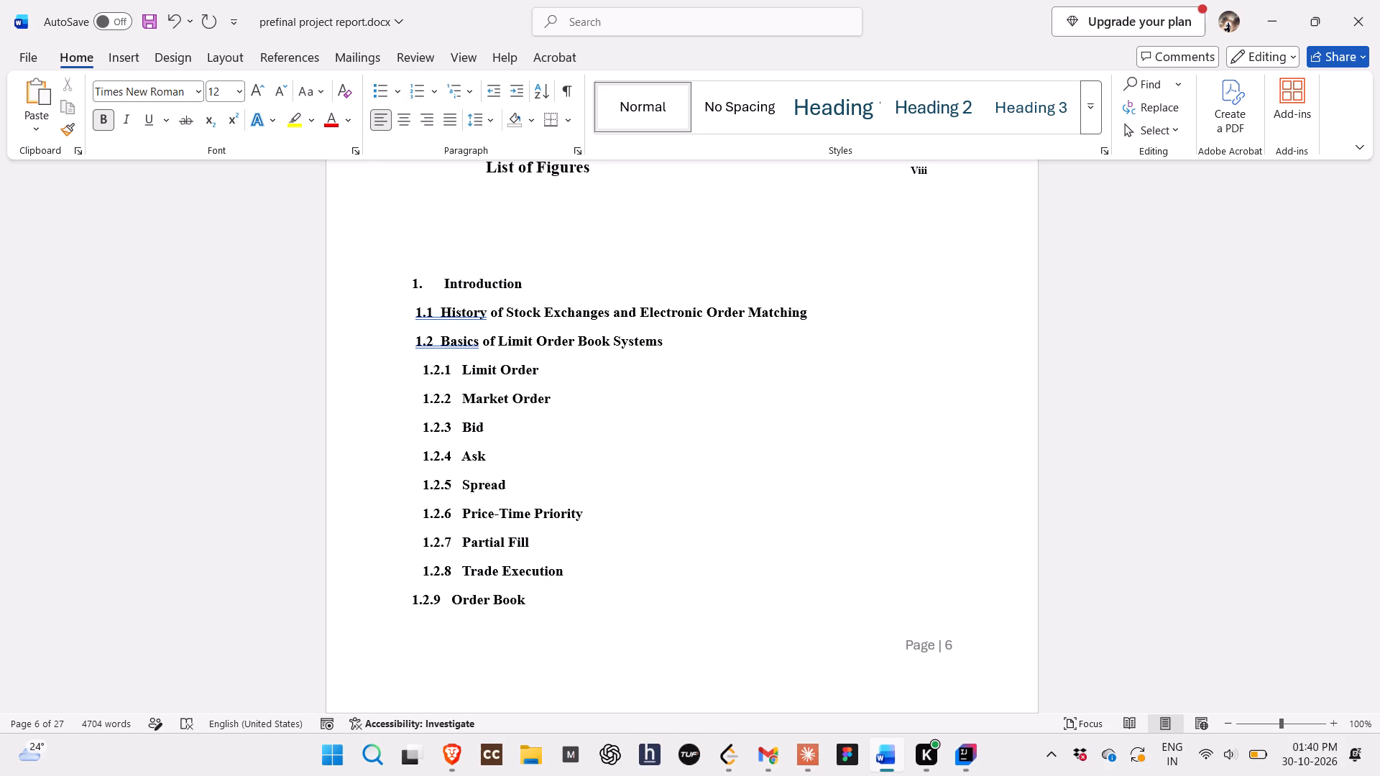
{"action": "key", "text": "space"}
{"action": "key", "text": "space"}
{"action": "key", "text": "space"}
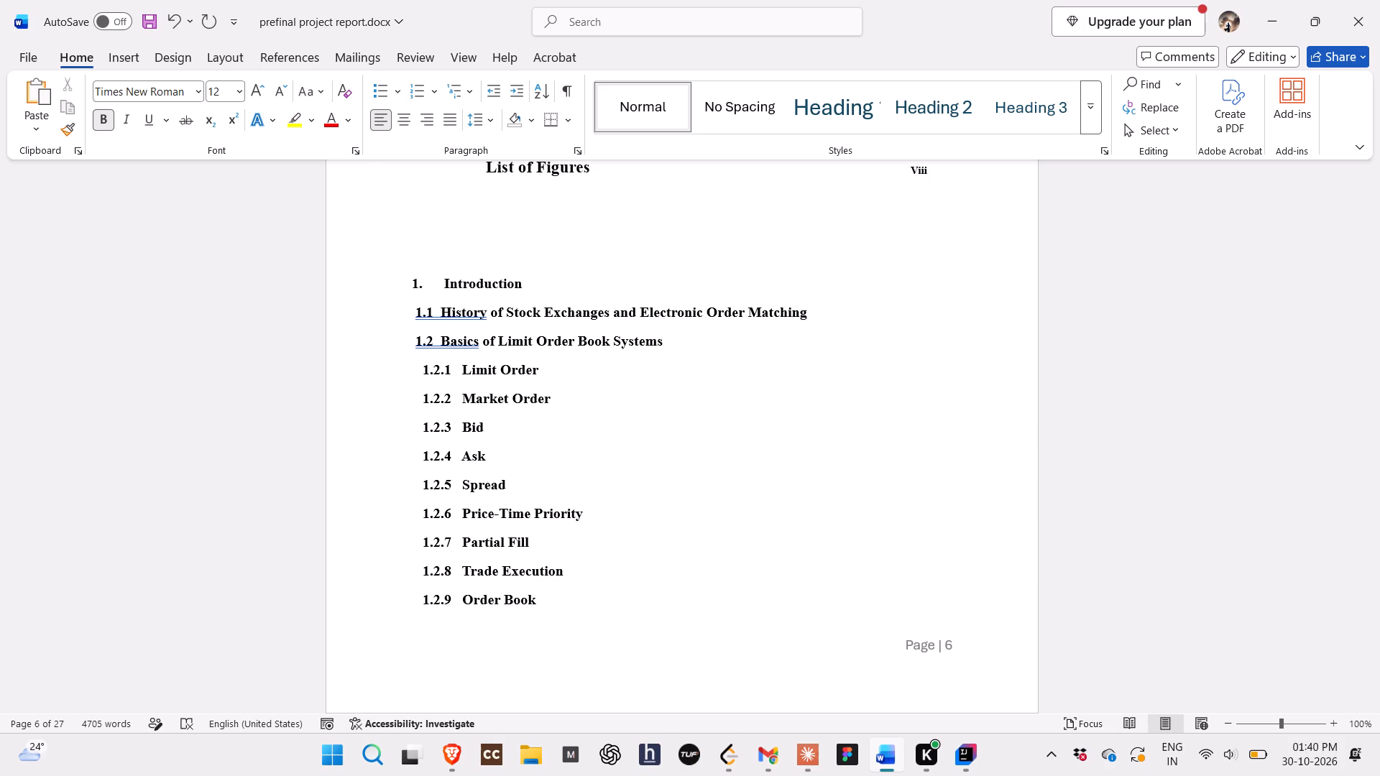
Review the front matter before the table of contents, reading the Acknowledgement page down to its place and date lines.
{"action": "left_click", "coordinate": [1198, 557]}
{"action": "left_click_drag", "start_coordinate": [1374, 280], "coordinate": [1379, 259]}
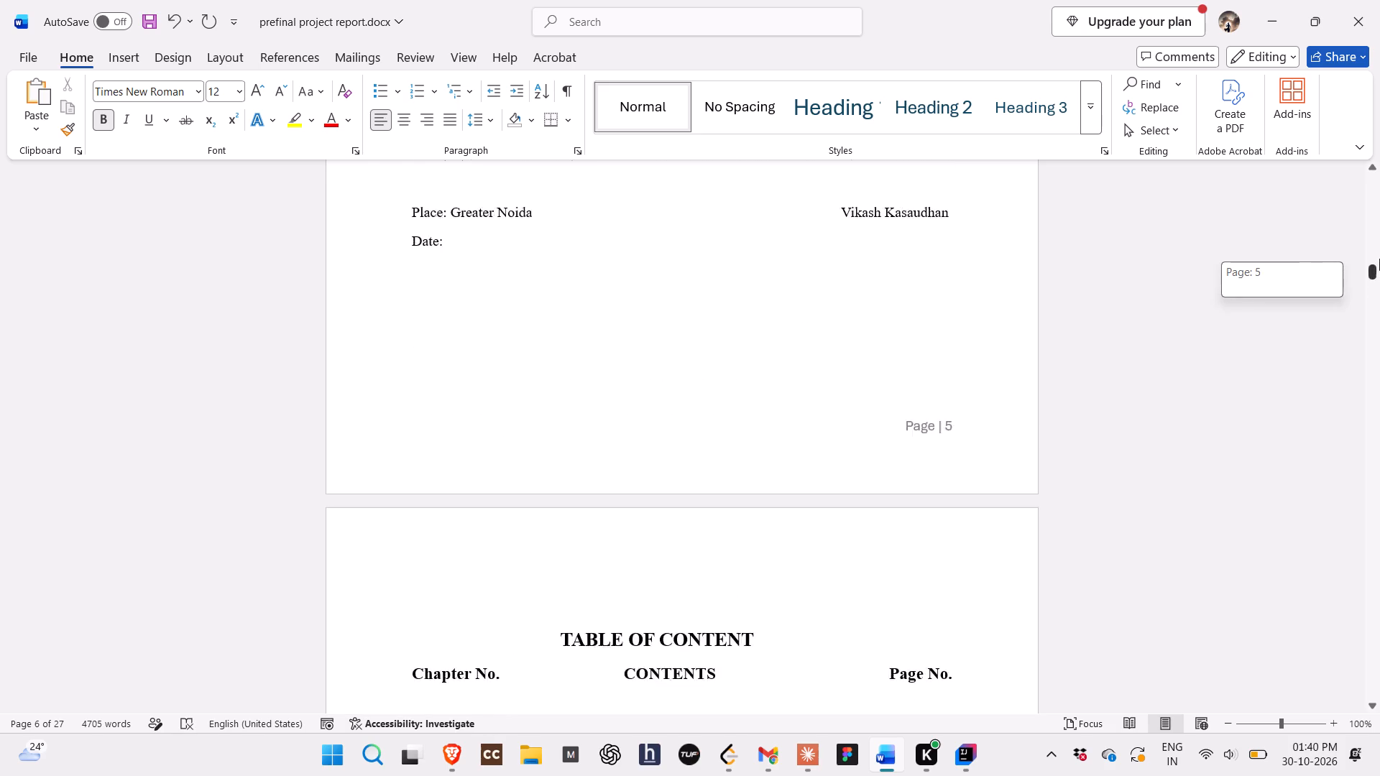
{"action": "left_click_drag", "start_coordinate": [1379, 259], "coordinate": [1374, 269]}
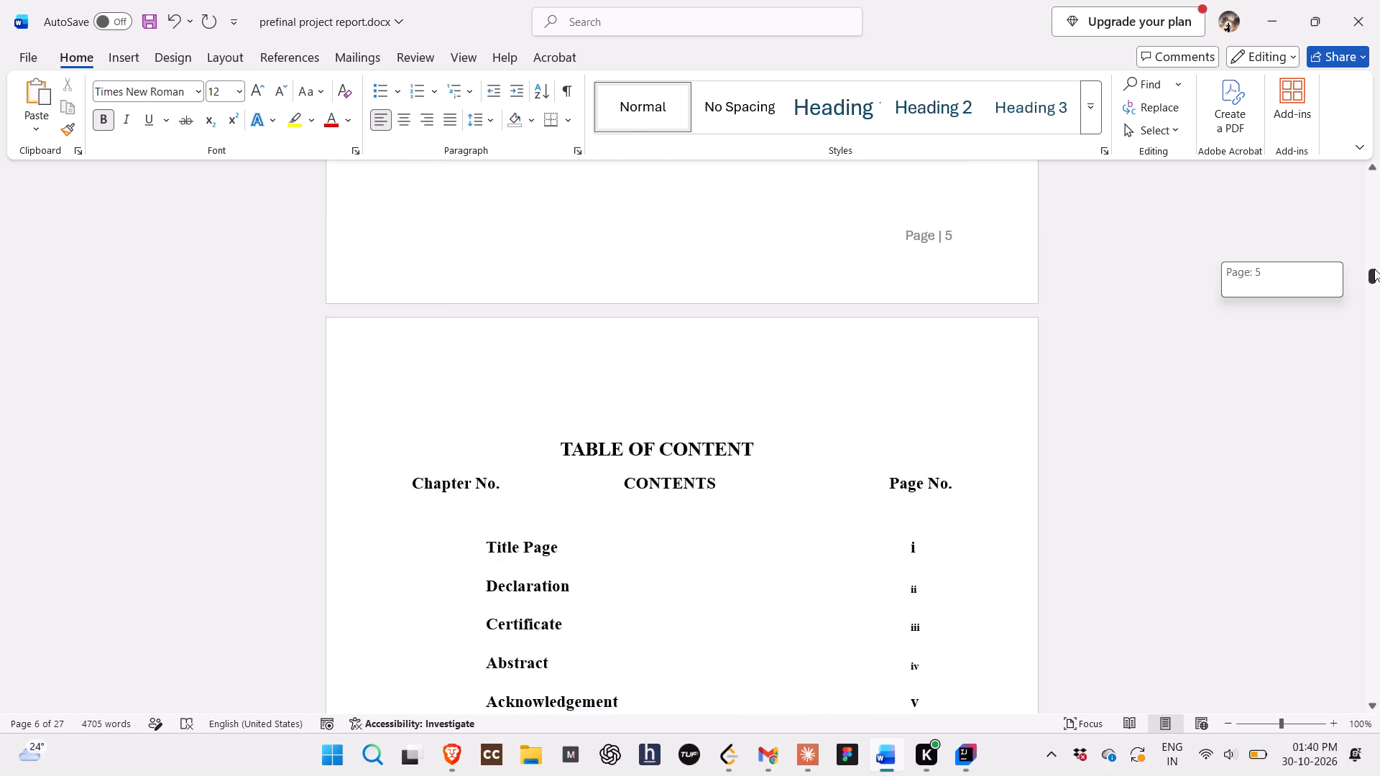
{"action": "left_click_drag", "start_coordinate": [1374, 269], "coordinate": [1379, 246]}
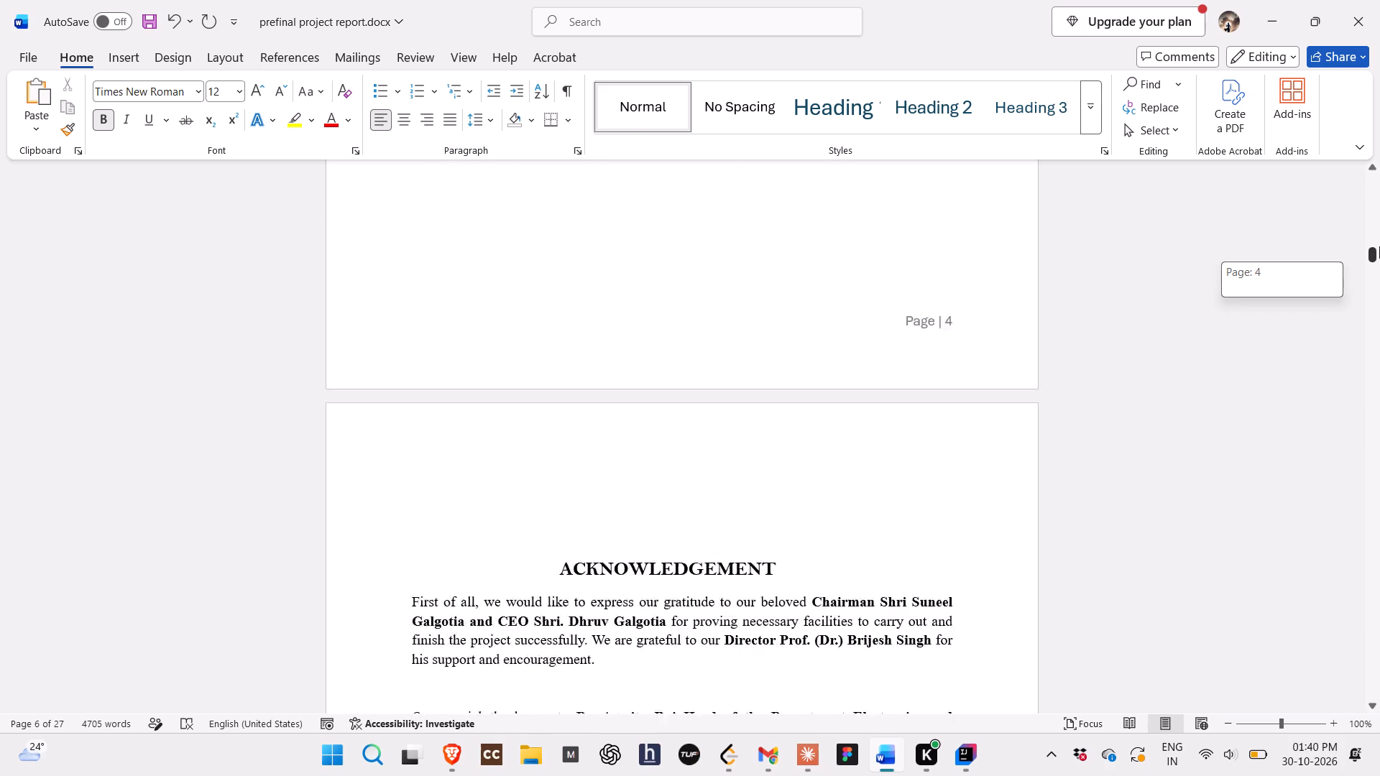
{"action": "left_click_drag", "start_coordinate": [1379, 246], "coordinate": [1375, 239]}
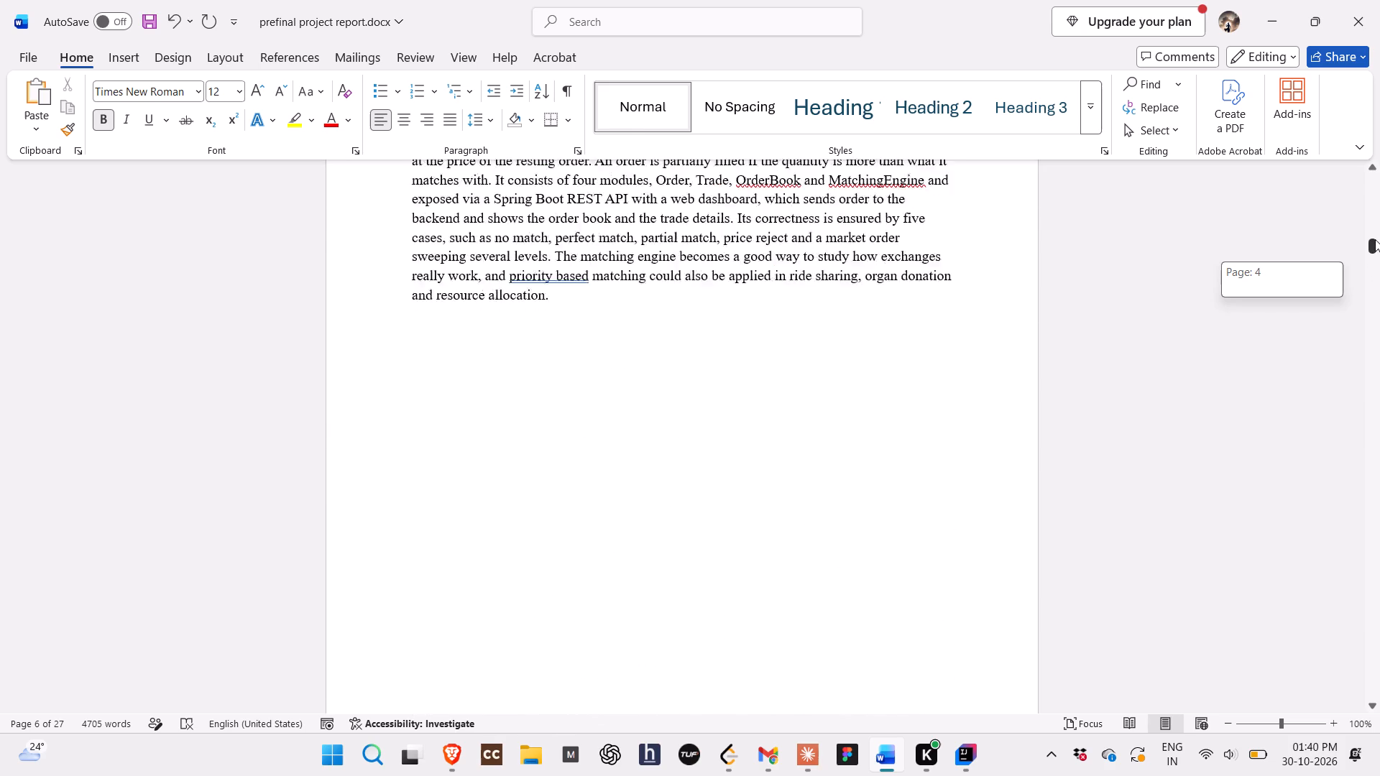
{"action": "left_click_drag", "start_coordinate": [1375, 239], "coordinate": [1373, 252]}
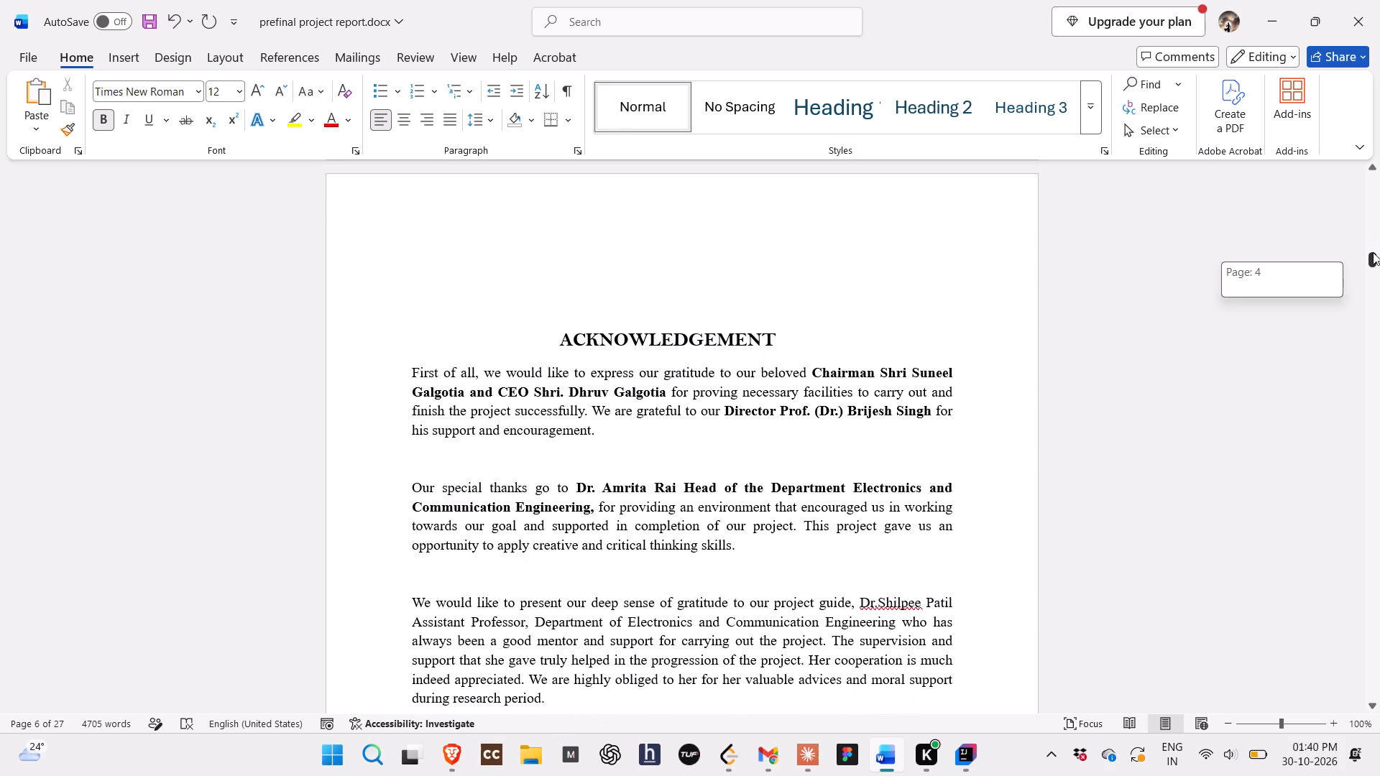
{"action": "left_click_drag", "start_coordinate": [1373, 252], "coordinate": [1373, 253]}
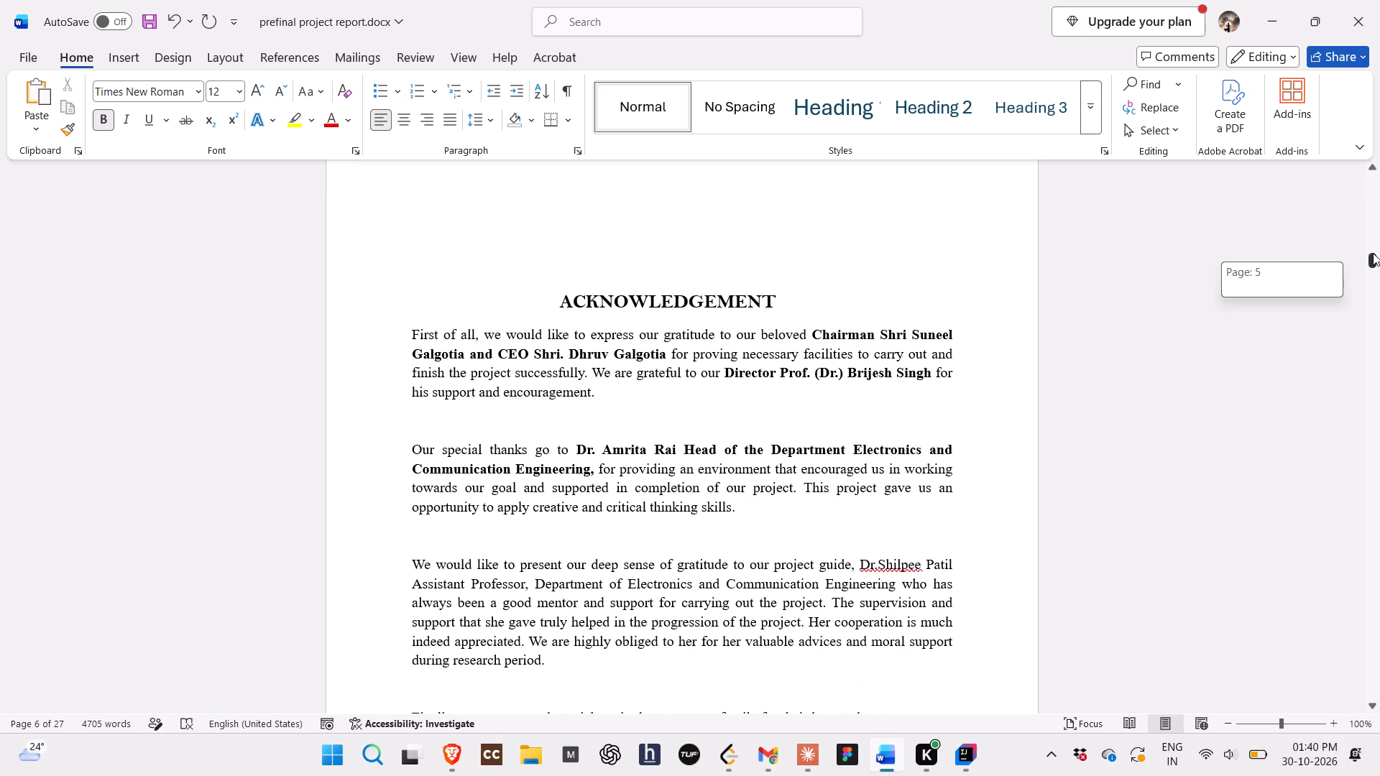
{"action": "left_click_drag", "start_coordinate": [1373, 253], "coordinate": [1372, 254]}
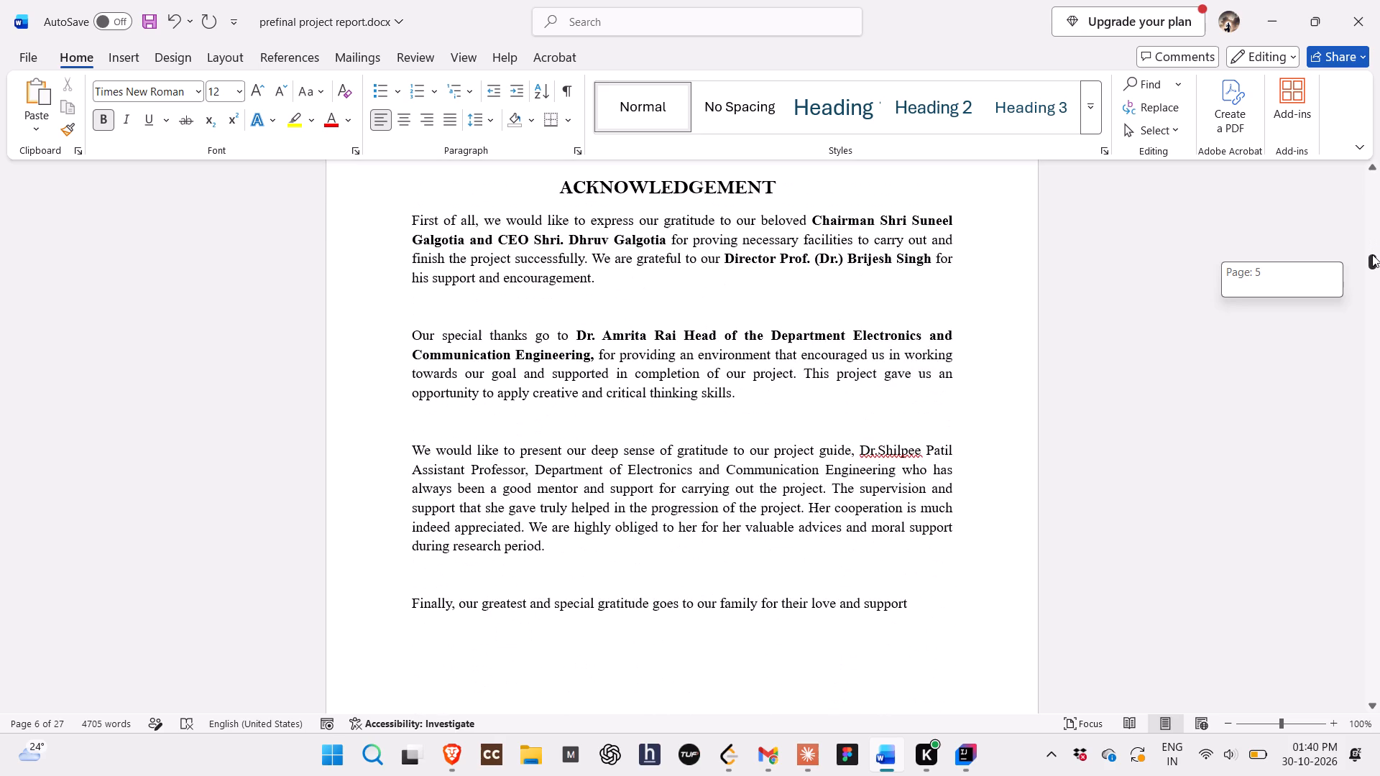
{"action": "left_click_drag", "start_coordinate": [1372, 254], "coordinate": [1372, 253]}
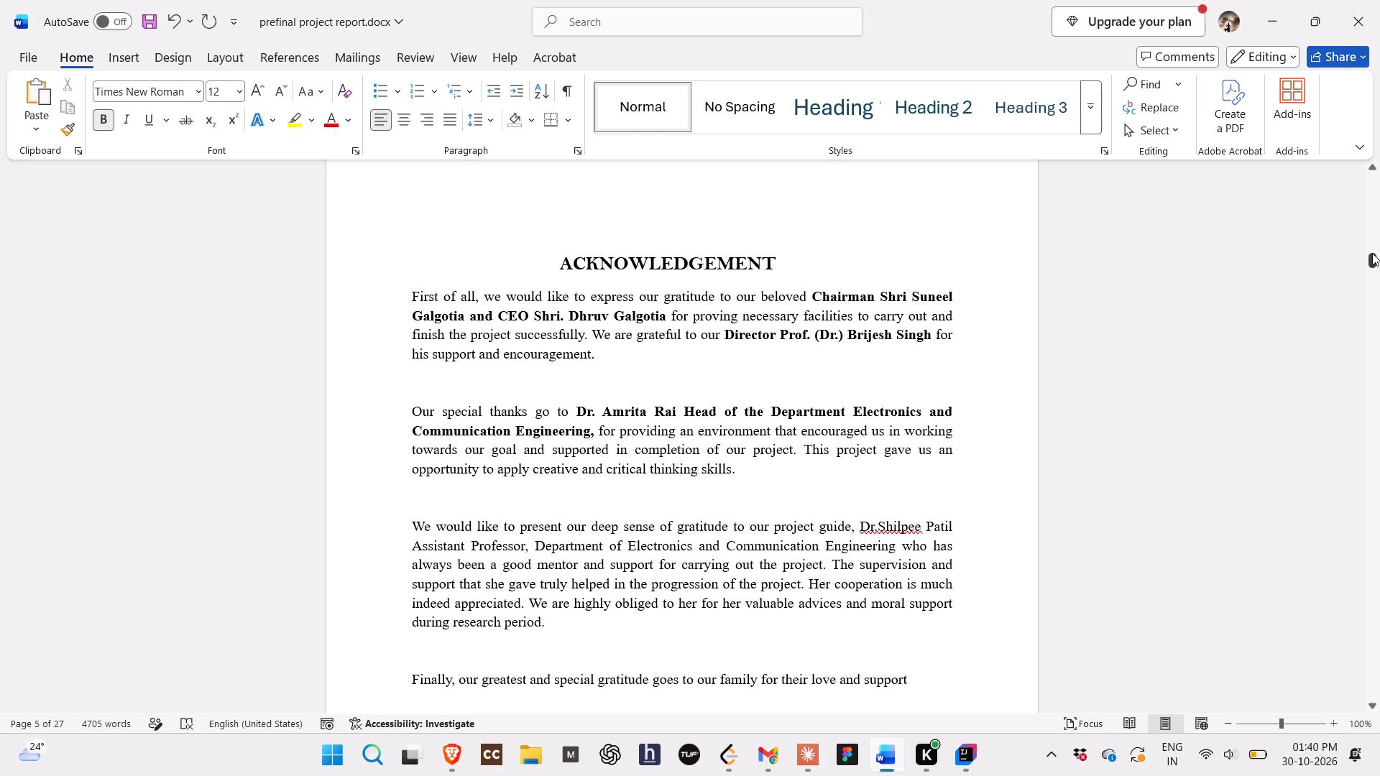
{"action": "double_click", "coordinate": [1371, 701]}
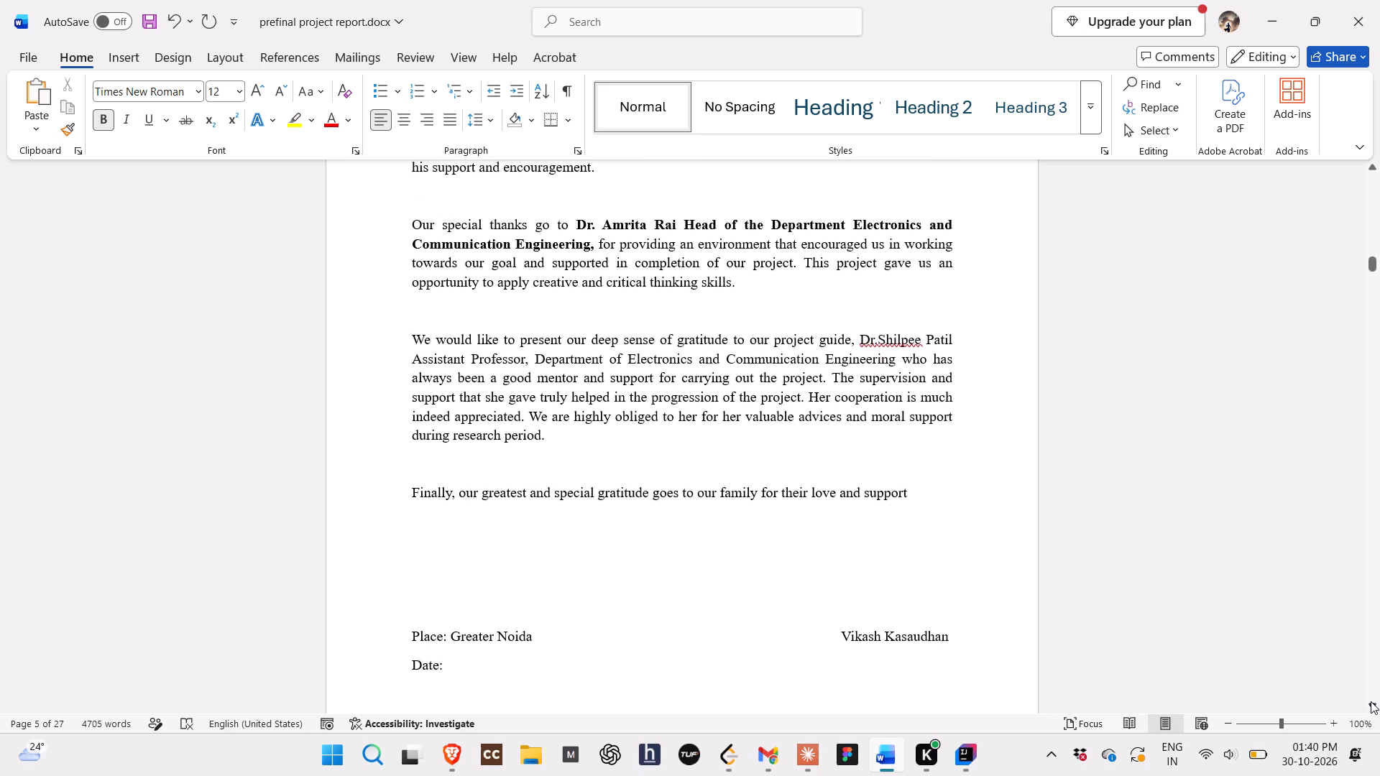
{"action": "left_click", "coordinate": [1371, 701]}
{"action": "triple_click", "coordinate": [1371, 701]}
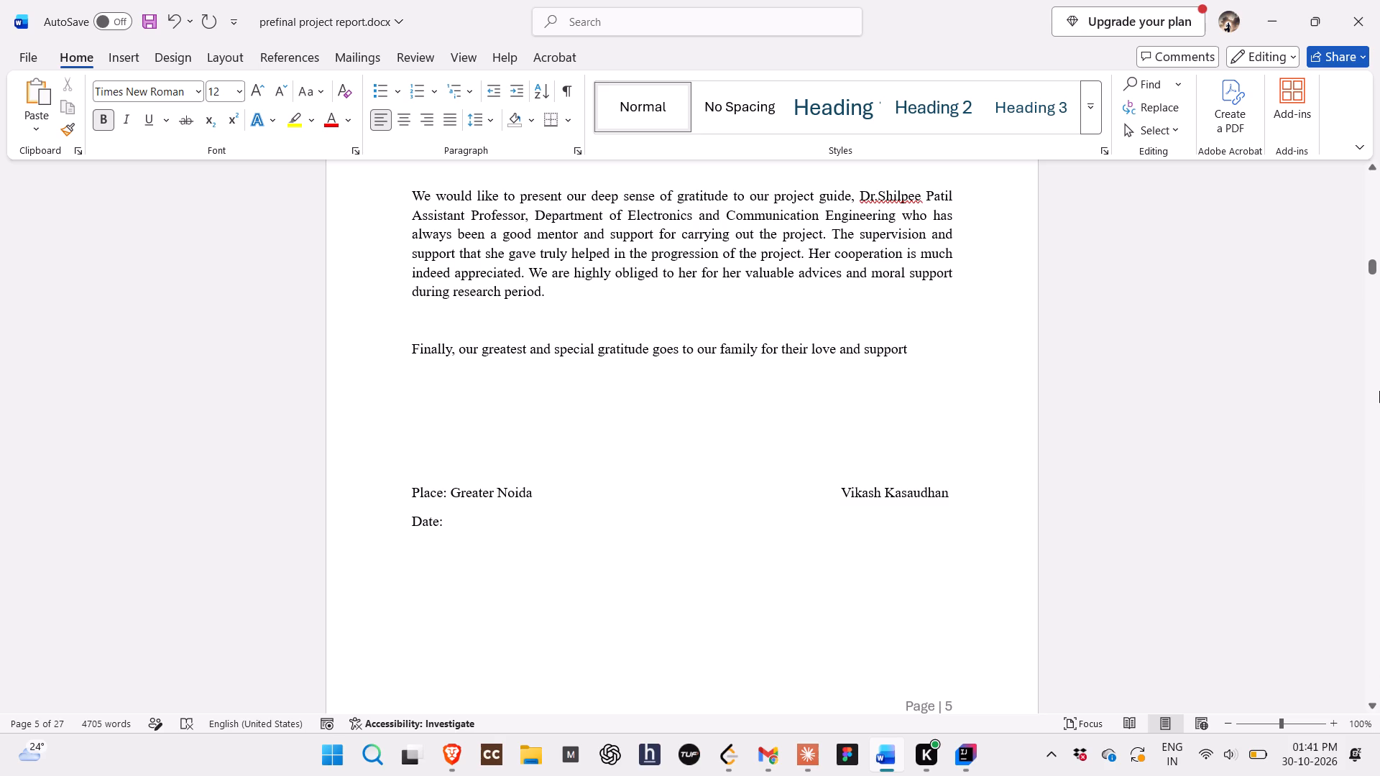
{"action": "double_click", "coordinate": [1373, 167]}
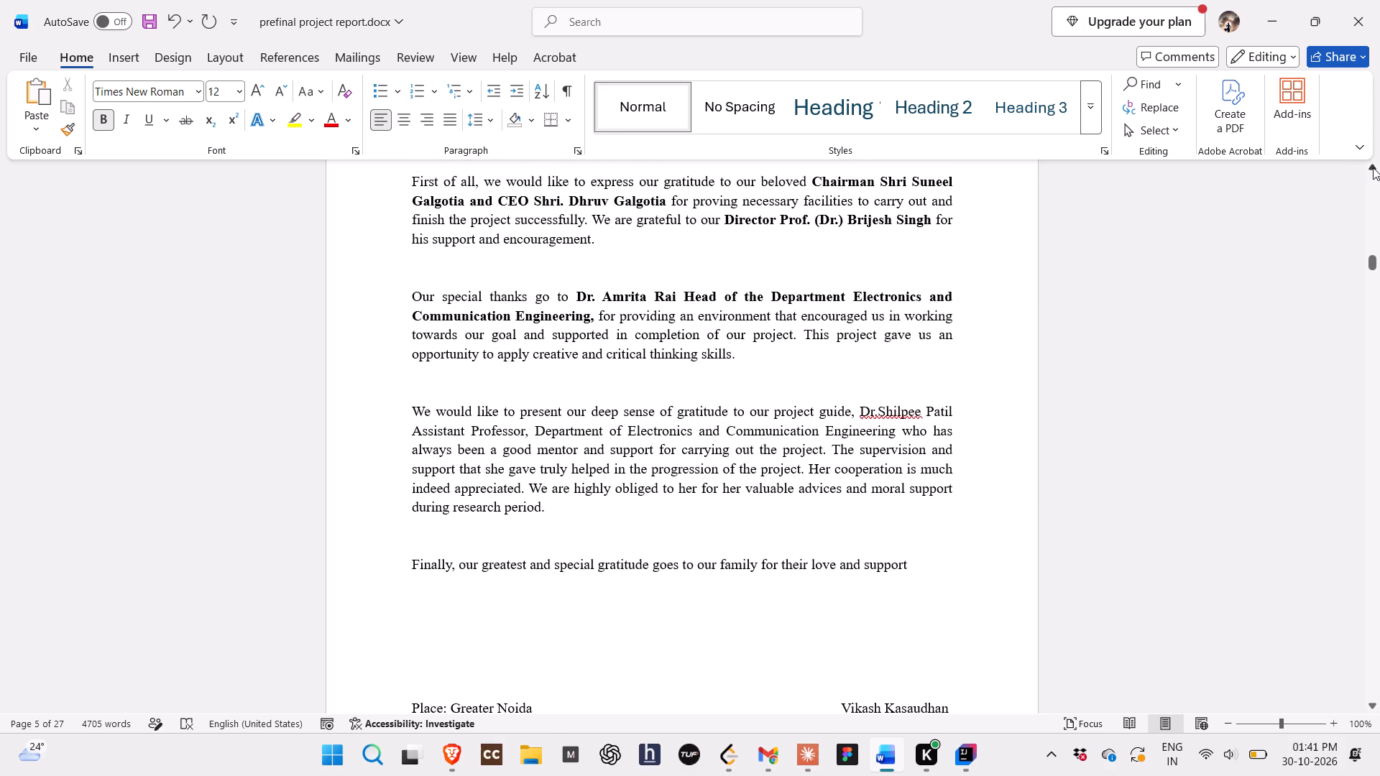
Format the Chapter 2 contents entries, from Detail Description of the Work through 2.2 Need for Operation, in Times New Roman size 12.
{"action": "left_click", "coordinate": [1373, 705]}
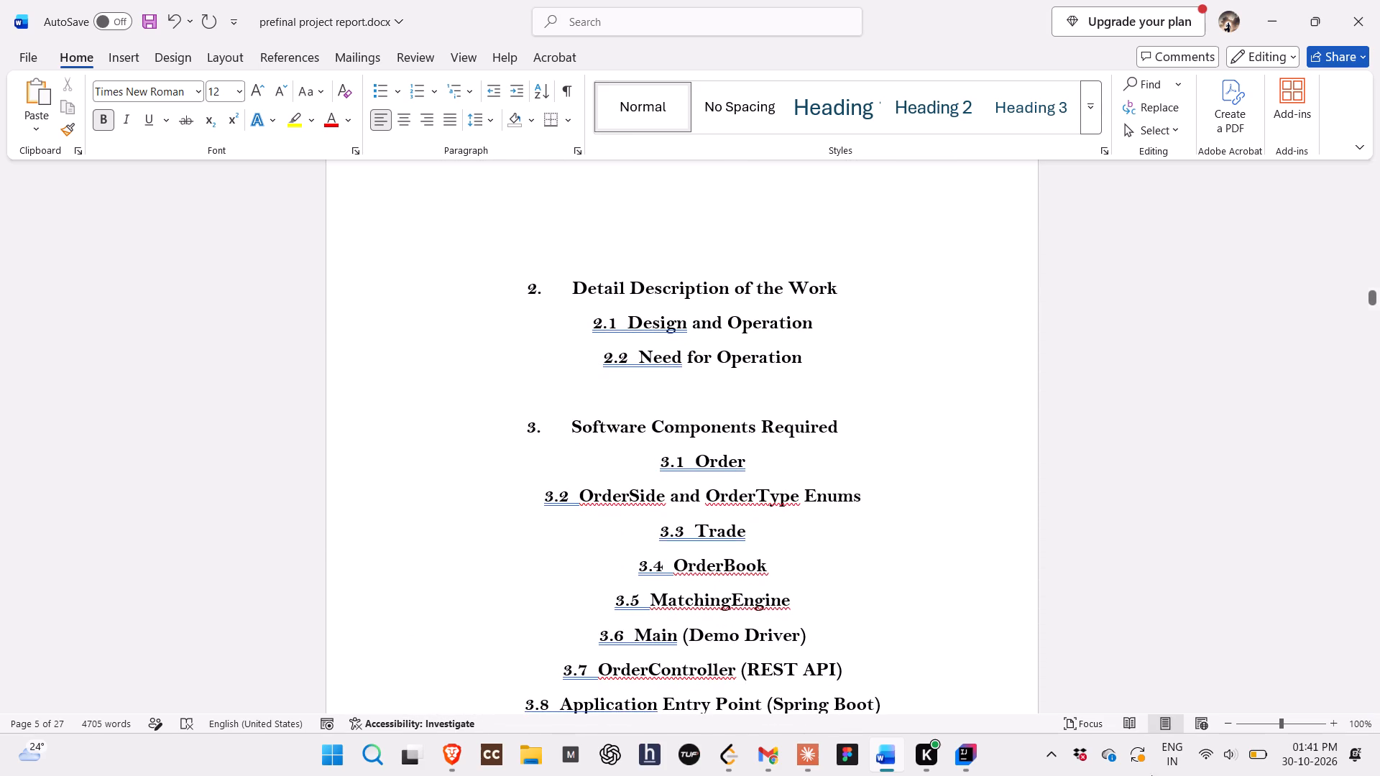
{"action": "left_click_drag", "start_coordinate": [813, 348], "coordinate": [767, 318]}
{"action": "left_click_drag", "start_coordinate": [767, 318], "coordinate": [526, 285]}
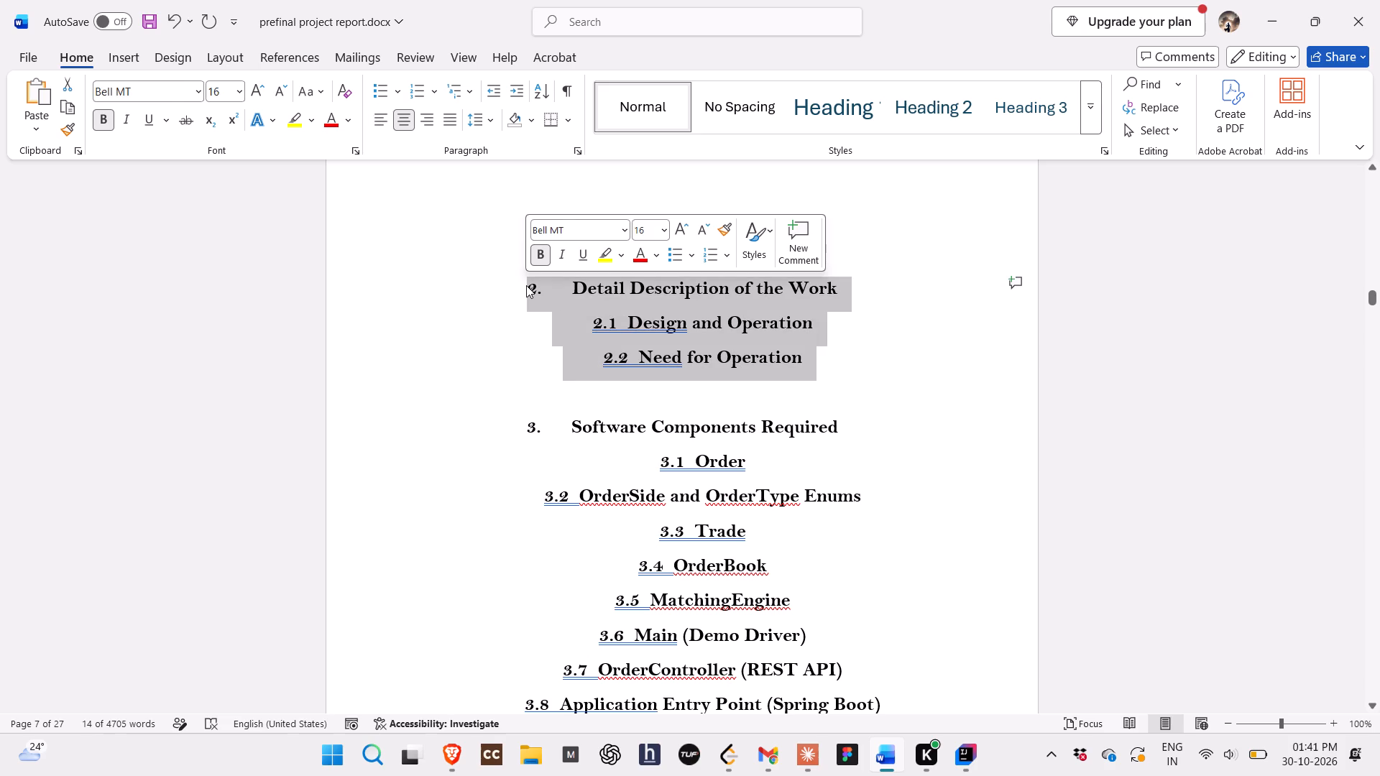
{"action": "left_click", "coordinate": [564, 227]}
{"action": "key", "text": "ctrl+BackSpace"}
{"action": "key", "text": "BackSpace"}
{"action": "type", "text": "times"}
{"action": "key", "text": "Return"}
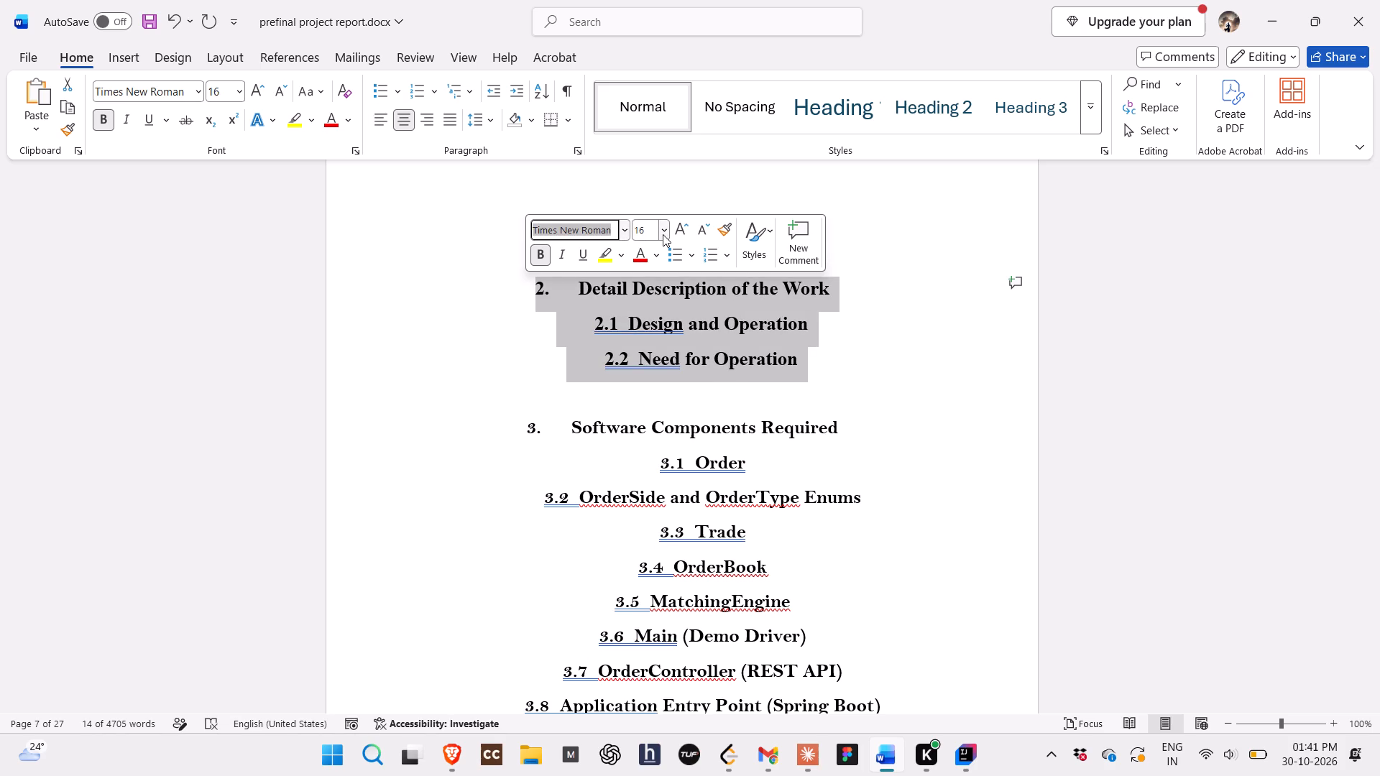
{"action": "left_click", "coordinate": [663, 234]}
{"action": "left_click", "coordinate": [647, 333]}
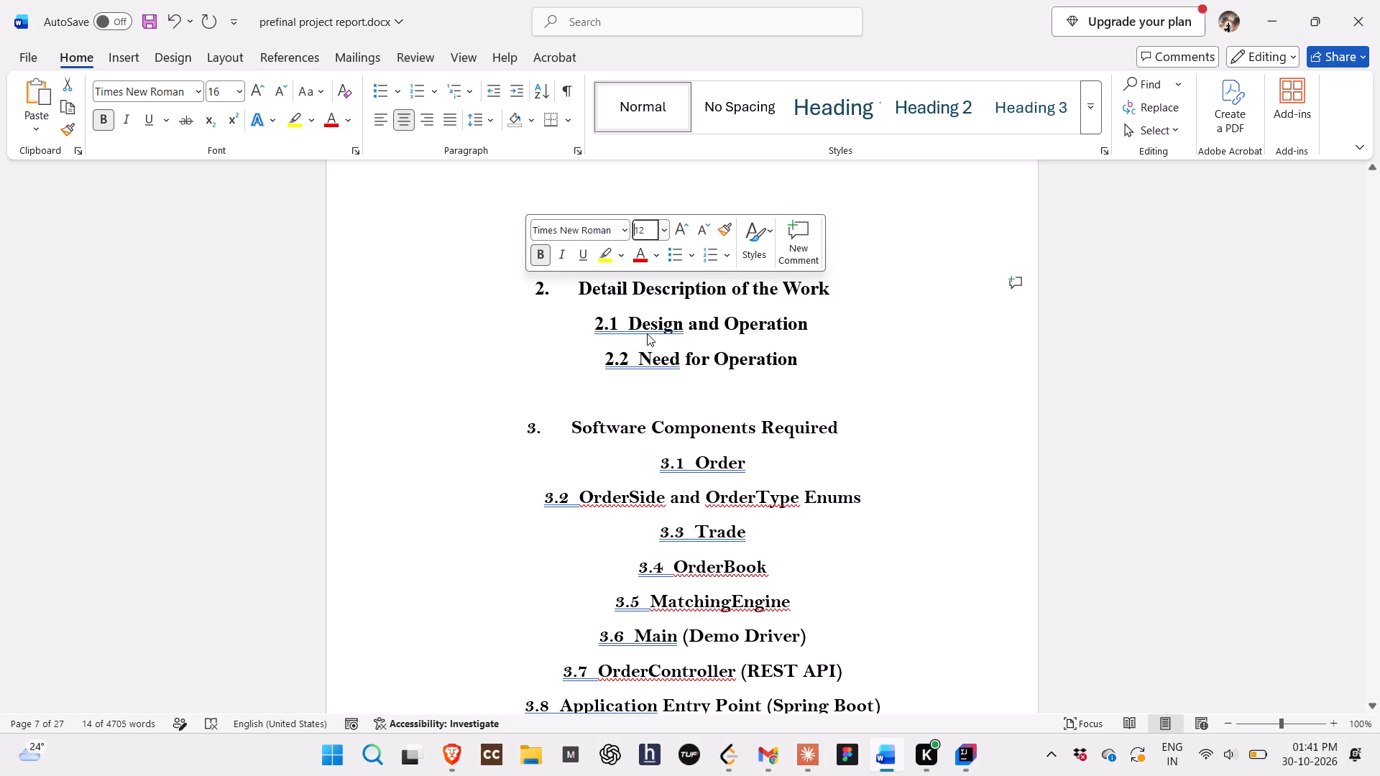
{"action": "left_click", "coordinate": [804, 371]}
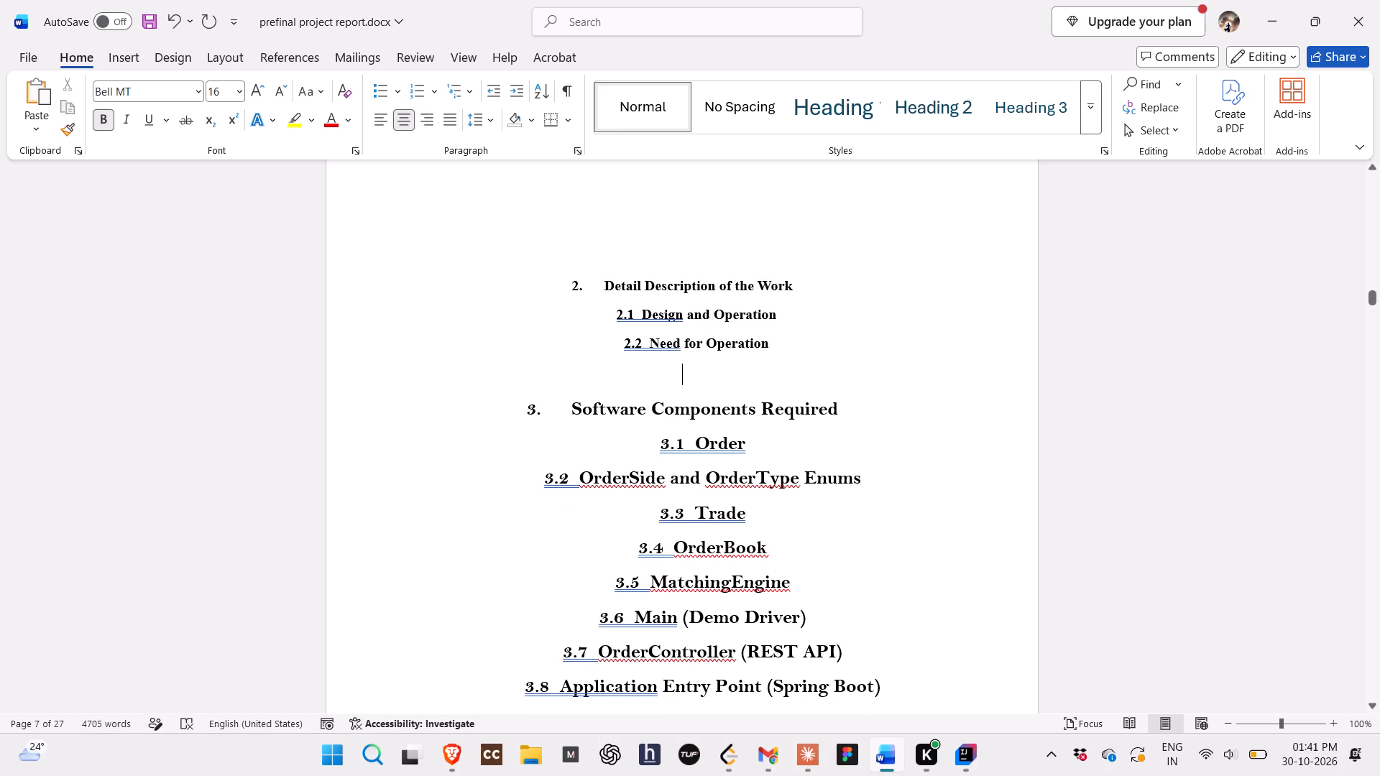
Format the Chapter 3 contents entries, from Software Components Required through 3.9 Web Dashboard, in Times New Roman size 12.
{"action": "left_click_drag", "start_coordinate": [523, 396], "coordinate": [818, 729]}
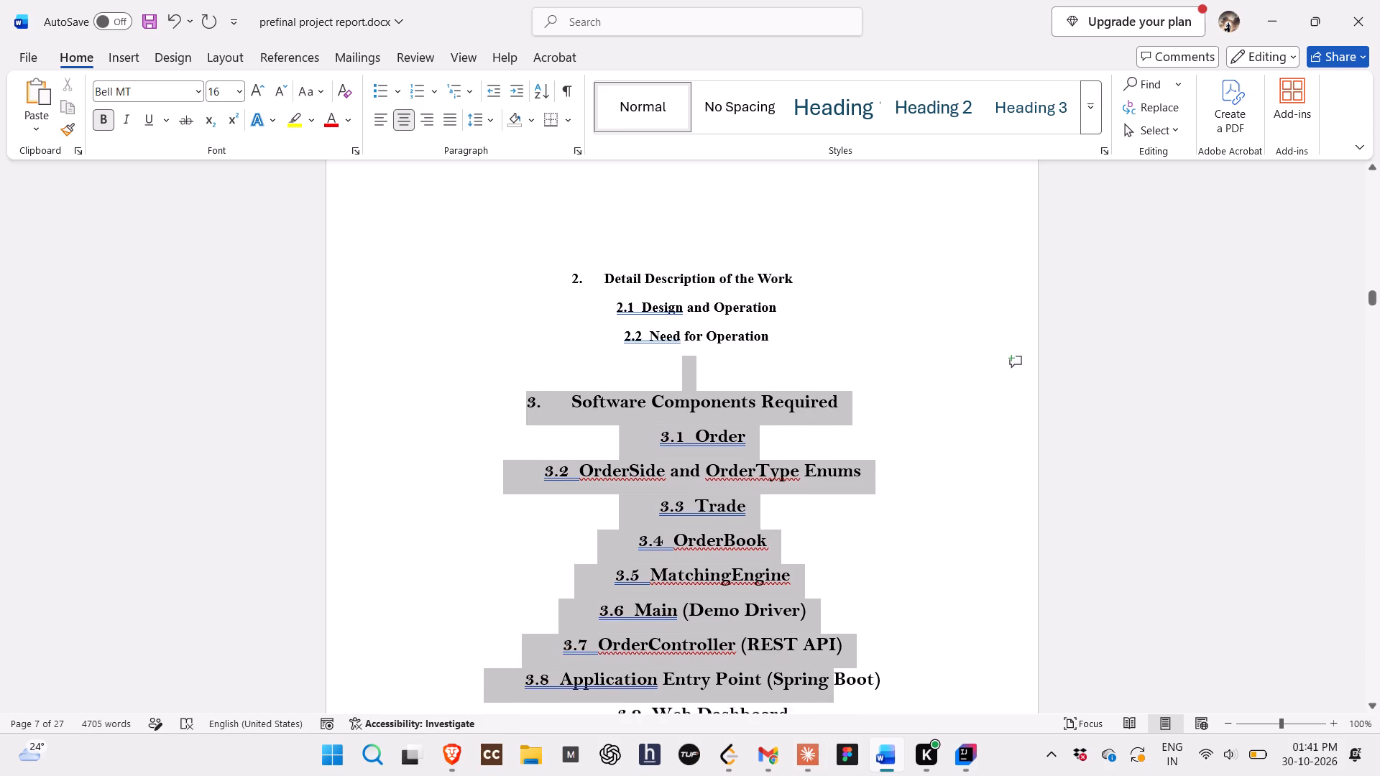
{"action": "left_click_drag", "start_coordinate": [818, 729], "coordinate": [847, 376]}
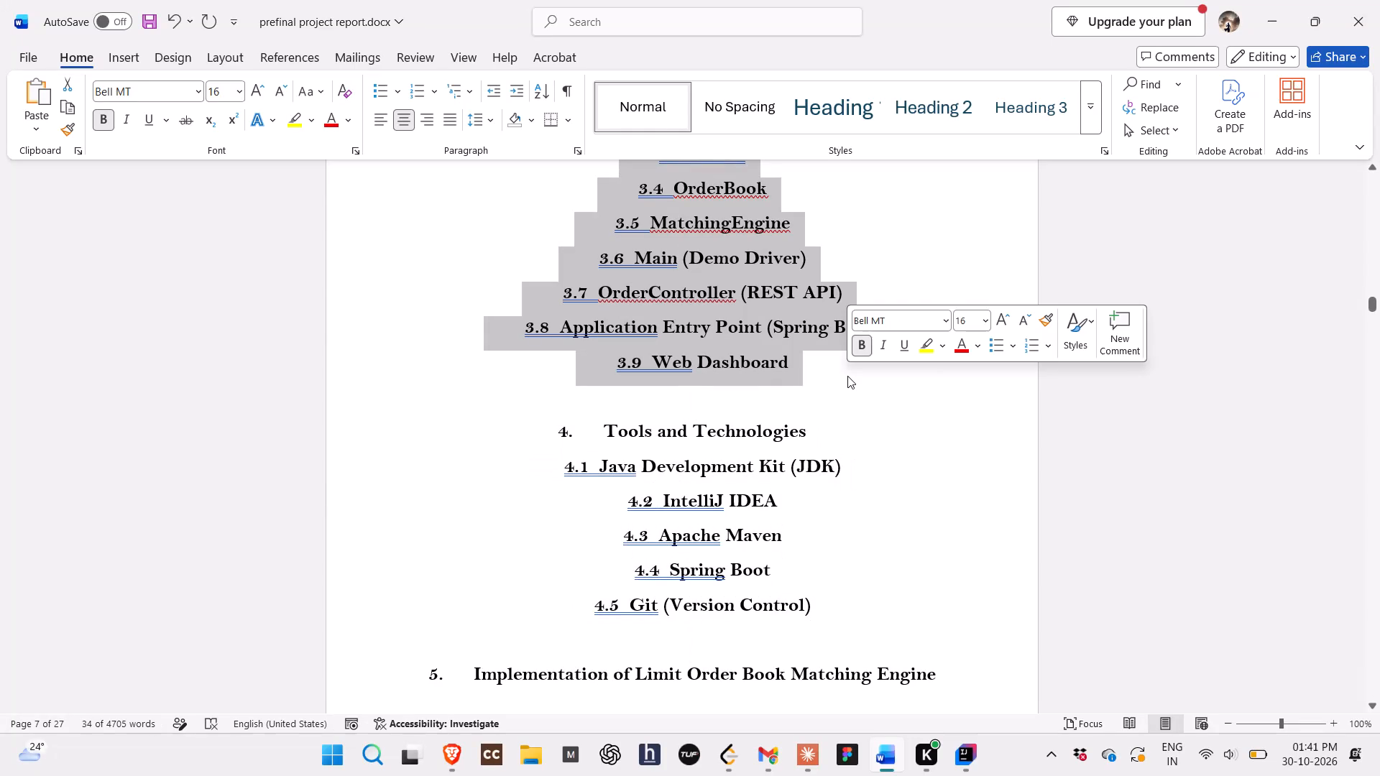
{"action": "left_click", "coordinate": [889, 320]}
{"action": "key", "text": "ctrl+BackSpace"}
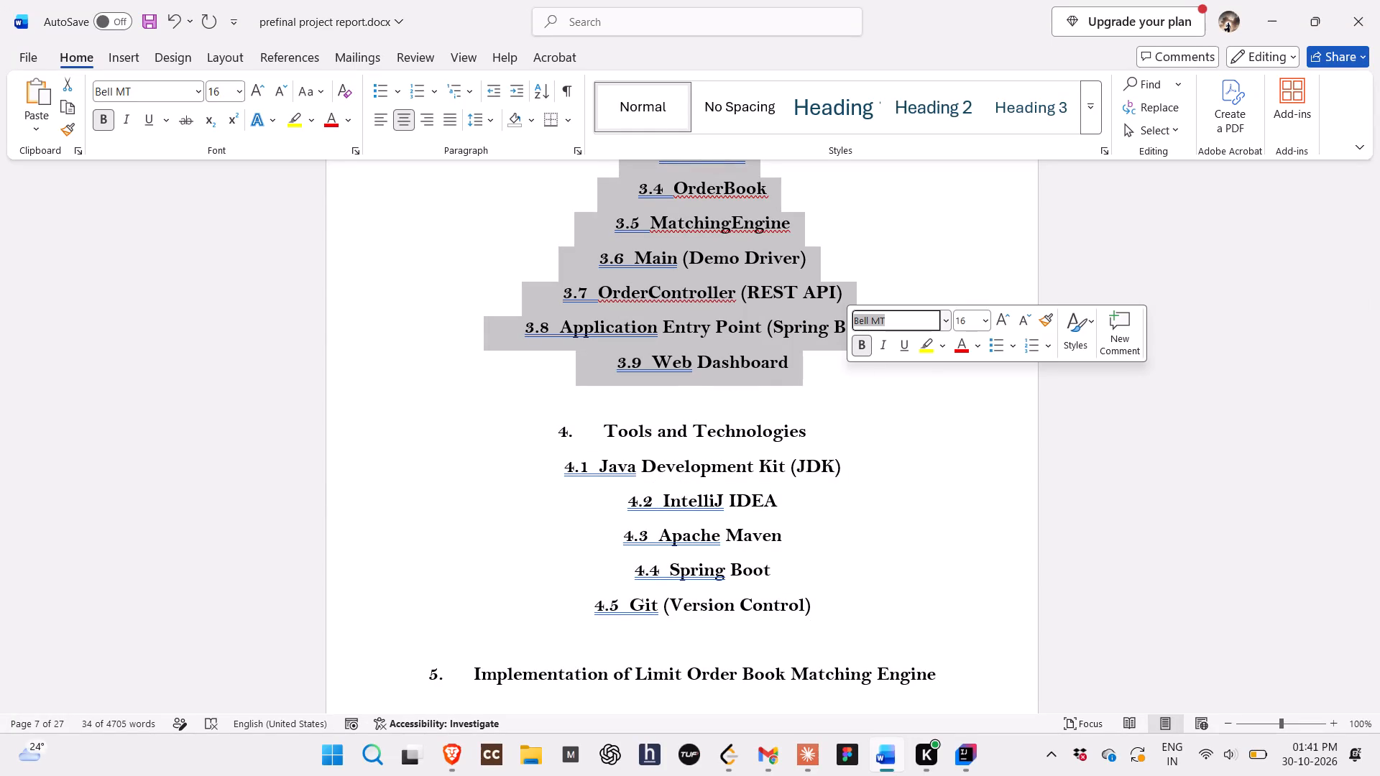
{"action": "key", "text": "ctrl+BackSpace"}
{"action": "key", "text": "BackSpace"}
{"action": "type", "text": "time"}
{"action": "key", "text": "Return"}
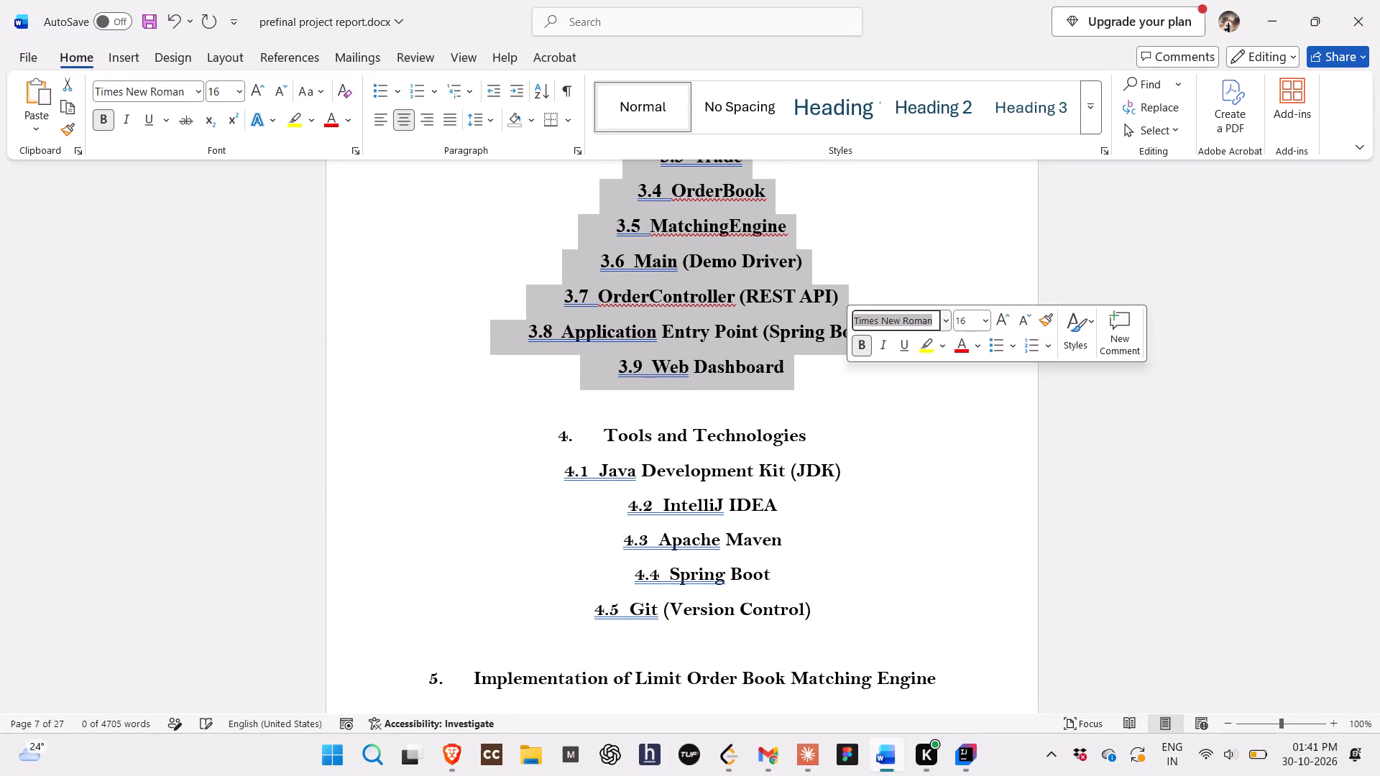
{"action": "double_click", "coordinate": [973, 323]}
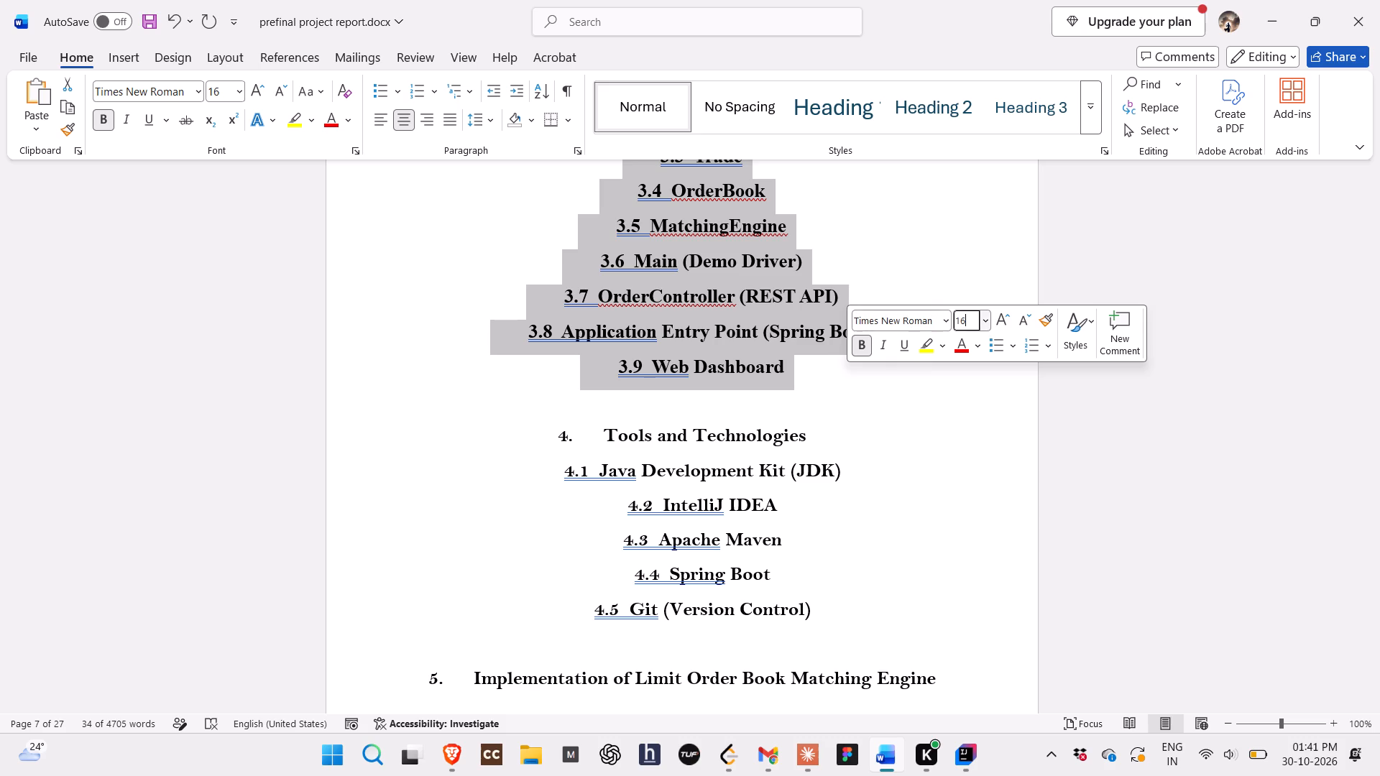
{"action": "key", "text": "BackSpace"}
{"action": "key", "text": "BackSpace"}
{"action": "type", "text": "12"}
{"action": "key", "text": "Return"}
{"action": "left_click", "coordinate": [1135, 453]}
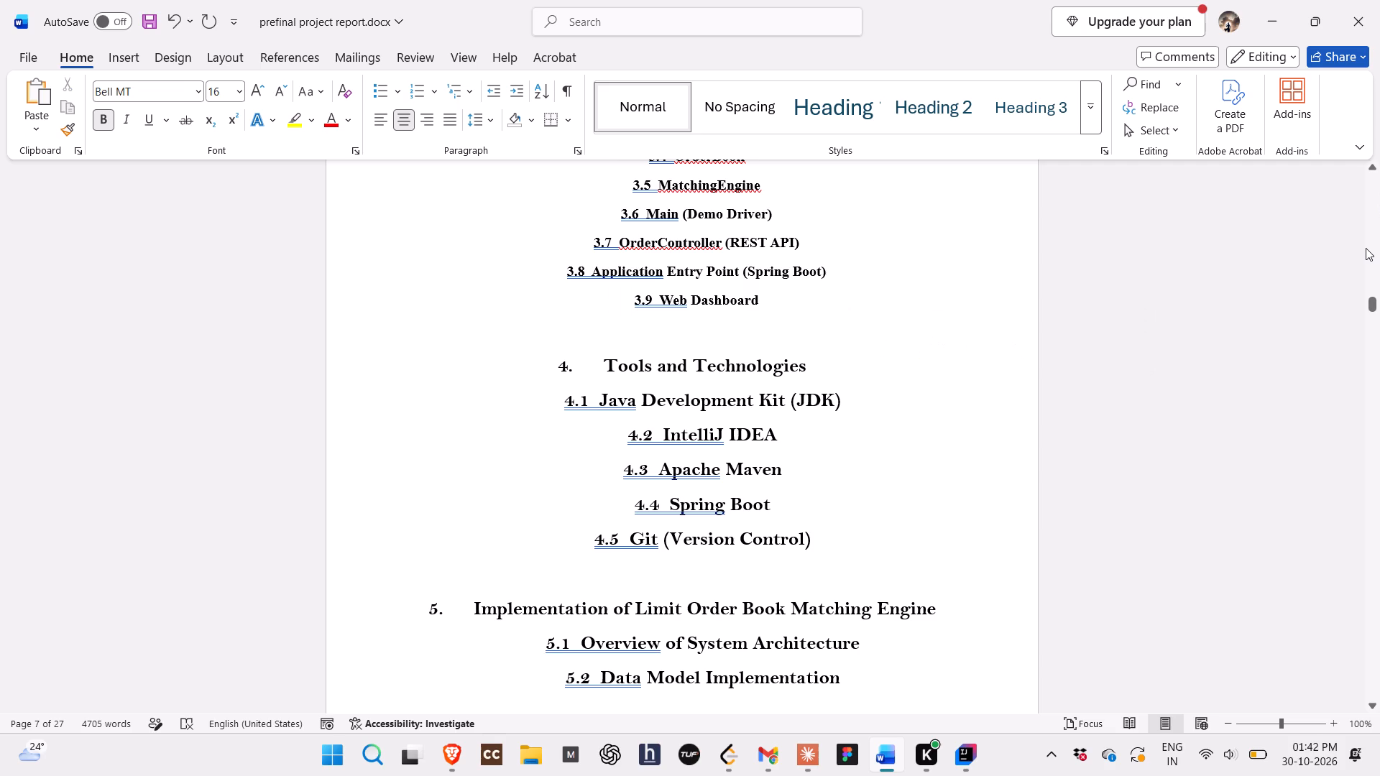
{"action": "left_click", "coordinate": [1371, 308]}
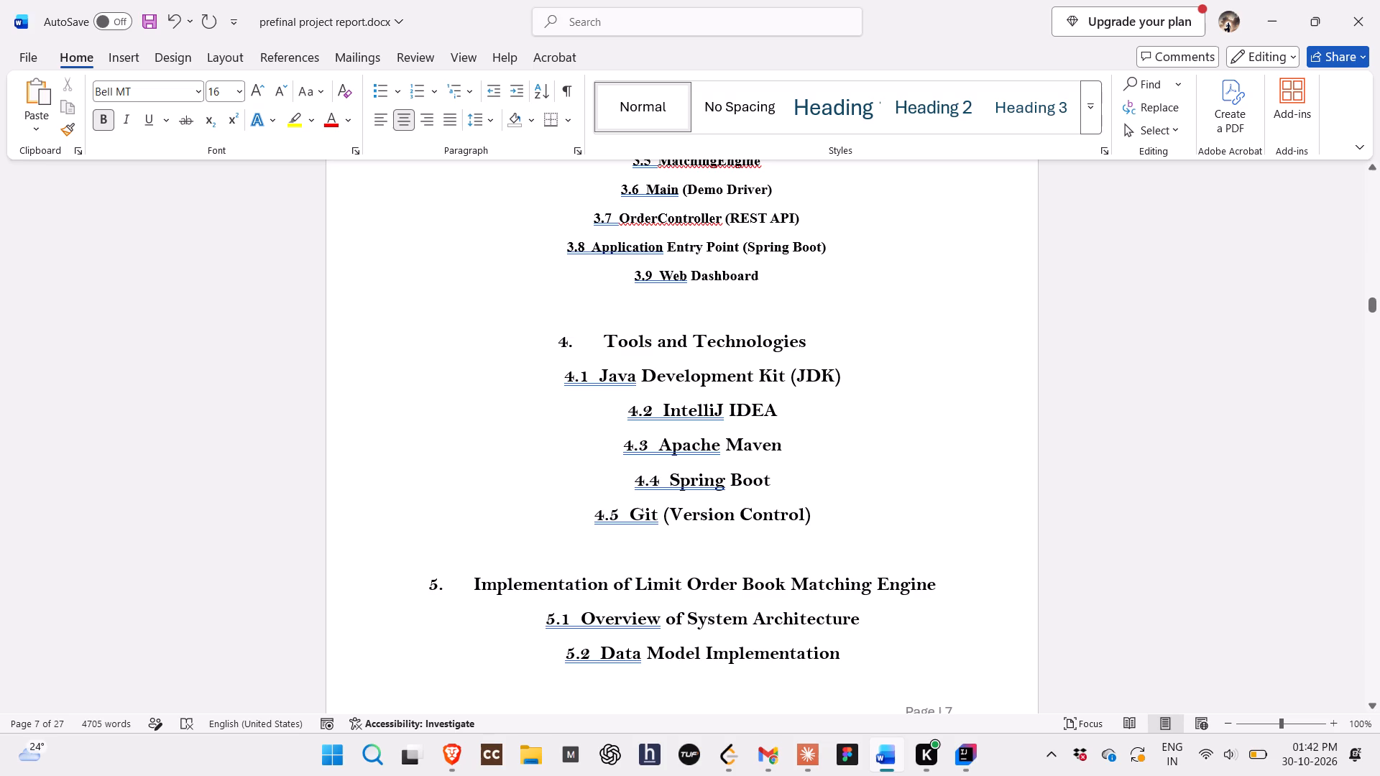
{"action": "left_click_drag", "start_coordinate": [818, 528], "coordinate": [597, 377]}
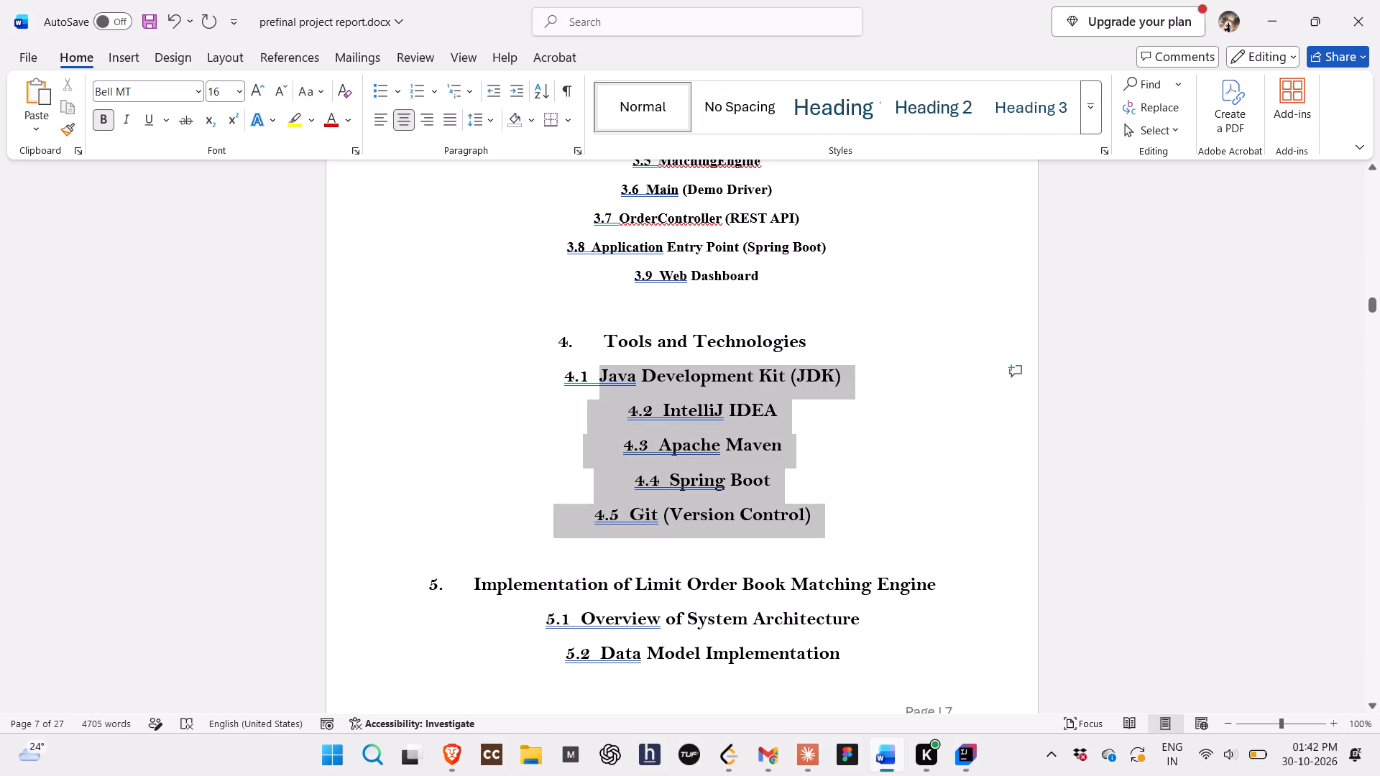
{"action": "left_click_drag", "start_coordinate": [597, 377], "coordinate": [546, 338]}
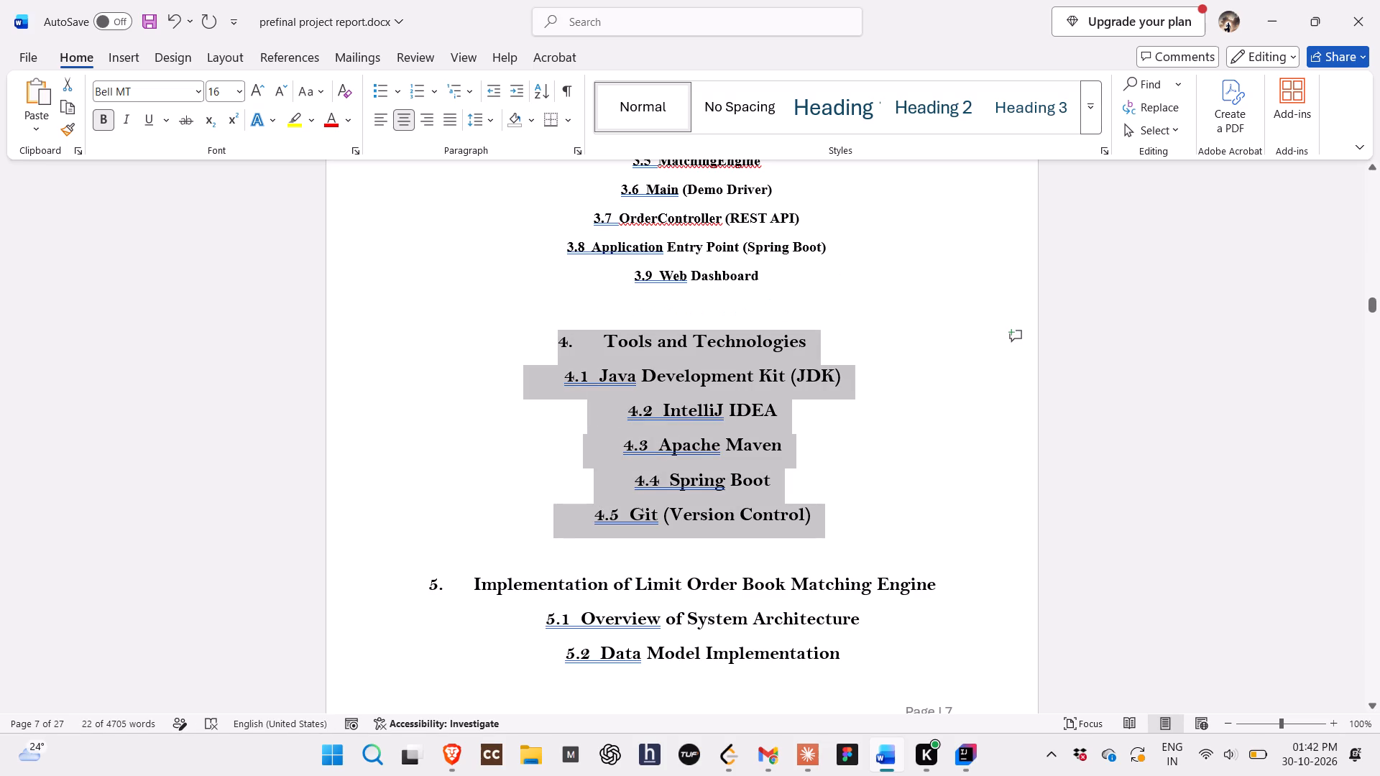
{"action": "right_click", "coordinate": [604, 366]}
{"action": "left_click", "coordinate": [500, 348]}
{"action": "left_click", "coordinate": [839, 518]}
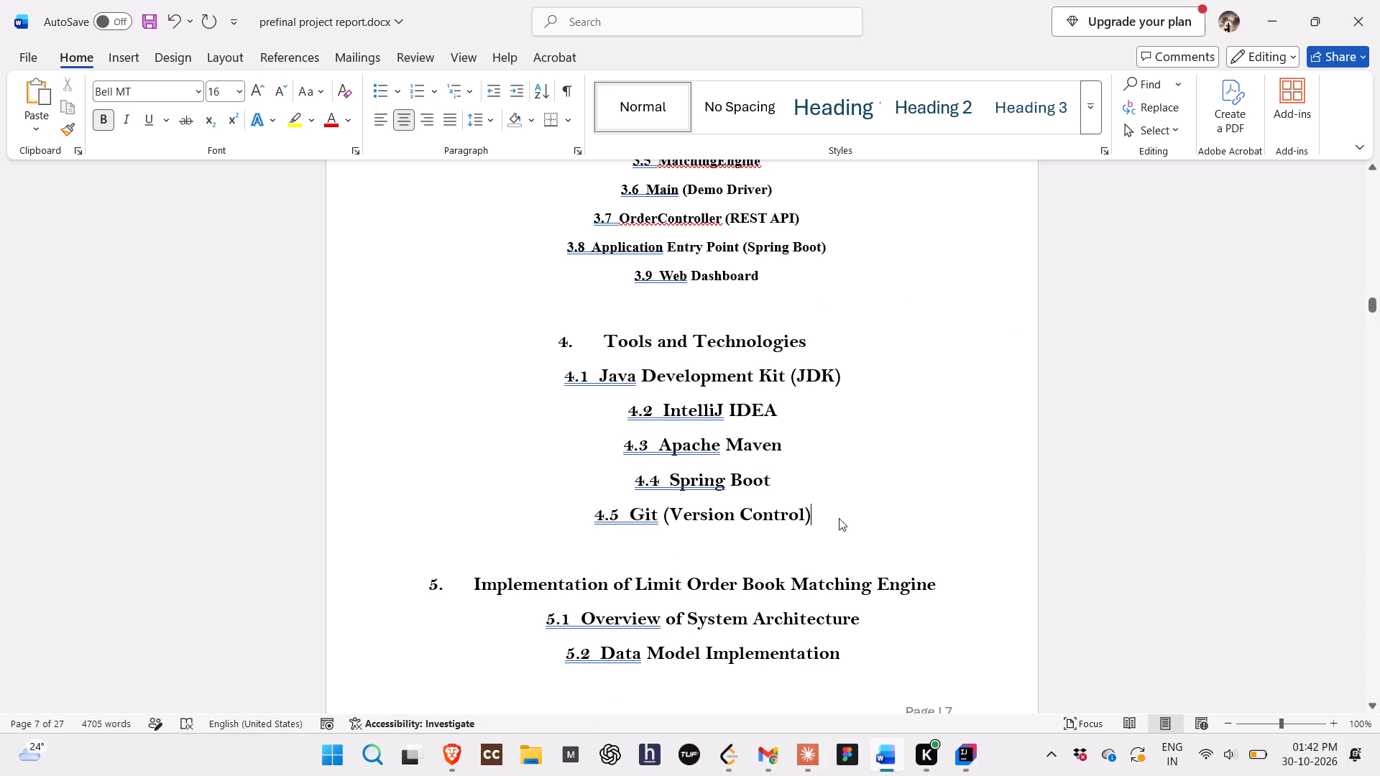
Format the Chapter 4 contents entries, from Tools and Technologies through 4.5 Git (Version Control), in Times New Roman size 12.
{"action": "left_click_drag", "start_coordinate": [823, 513], "coordinate": [658, 402]}
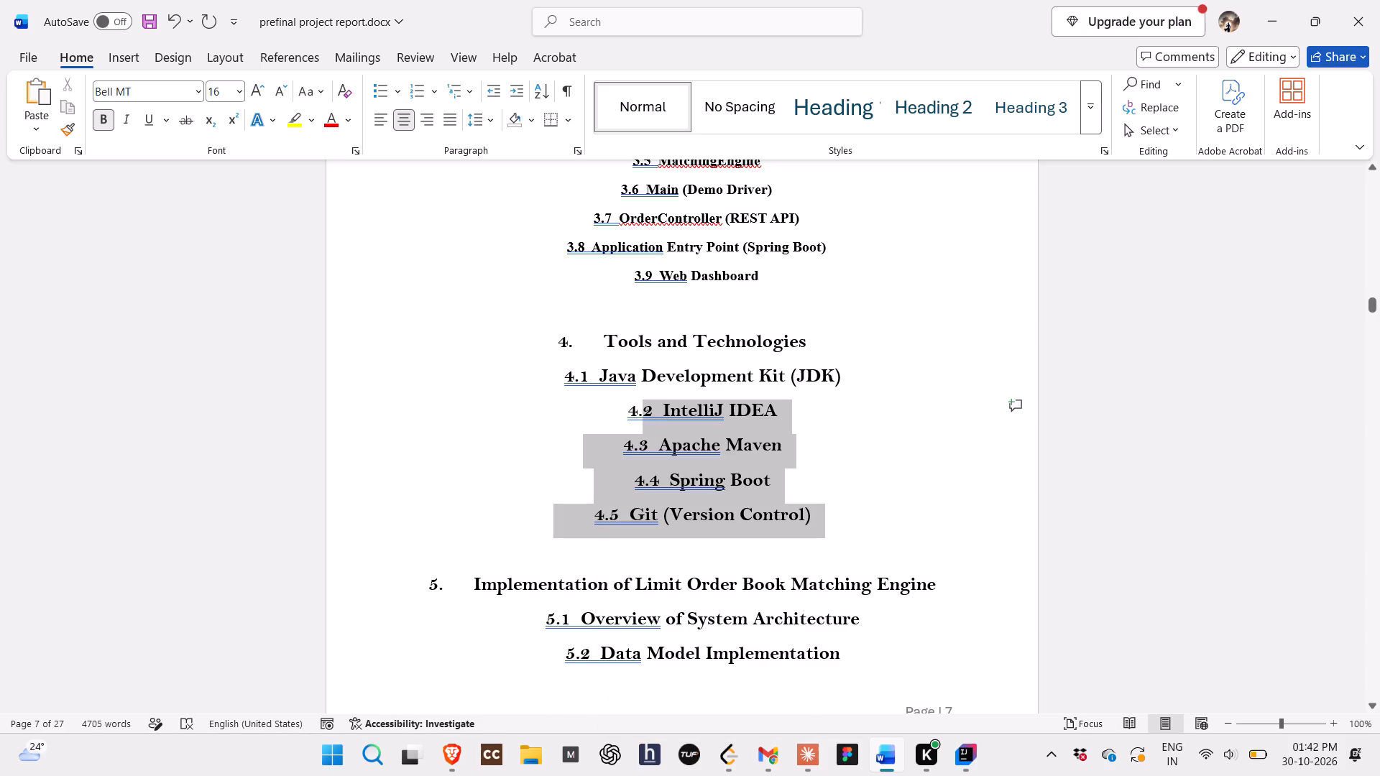
{"action": "left_click_drag", "start_coordinate": [658, 402], "coordinate": [547, 338]}
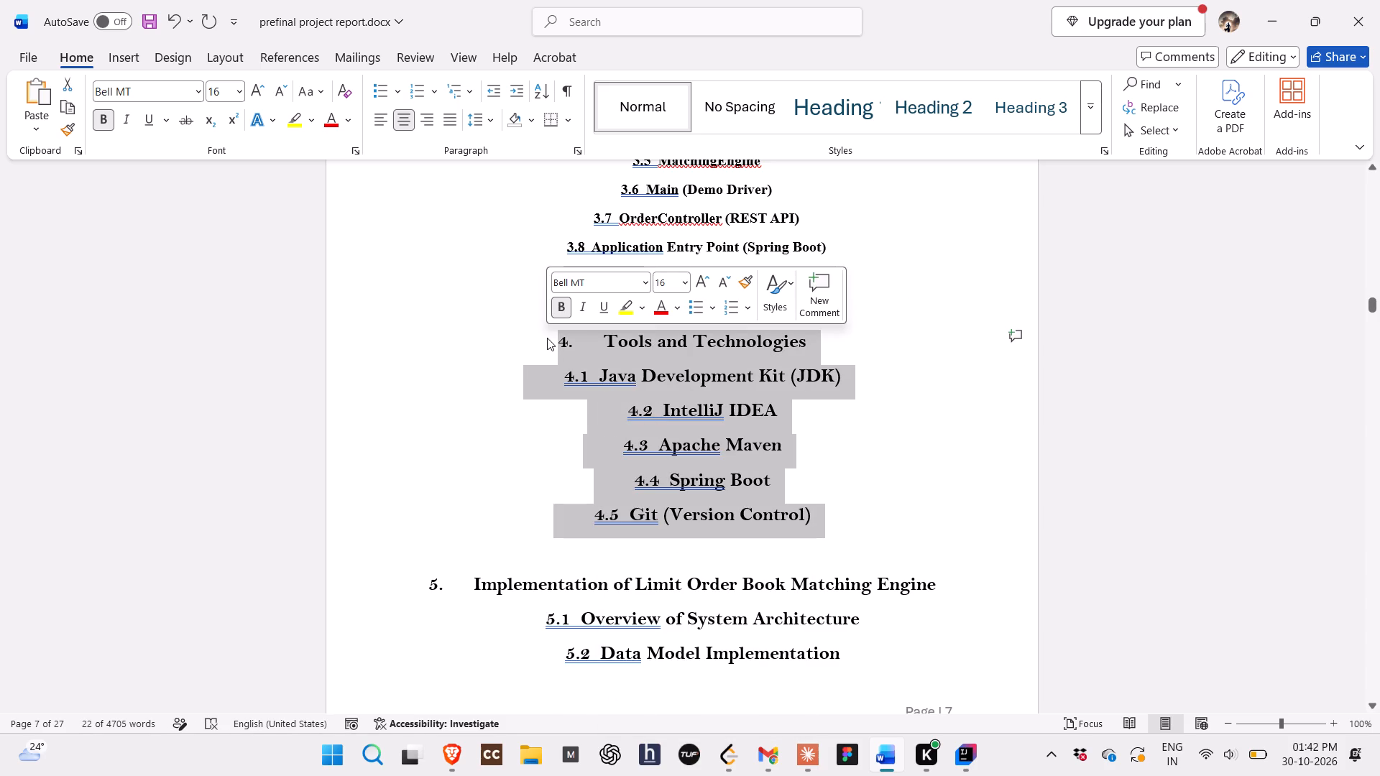
{"action": "left_click", "coordinate": [597, 272]}
{"action": "left_click", "coordinate": [594, 280]}
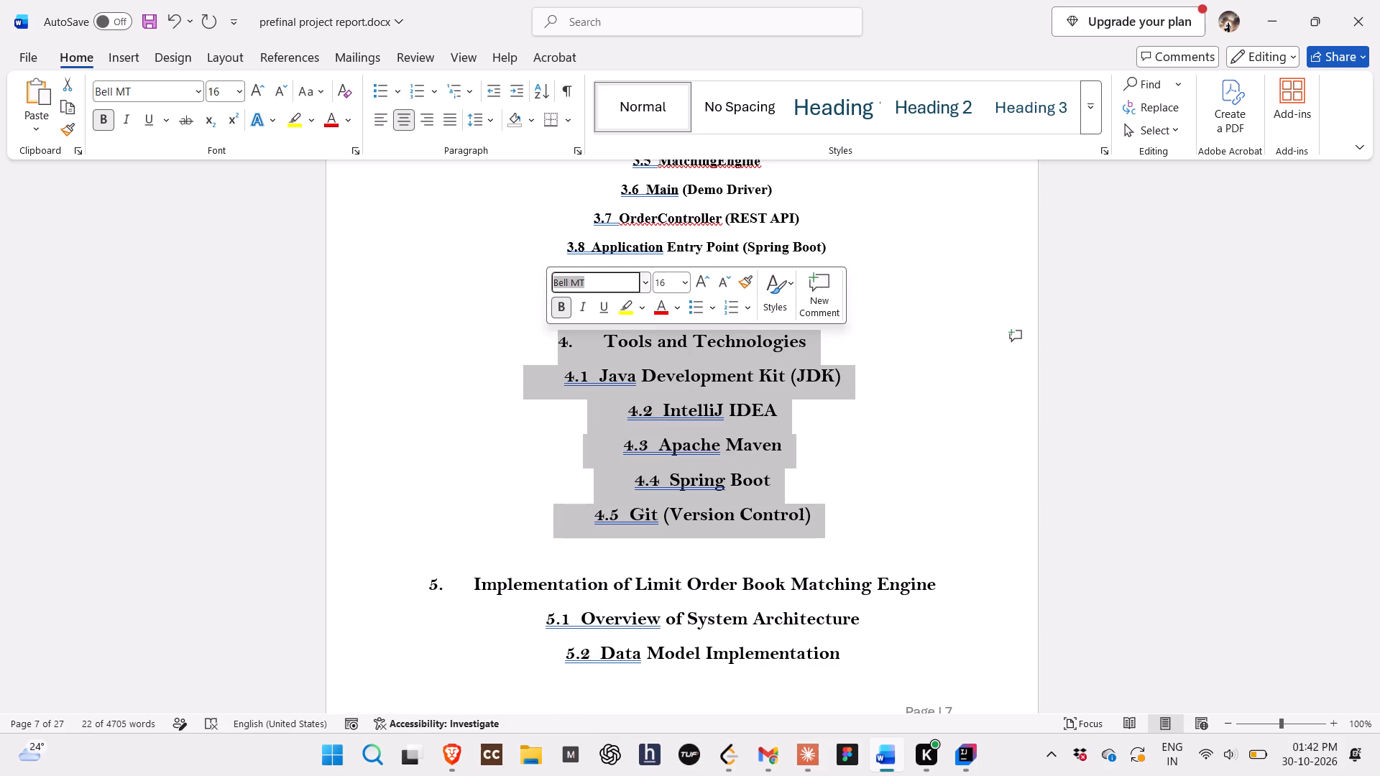
{"action": "key", "text": "BackSpace"}
{"action": "type", "text": "teims"}
{"action": "key", "text": "BackSpace"}
{"action": "key", "text": "BackSpace"}
{"action": "key", "text": "BackSpace"}
{"action": "key", "text": "BackSpace"}
{"action": "type", "text": "imes"}
{"action": "key", "text": "Return"}
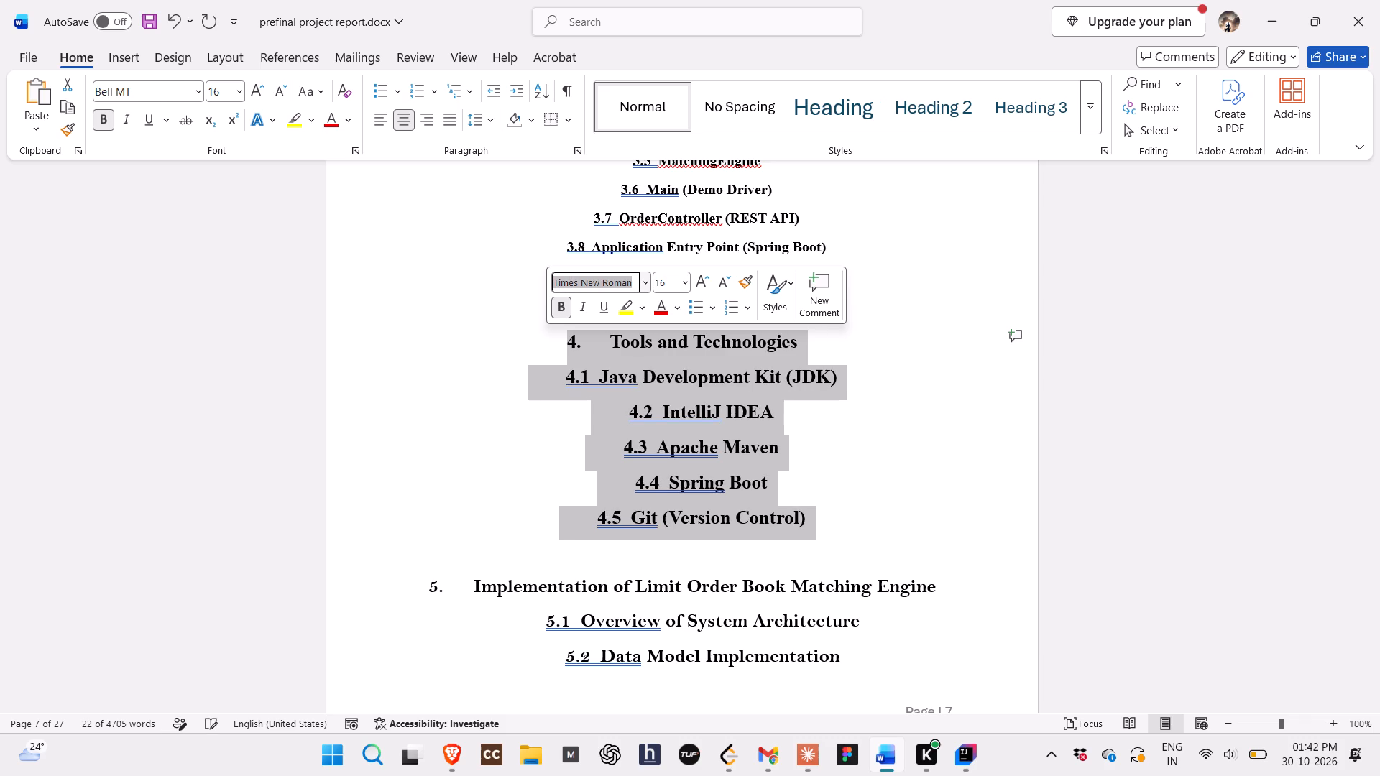
{"action": "left_click", "coordinate": [667, 282]}
{"action": "key", "text": "BackSpace"}
{"action": "type", "text": "12"}
{"action": "key", "text": "Return"}
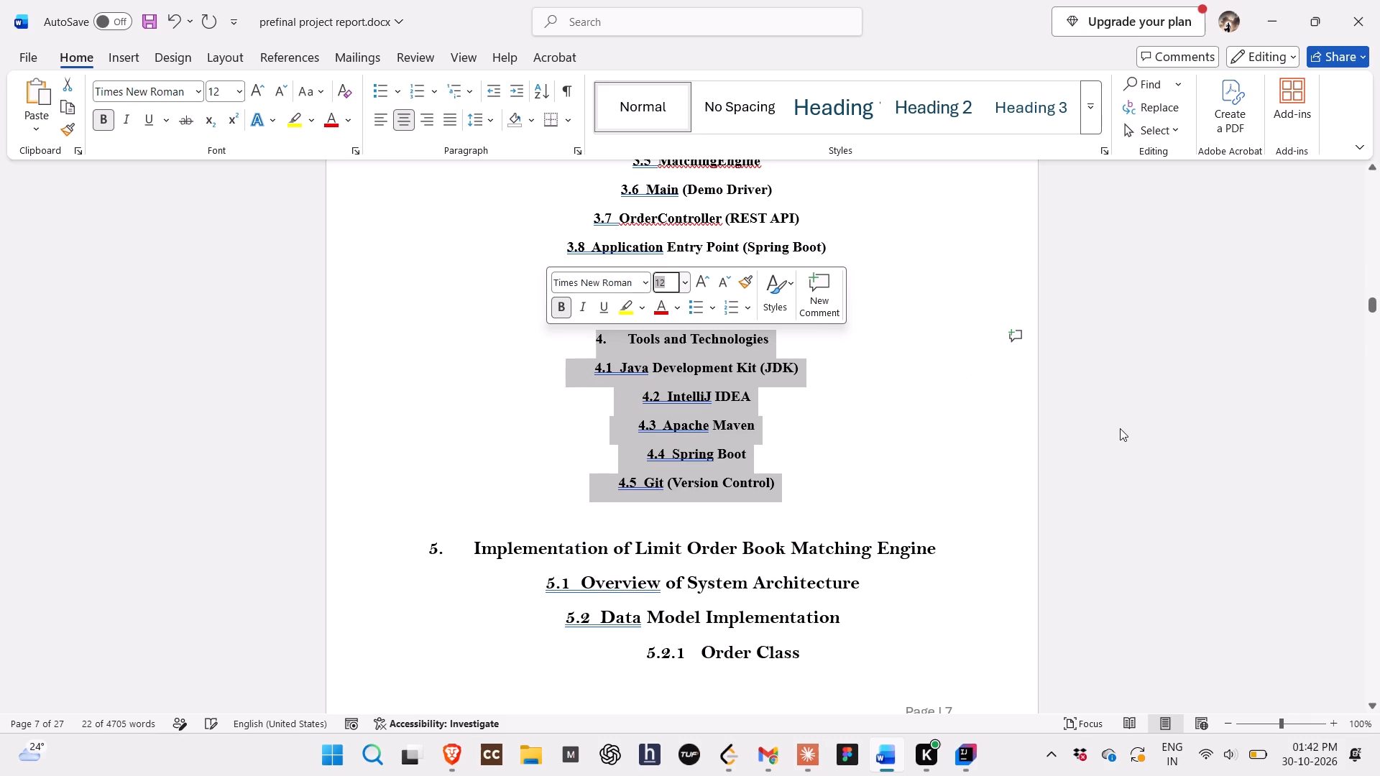
{"action": "left_click", "coordinate": [1120, 428]}
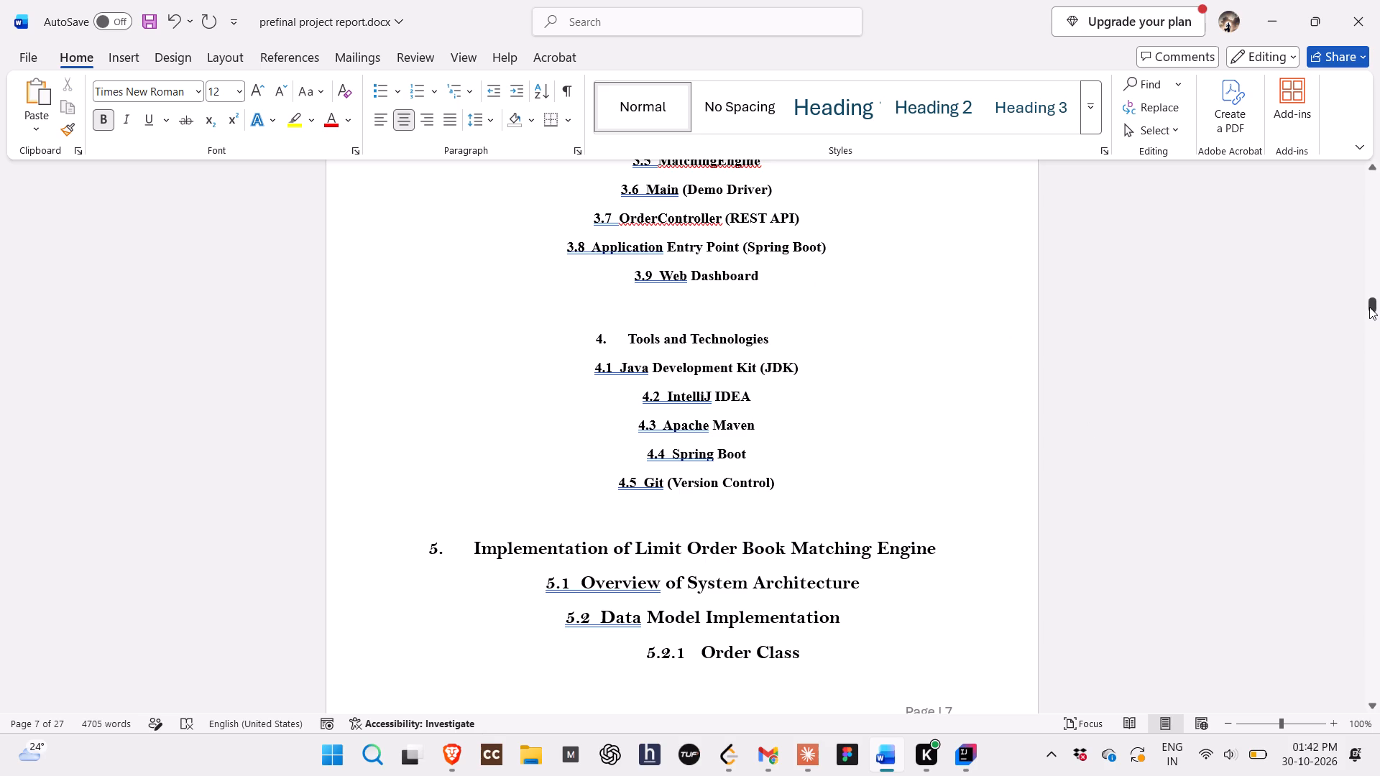
Left-align the 2. Detail Description of the Work contents entry, keeping its Times New Roman size 12 formatting.
{"action": "left_click_drag", "start_coordinate": [1369, 307], "coordinate": [1375, 300]}
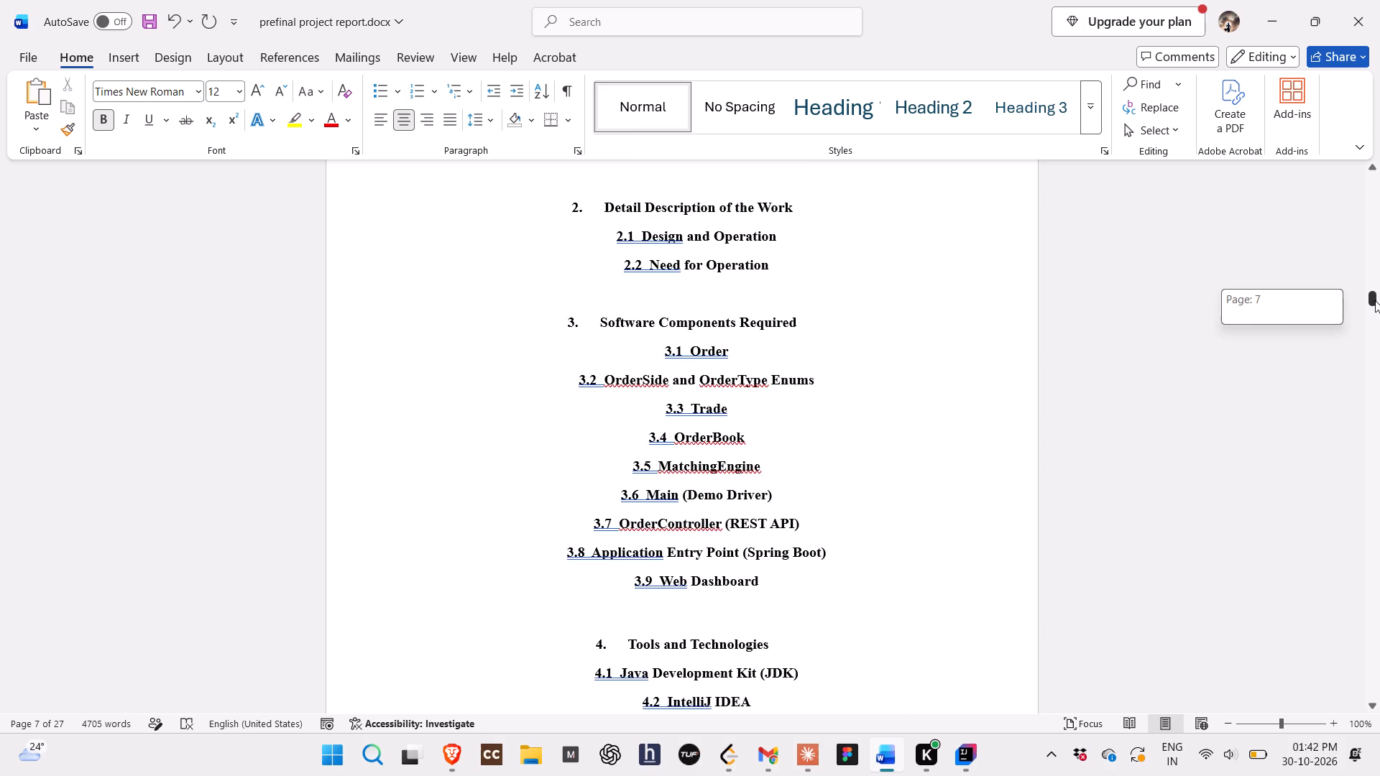
{"action": "left_click_drag", "start_coordinate": [1375, 300], "coordinate": [1375, 300]}
{"action": "left_click", "coordinate": [565, 282]}
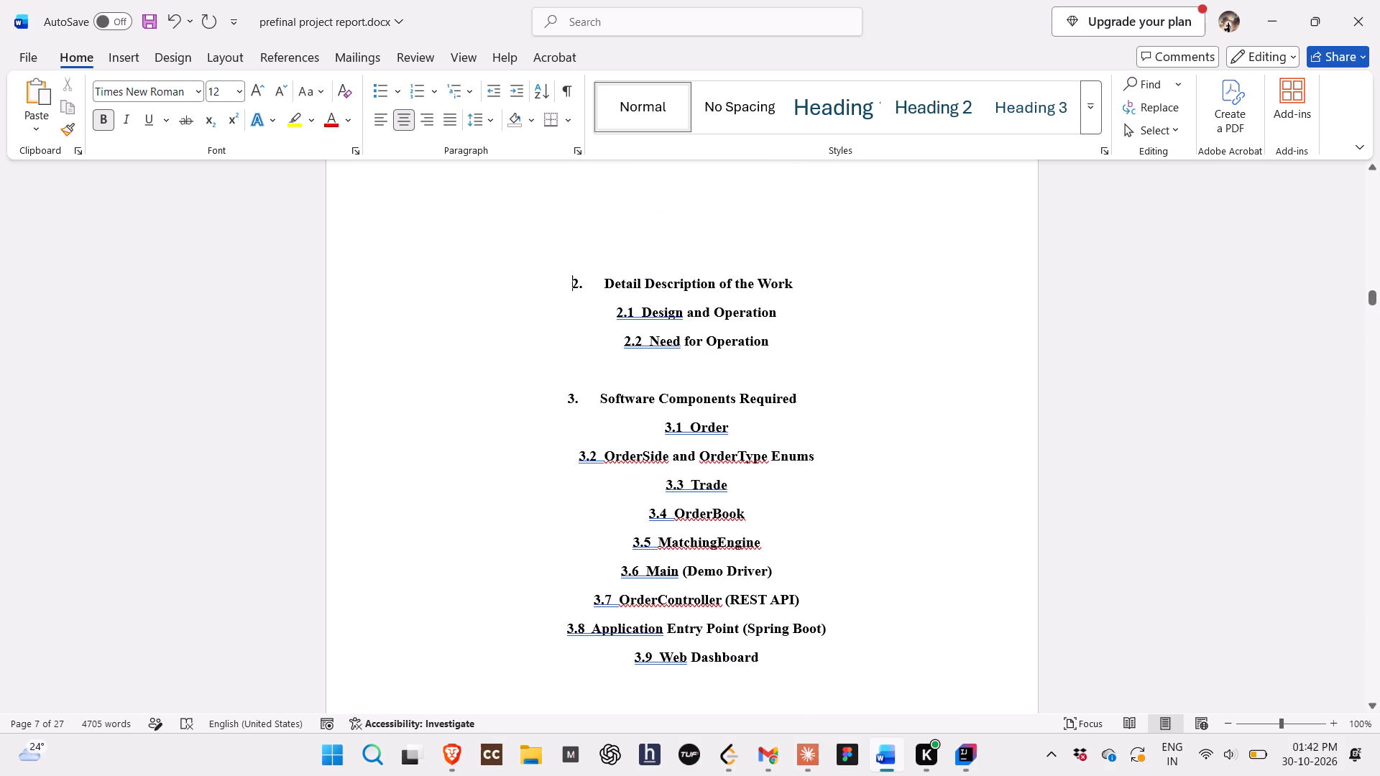
{"action": "key", "text": "BackSpace"}
{"action": "key", "text": "BackSpace"}
{"action": "key", "text": "Return"}
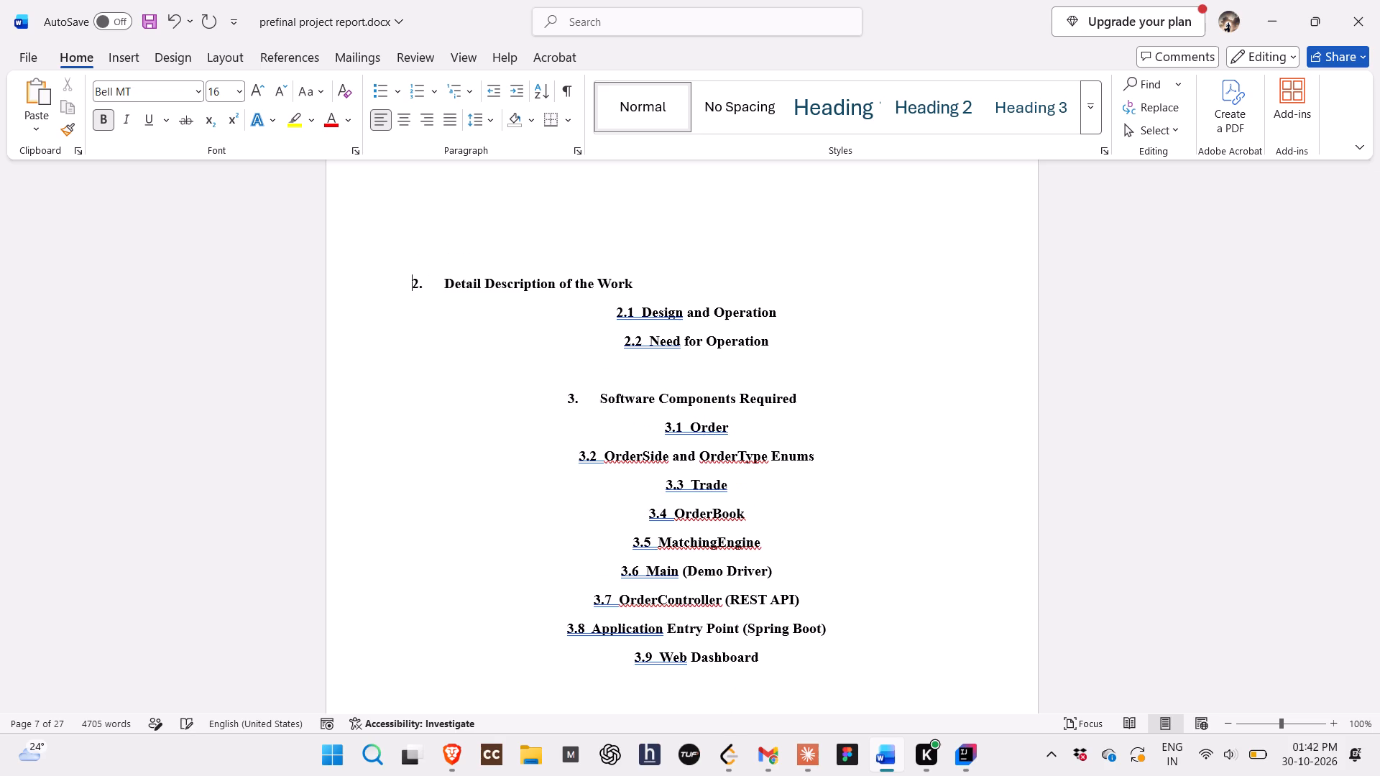
{"action": "key", "text": "ctrl+z"}
{"action": "key", "text": "ctrl+z"}
{"action": "key", "text": "ctrl+z"}
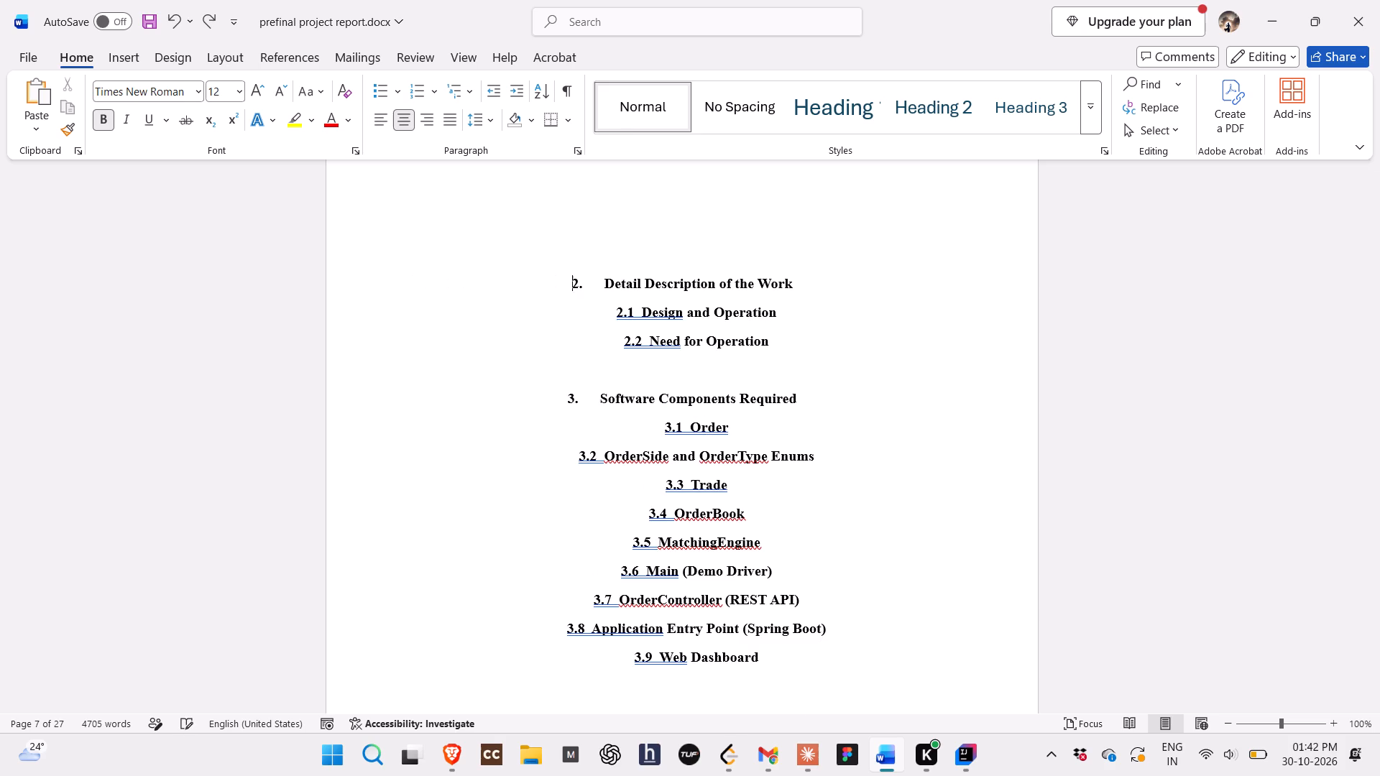
{"action": "key", "text": "BackSpace"}
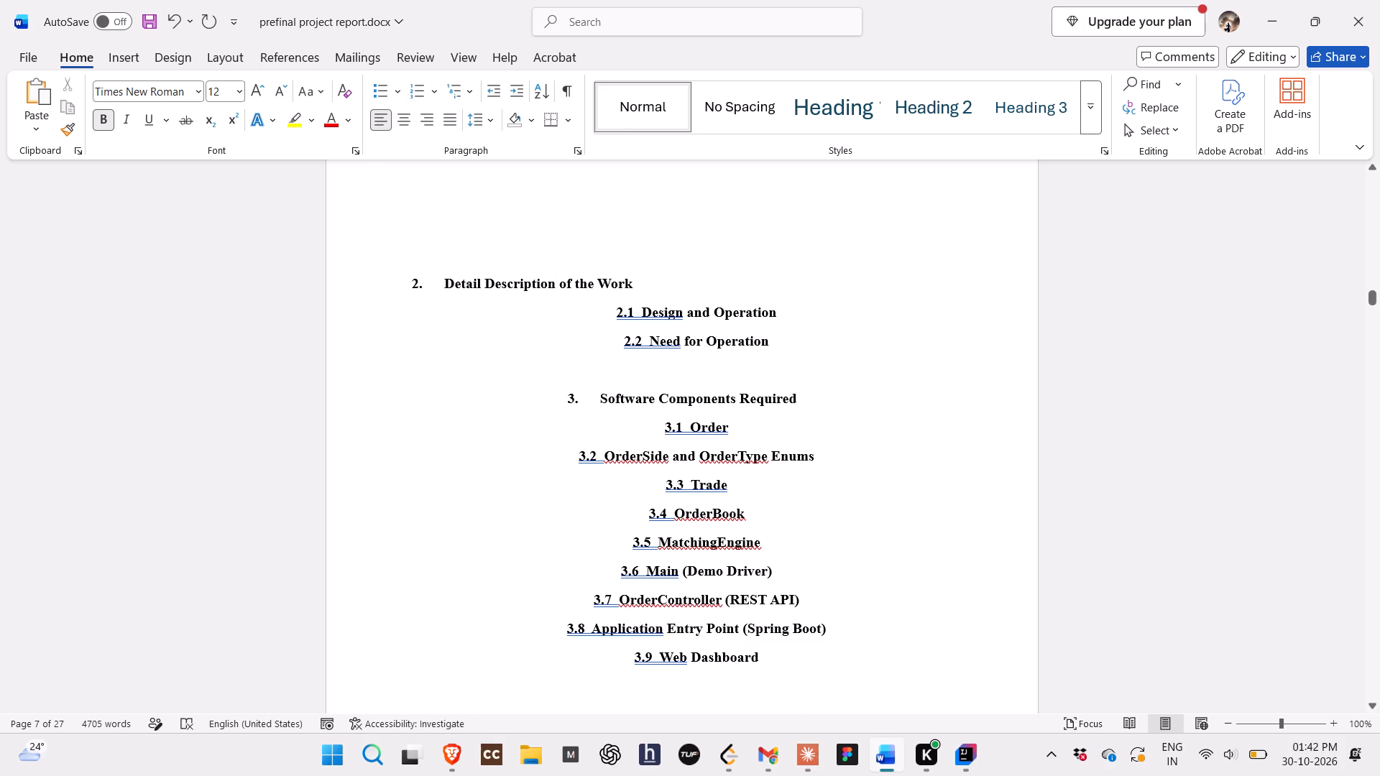
Left-align the 2.1 Design and Operation entry on its own line with one leading space.
{"action": "left_click", "coordinate": [617, 313]}
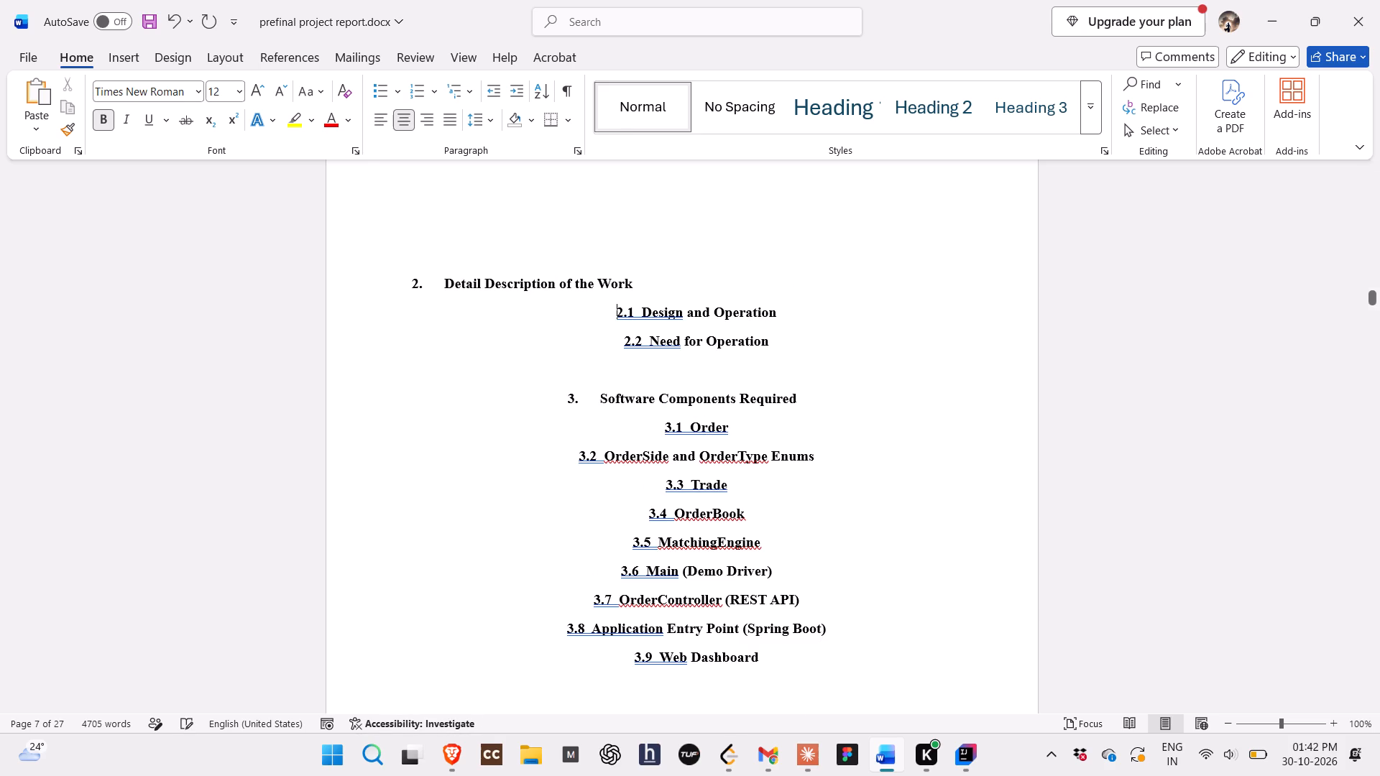
{"action": "key", "text": "BackSpace"}
{"action": "key", "text": "BackSpace"}
{"action": "key", "text": "BackSpace"}
{"action": "key", "text": "BackSpace"}
{"action": "key", "text": "BackSpace"}
{"action": "key", "text": "BackSpace"}
{"action": "key", "text": "ctrl+BackSpace"}
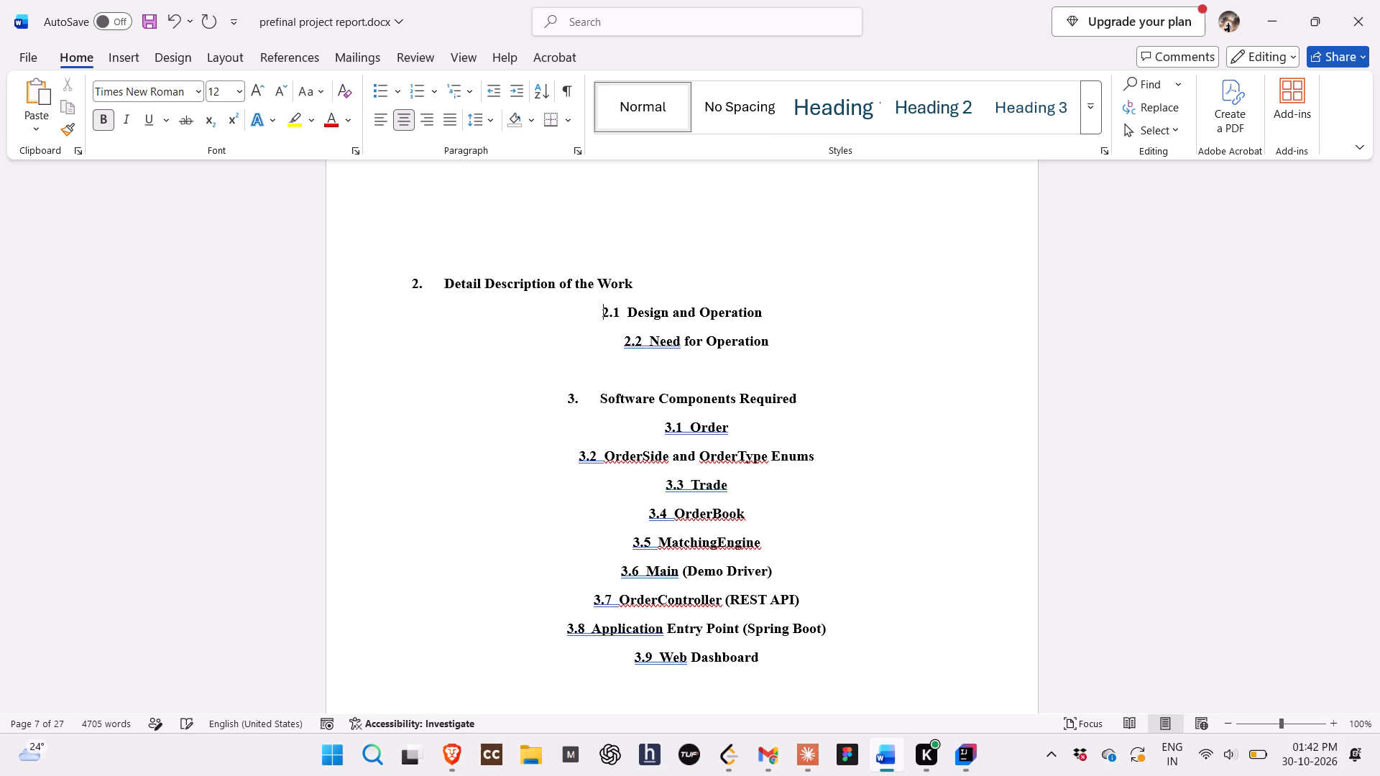
{"action": "key", "text": "ctrl+BackSpace"}
{"action": "key", "text": "Return"}
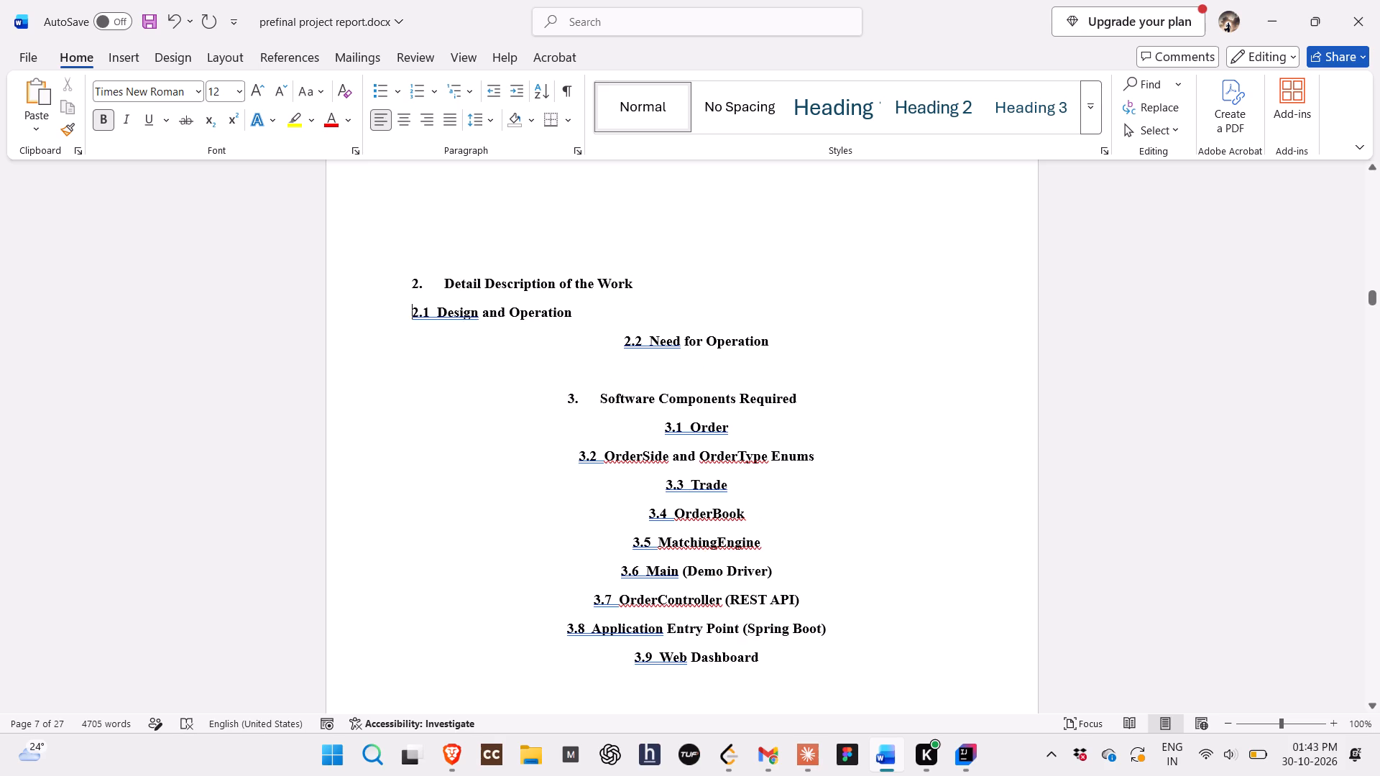
{"action": "key", "text": "space"}
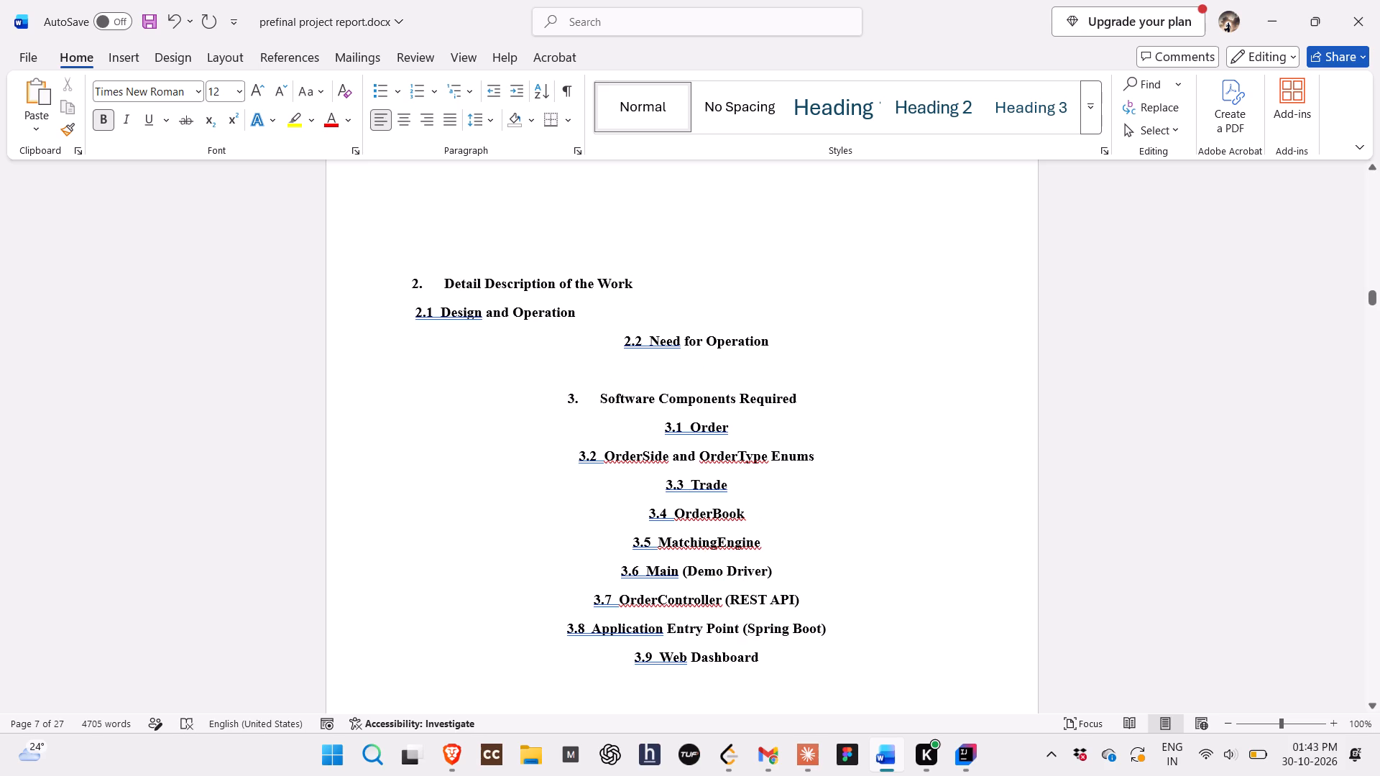
Left-align the 2.2 Need for Operation entry on its own line with one leading space, matching 2.1.
{"action": "left_click", "coordinate": [622, 338]}
{"action": "key", "text": "ctrl+BackSpace"}
{"action": "key", "text": "ctrl+BackSpace"}
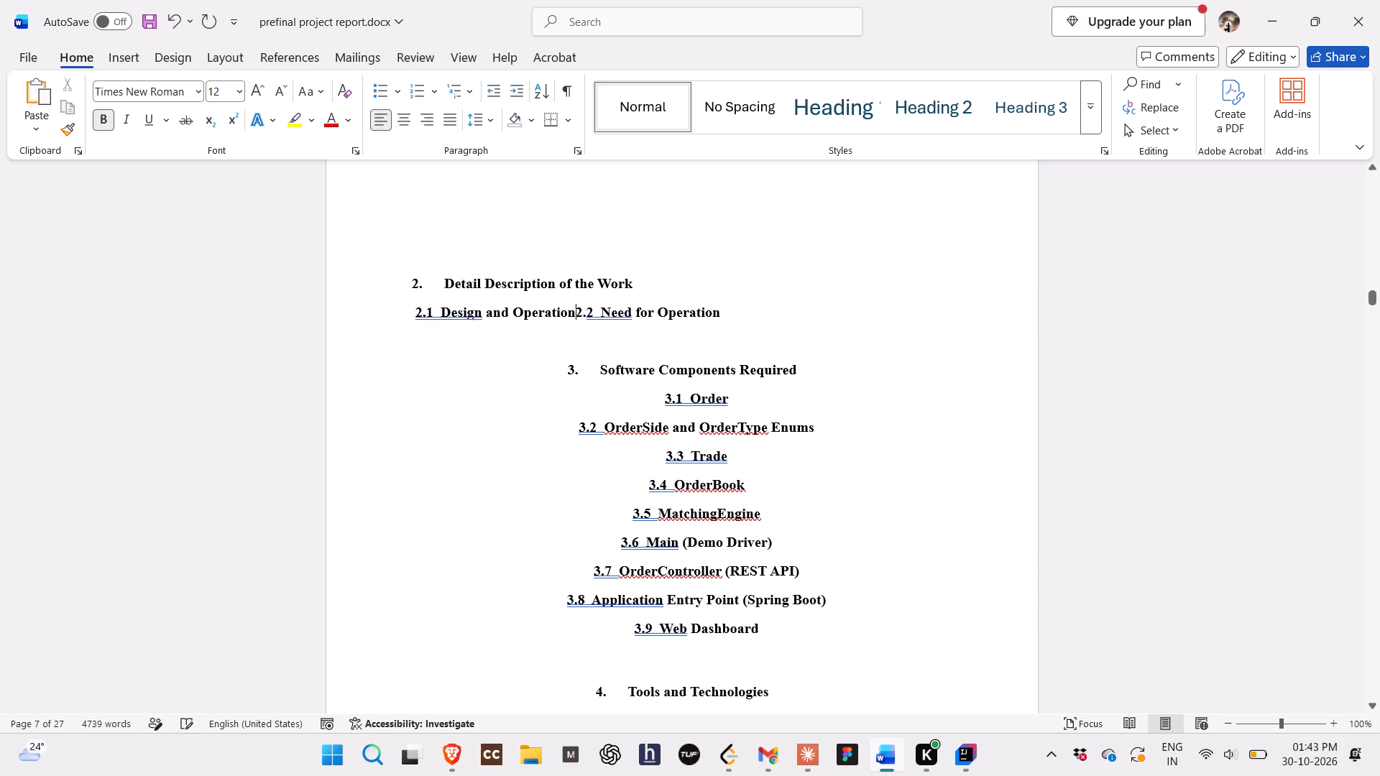
{"action": "key", "text": "Return"}
{"action": "key", "text": "space"}
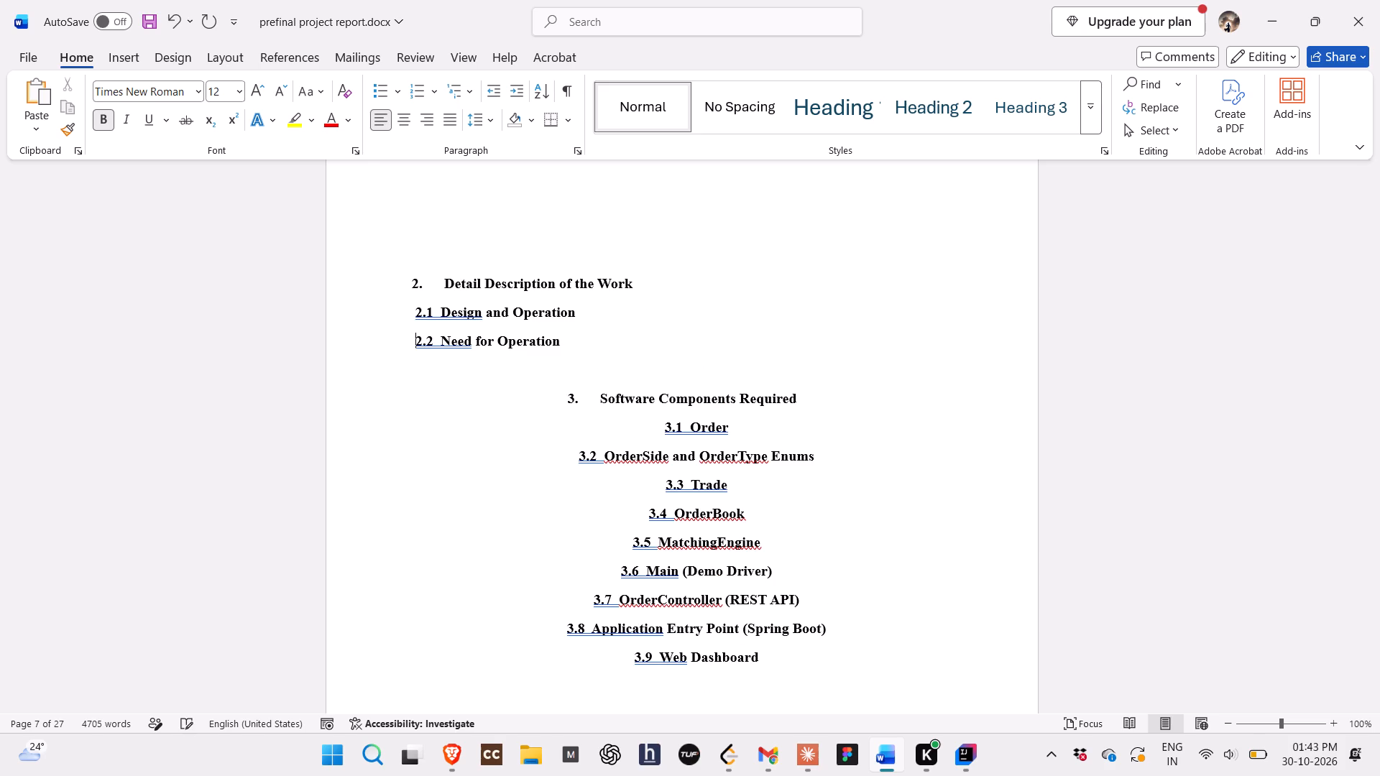
Left-align the 3. Software Components Required entry on its own line directly below 2.2, removing the blank line between them.
{"action": "left_click", "coordinate": [564, 395]}
{"action": "left_click", "coordinate": [1374, 295]}
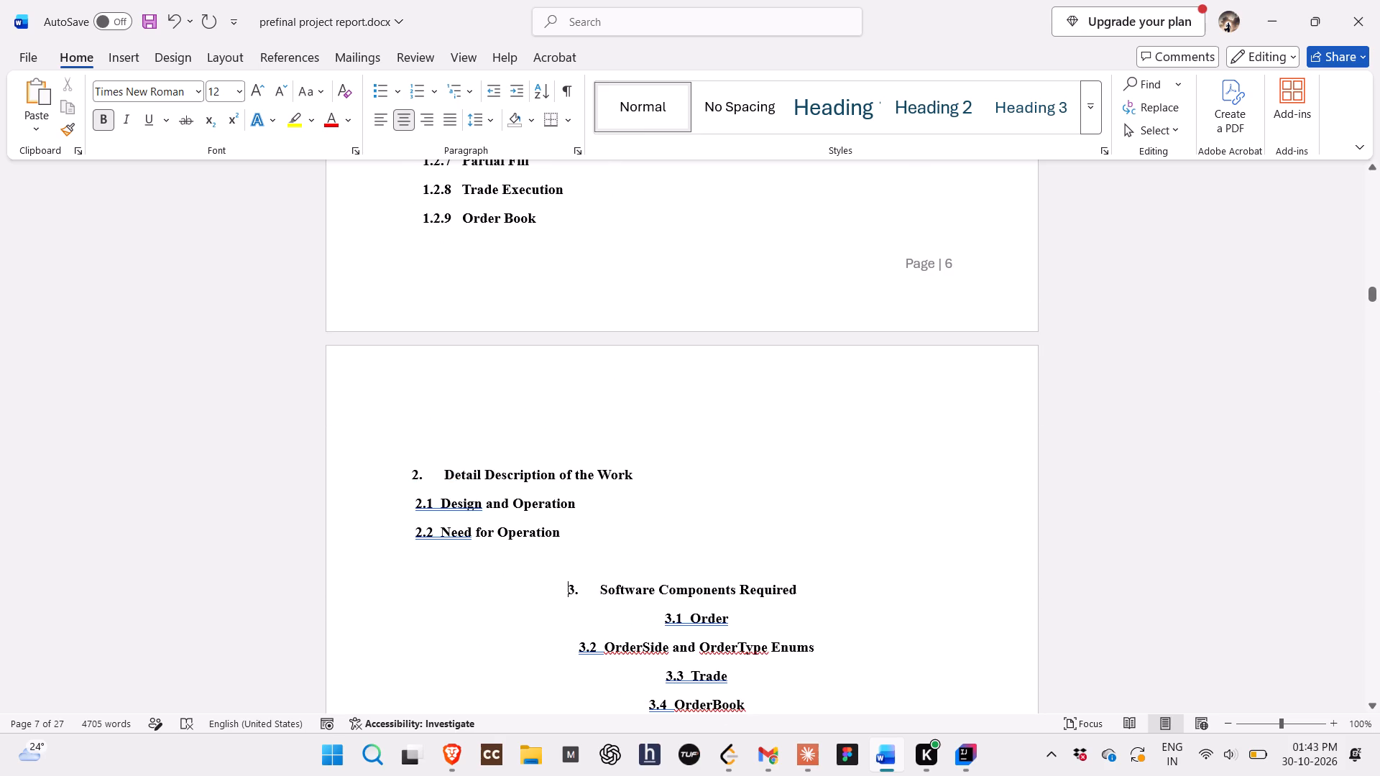
{"action": "scroll", "coordinate": [1085, 427], "scroll_direction": "down", "scroll_amount": 2, "text": "ctrl"}
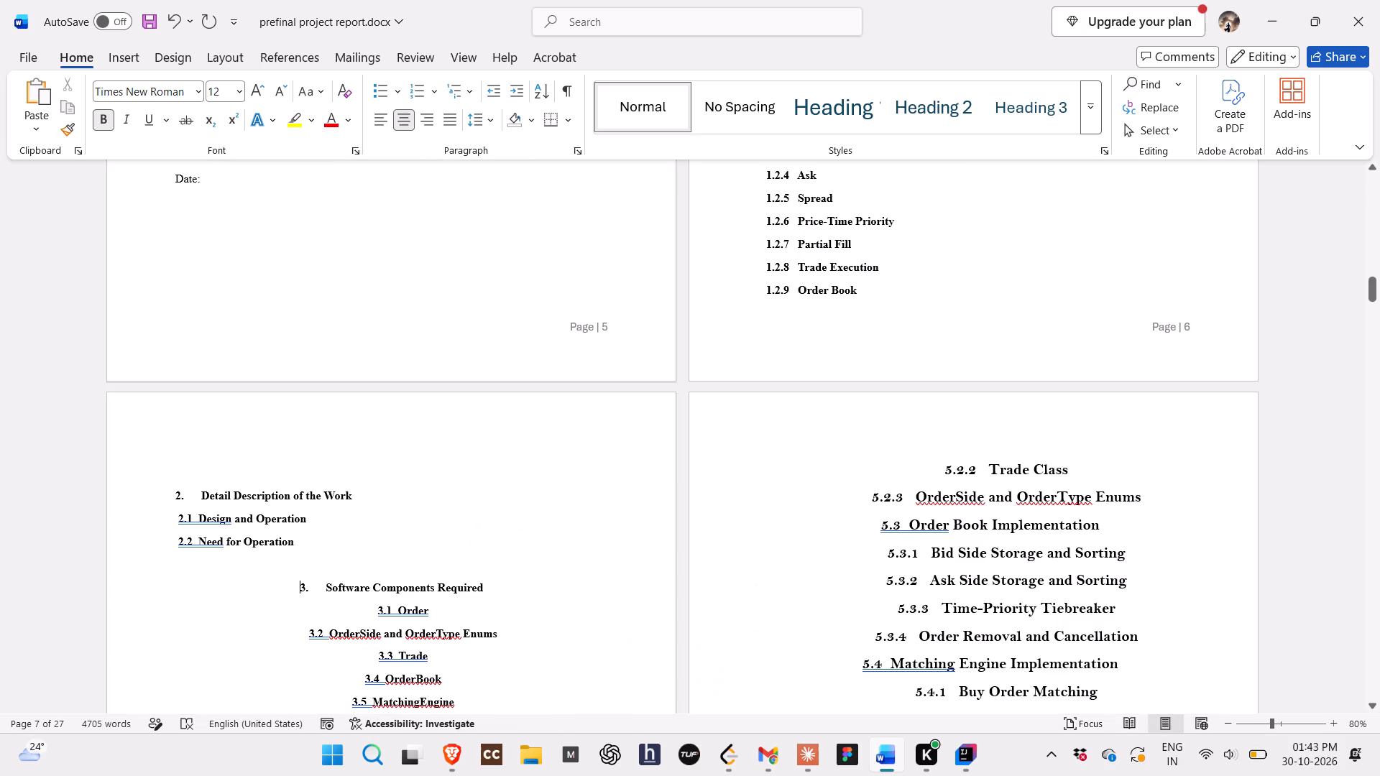
{"action": "scroll", "coordinate": [1214, 389], "scroll_direction": "down", "scroll_amount": 2, "text": "ctrl"}
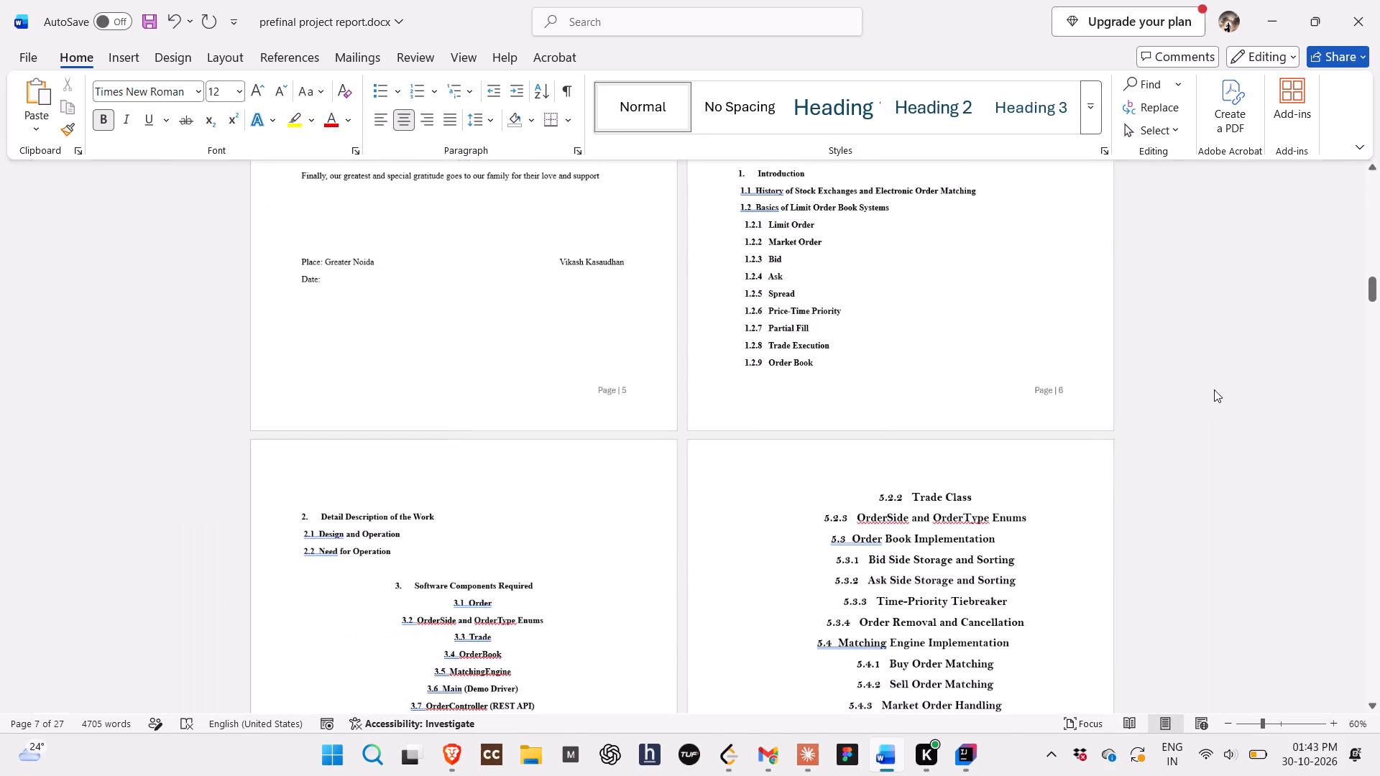
{"action": "scroll", "coordinate": [1071, 433], "scroll_direction": "down", "scroll_amount": 1, "text": "ctrl"}
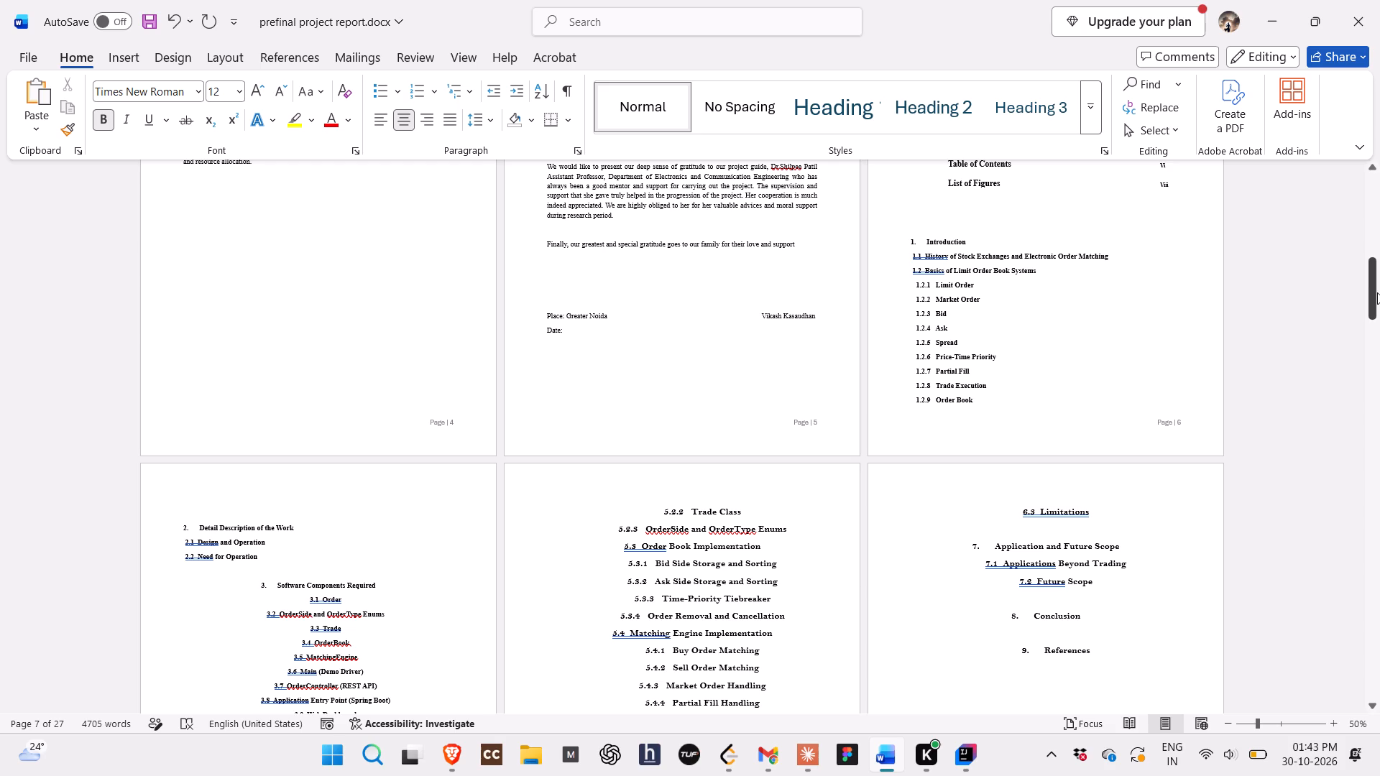
{"action": "scroll", "coordinate": [932, 390], "scroll_direction": "up", "scroll_amount": 4, "text": "ctrl"}
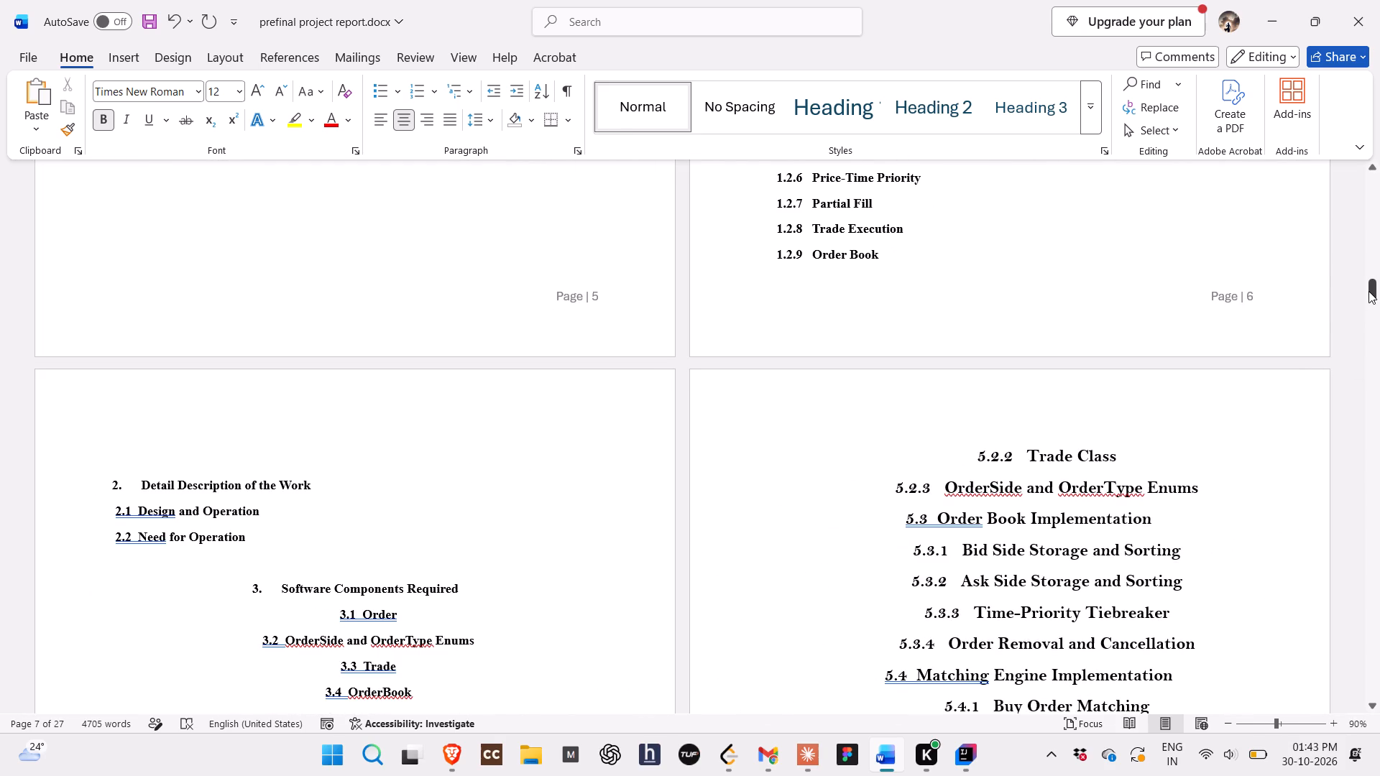
{"action": "left_click_drag", "start_coordinate": [1368, 291], "coordinate": [1374, 277]}
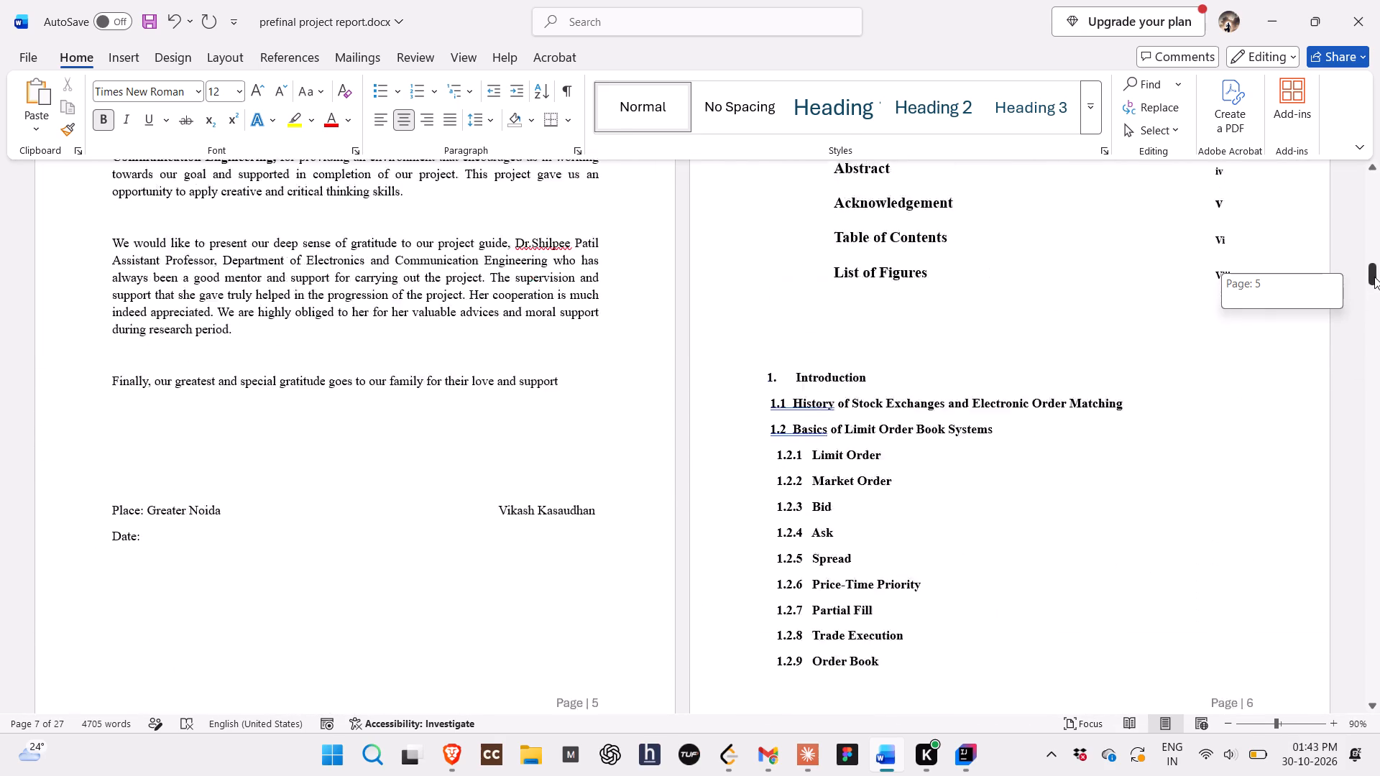
{"action": "left_click_drag", "start_coordinate": [1374, 277], "coordinate": [1373, 282]}
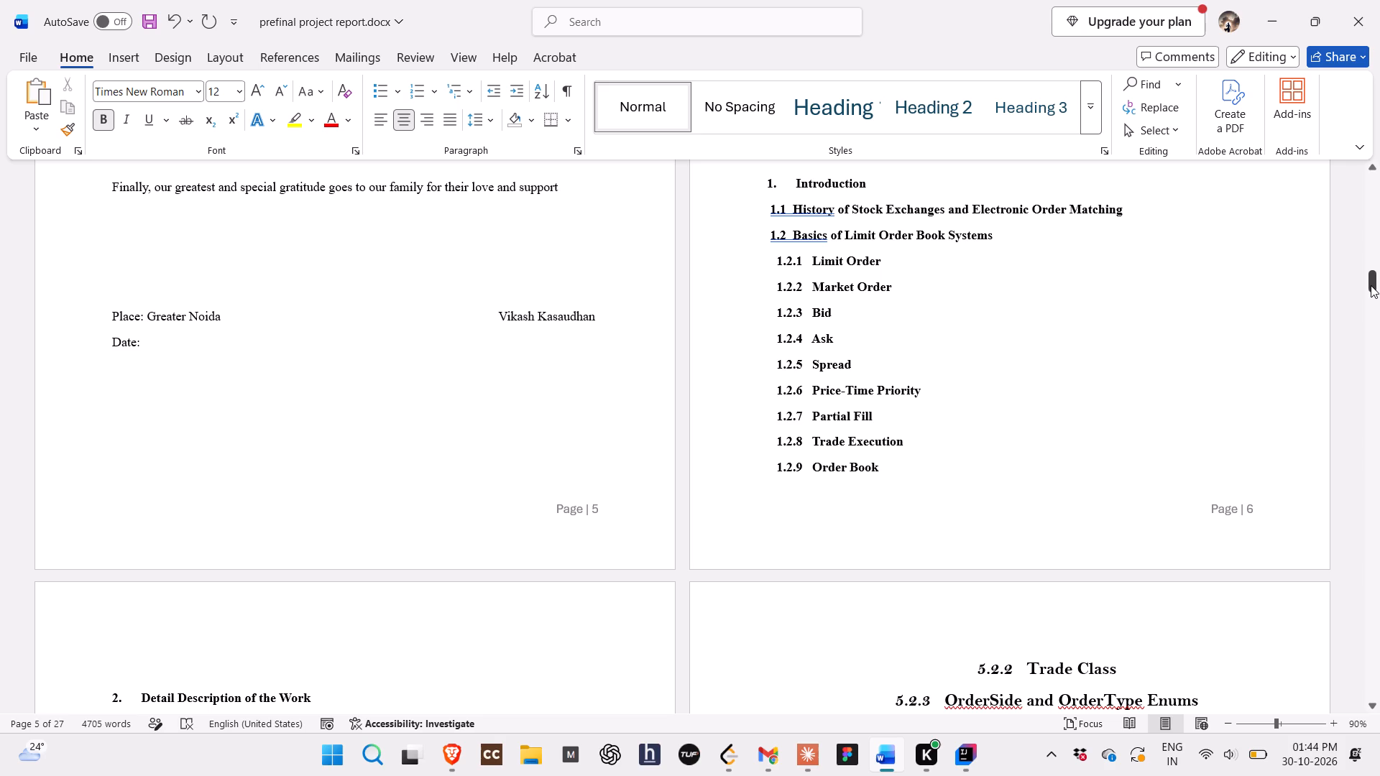
{"action": "left_click_drag", "start_coordinate": [1371, 285], "coordinate": [1378, 294]}
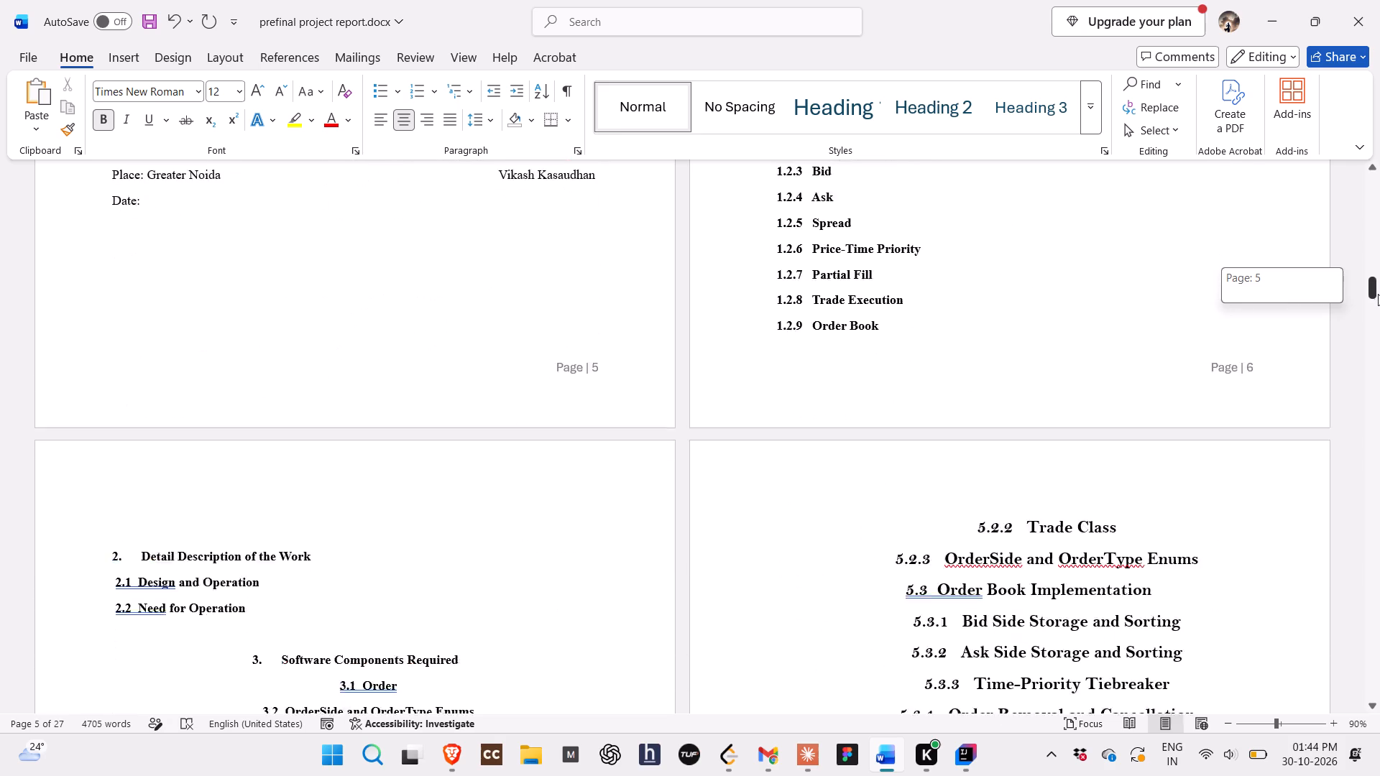
{"action": "left_click_drag", "start_coordinate": [1378, 294], "coordinate": [1376, 305]}
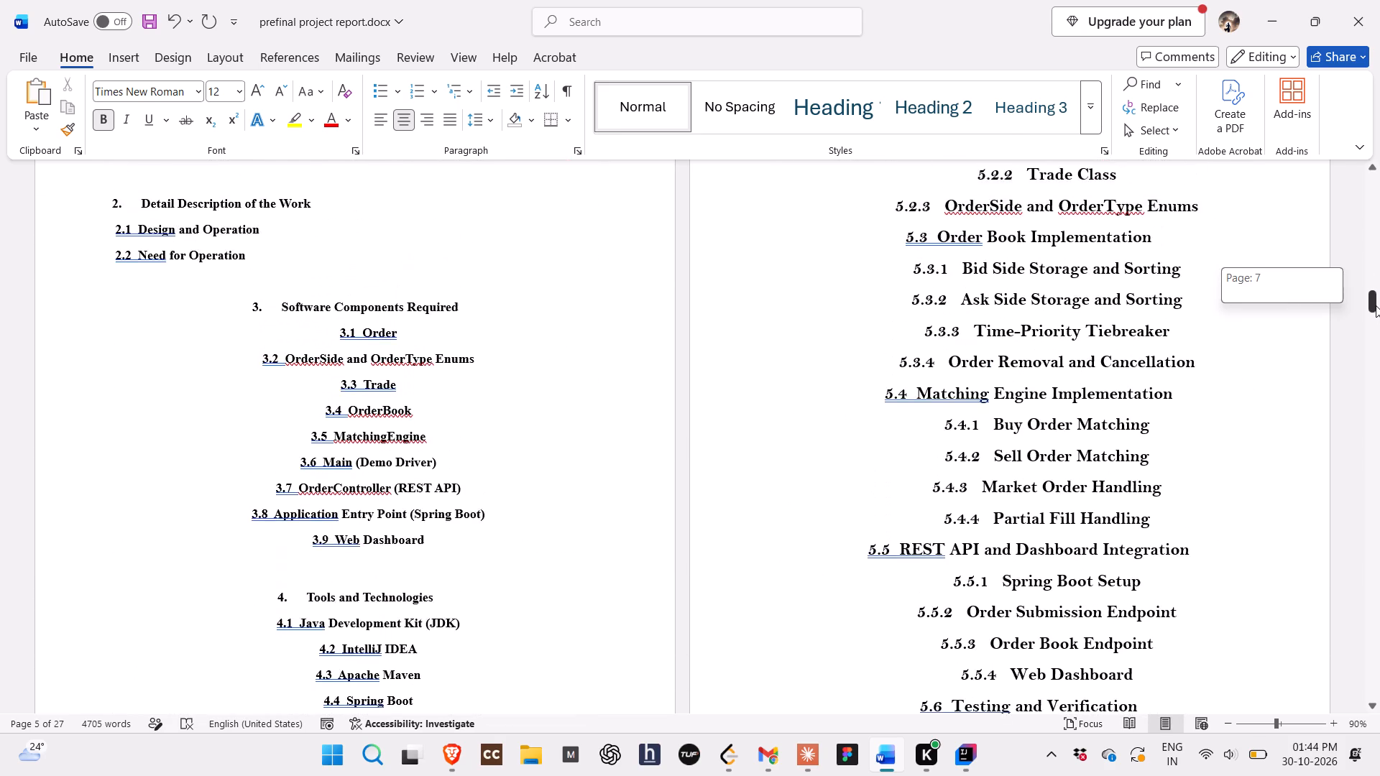
{"action": "left_click_drag", "start_coordinate": [1376, 305], "coordinate": [1376, 303]}
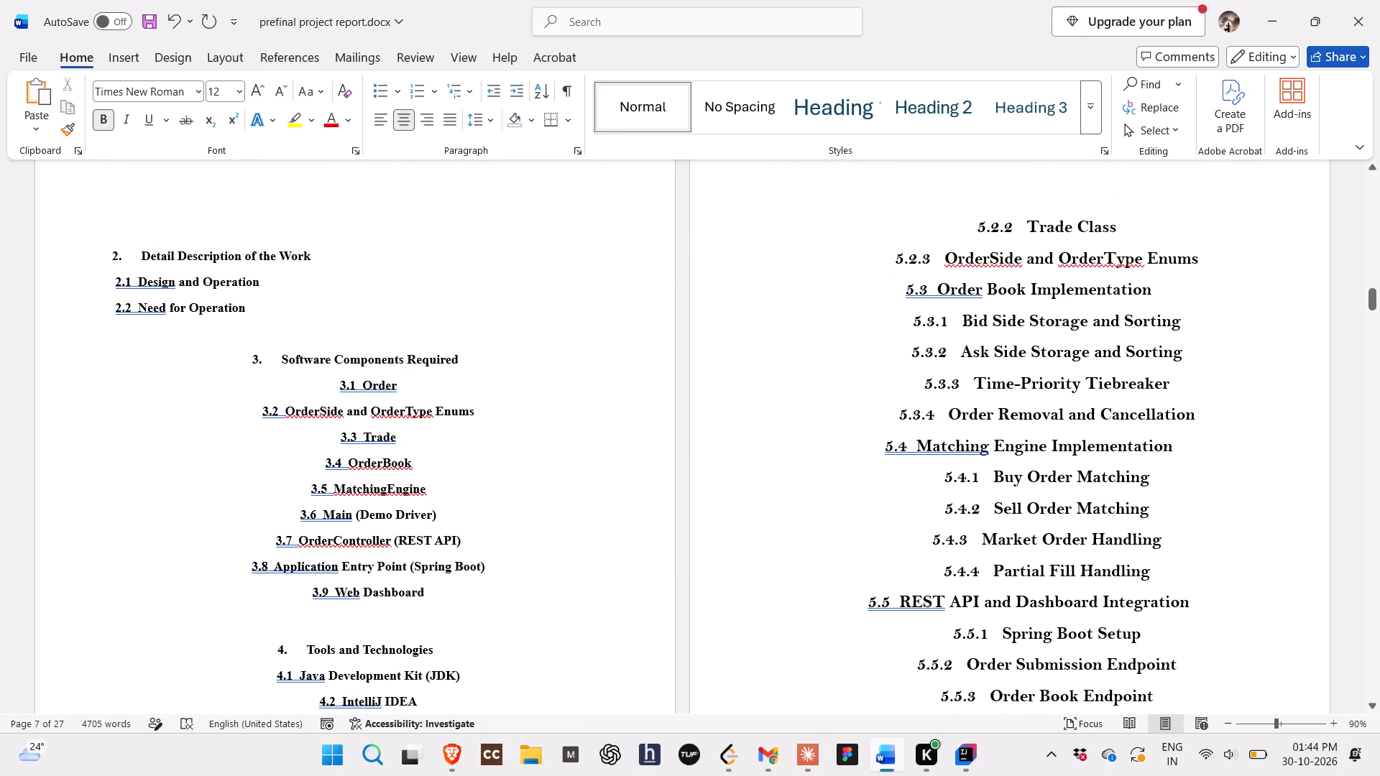
{"action": "left_click_drag", "start_coordinate": [433, 596], "coordinate": [220, 364]}
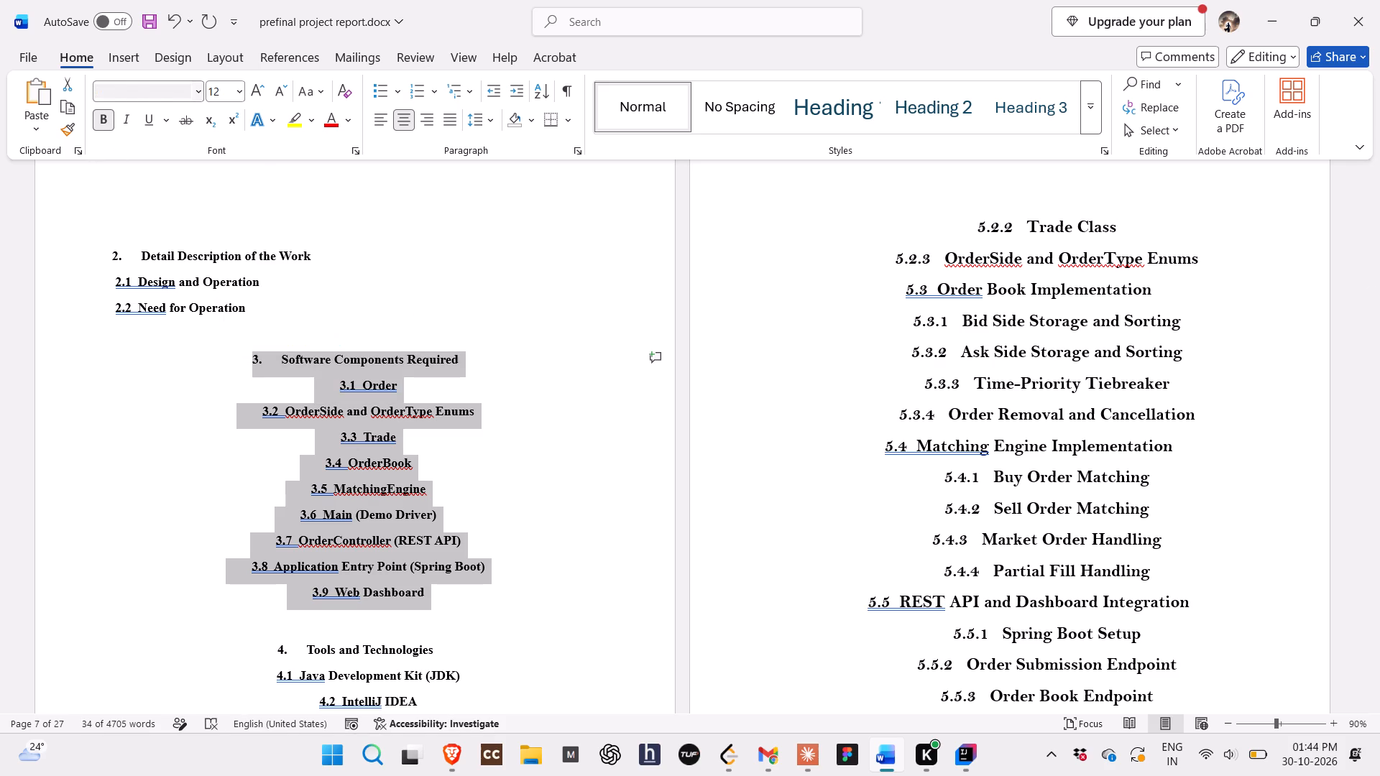
{"action": "left_click", "coordinate": [359, 405]}
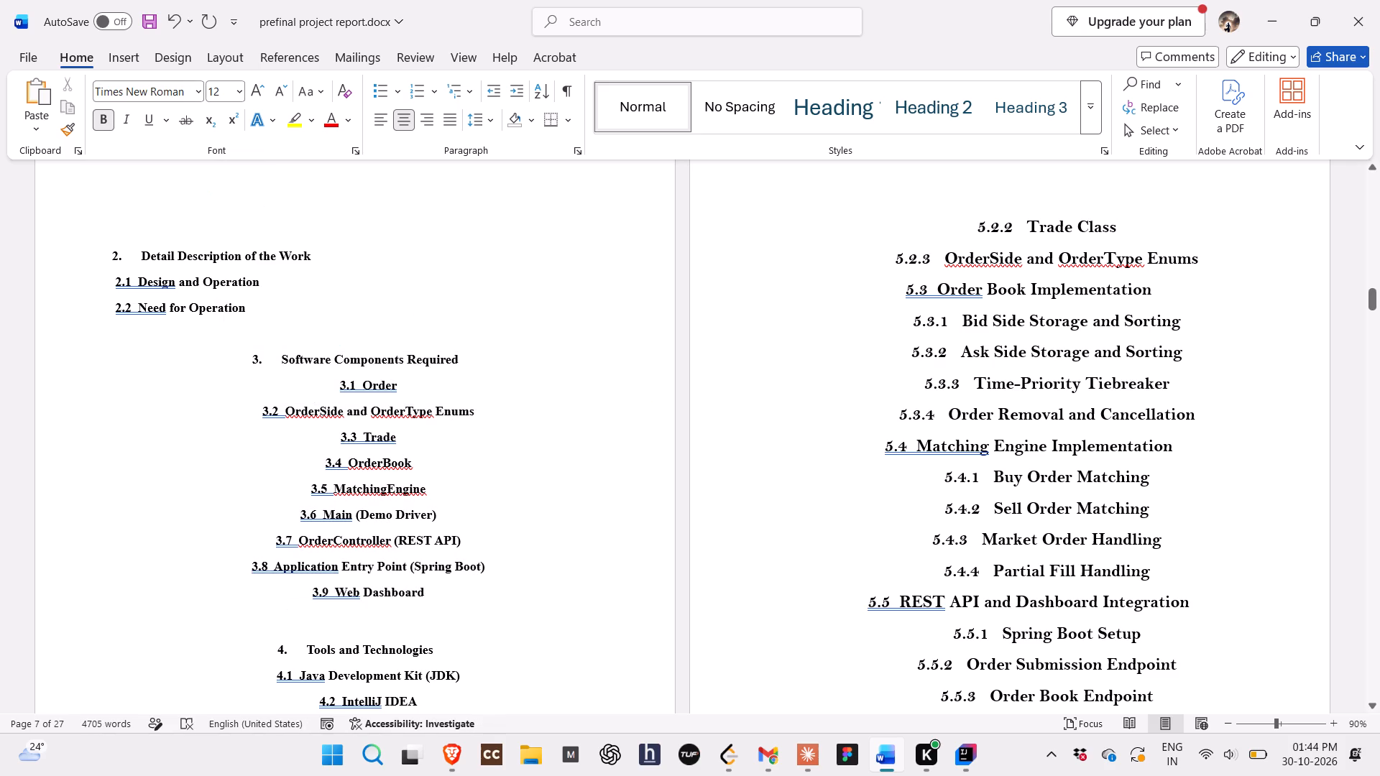
{"action": "left_click", "coordinate": [252, 364]}
{"action": "key", "text": "ctrl+BackSpace"}
{"action": "key", "text": "ctrl+BackSpace"}
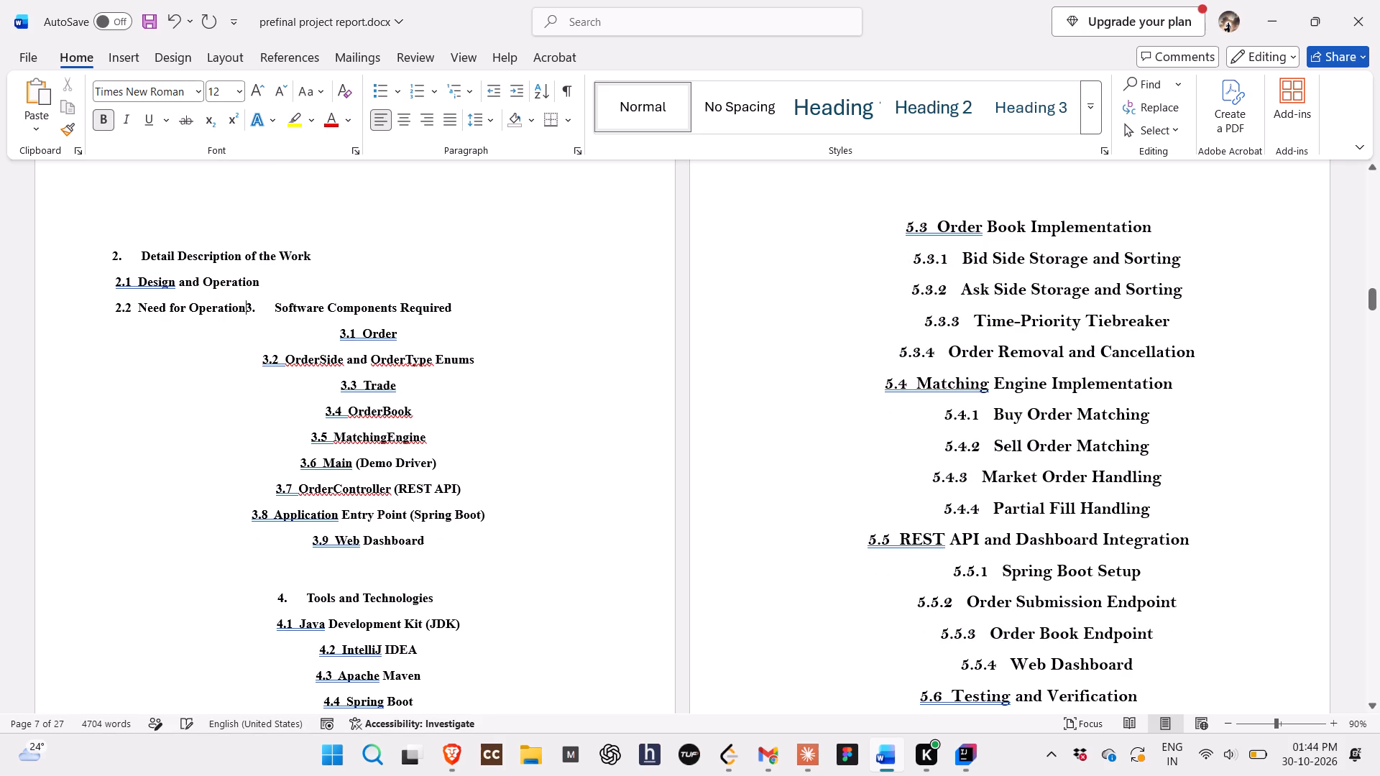
{"action": "key", "text": "Return"}
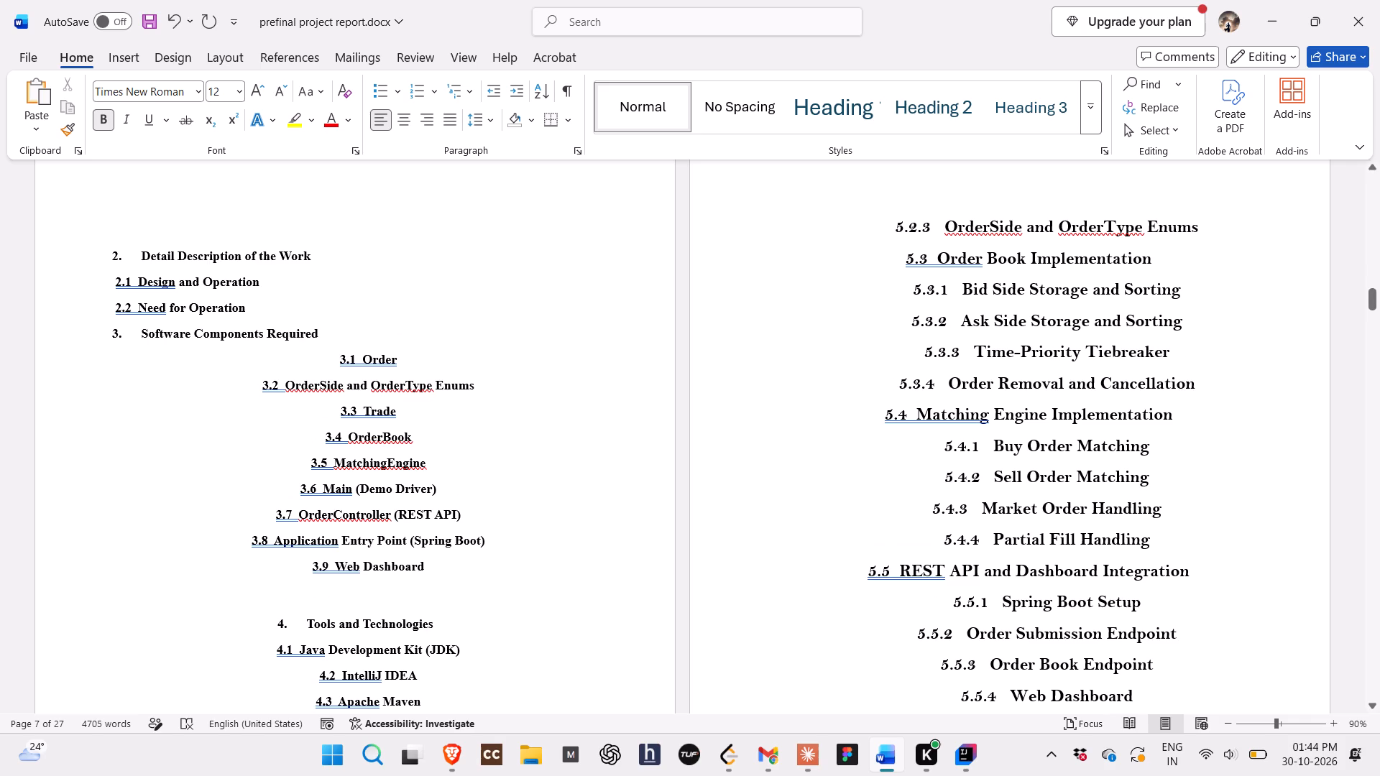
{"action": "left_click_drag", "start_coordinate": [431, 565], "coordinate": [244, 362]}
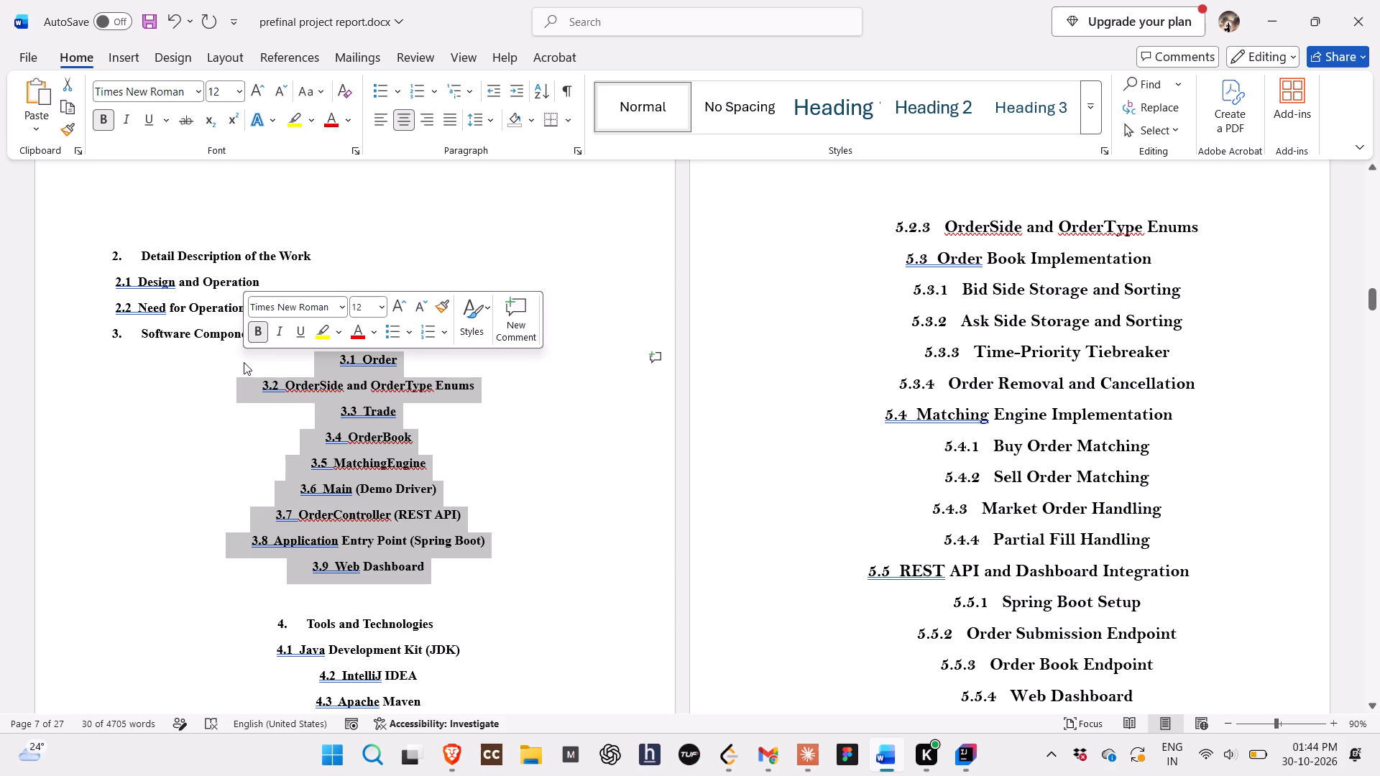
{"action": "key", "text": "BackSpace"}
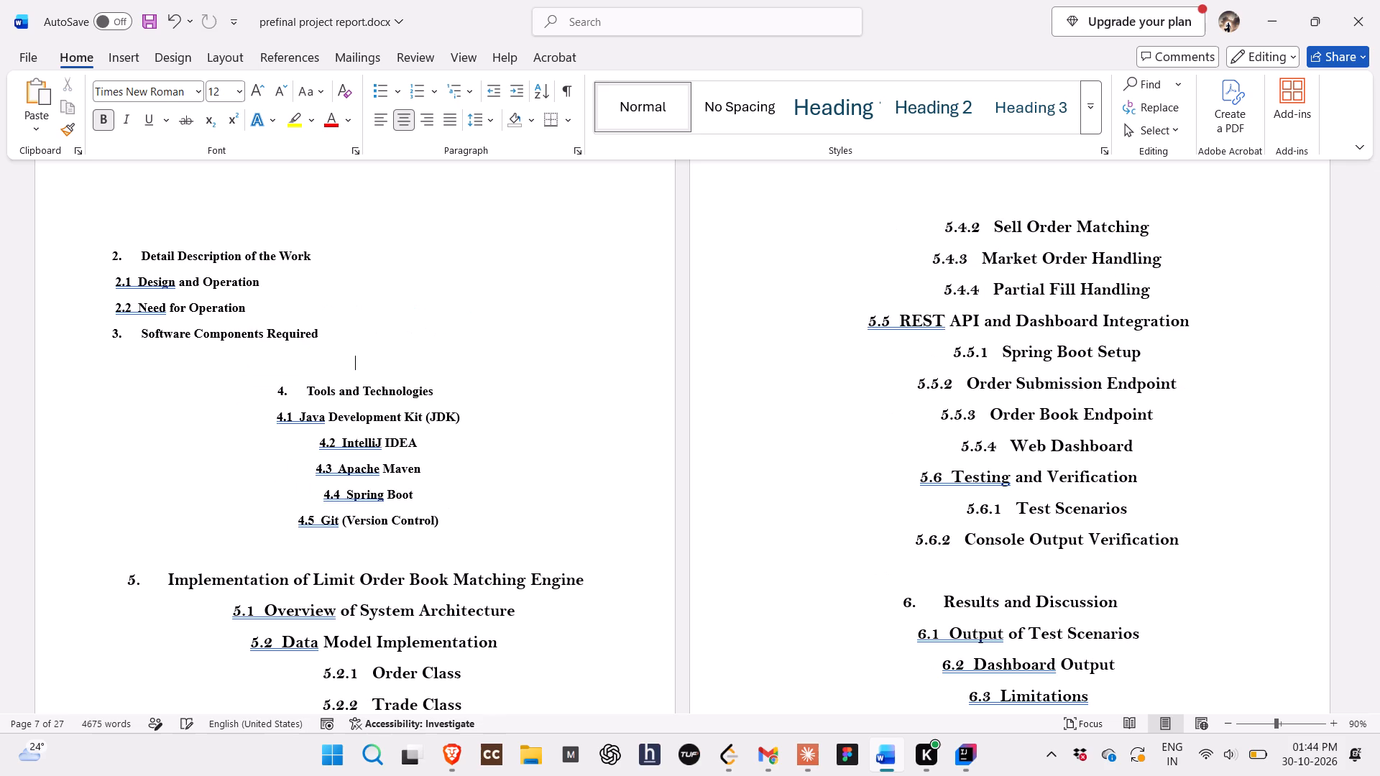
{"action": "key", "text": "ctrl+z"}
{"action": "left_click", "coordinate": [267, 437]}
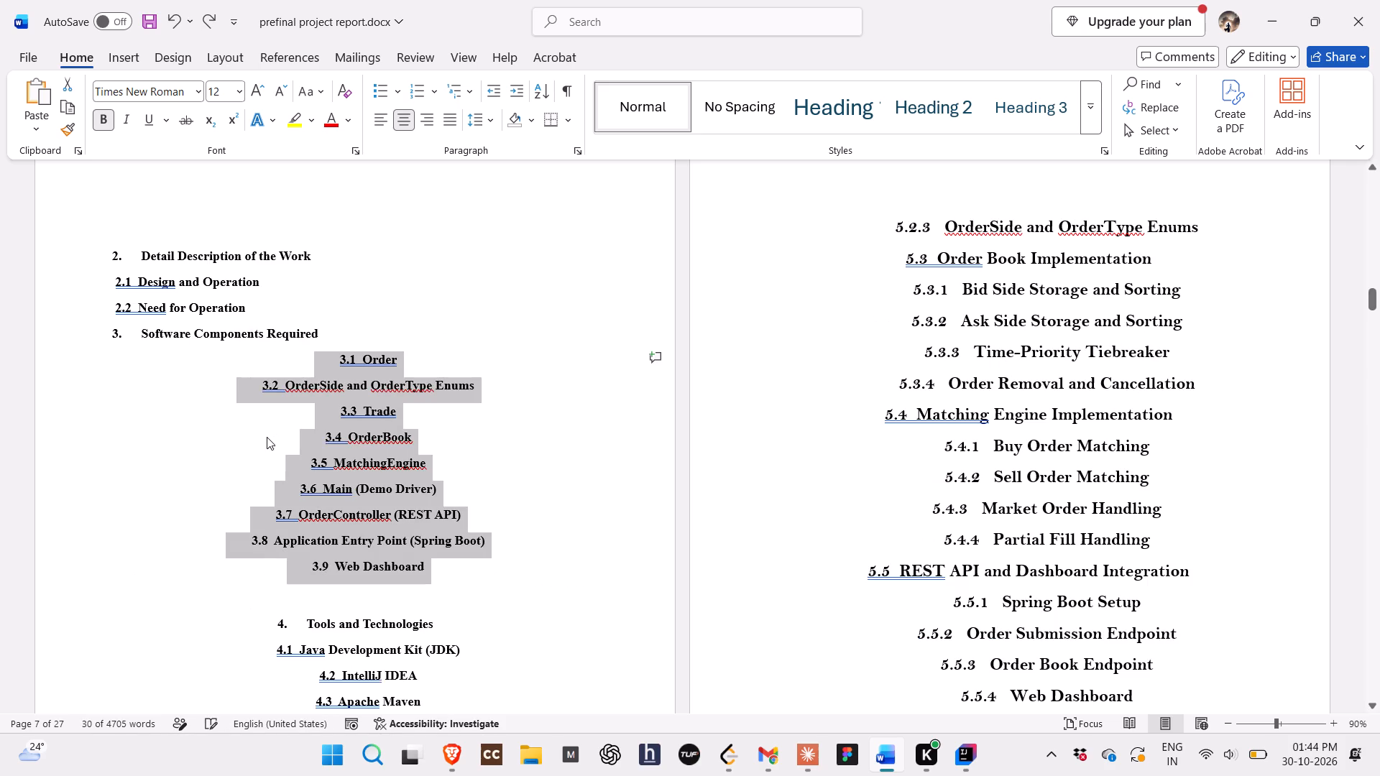
Left-align the 3.1 Order entry on its own line below the Chapter 3 heading with three leading spaces.
{"action": "left_click", "coordinate": [330, 361]}
{"action": "key", "text": "ctrl+BackSpace"}
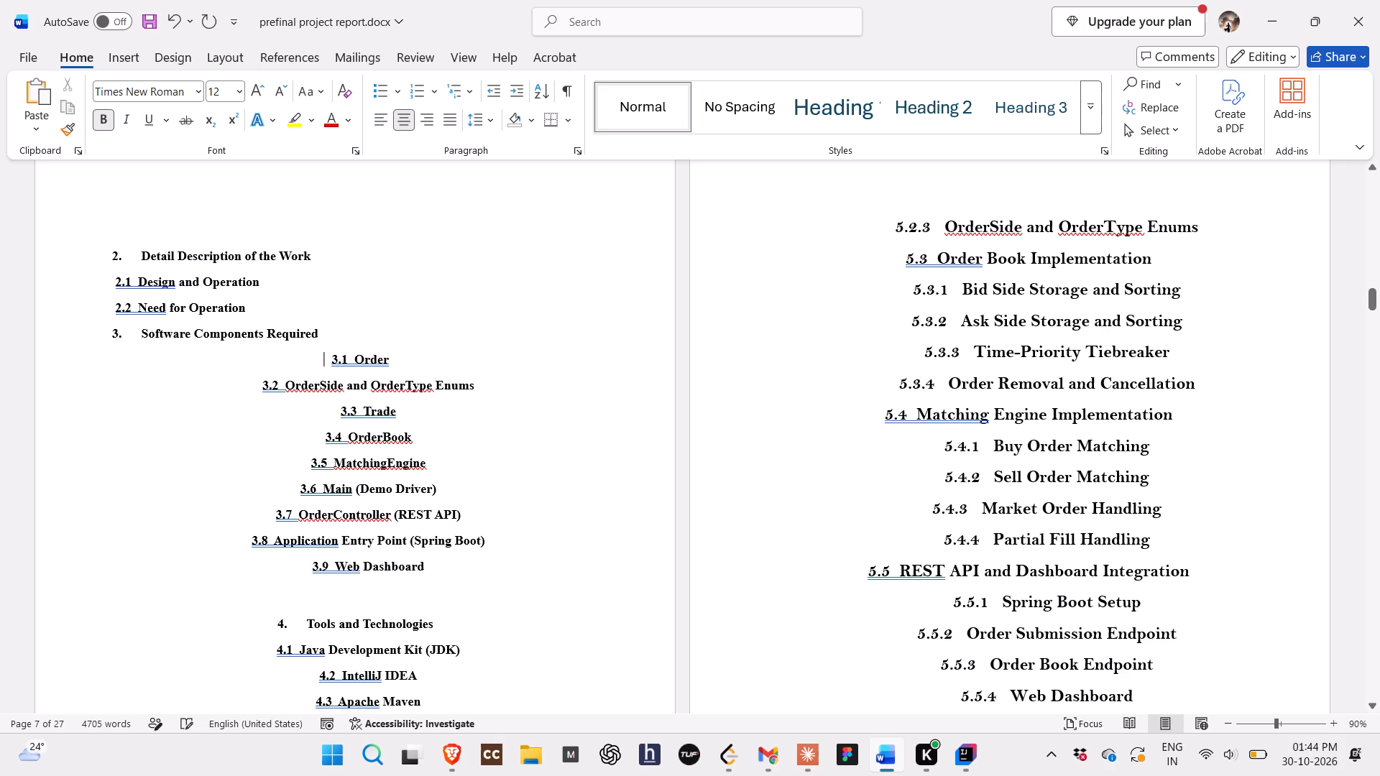
{"action": "key", "text": "ctrl+BackSpace"}
{"action": "key", "text": "ctrl+BackSpace"}
{"action": "key", "text": "ctrl+z"}
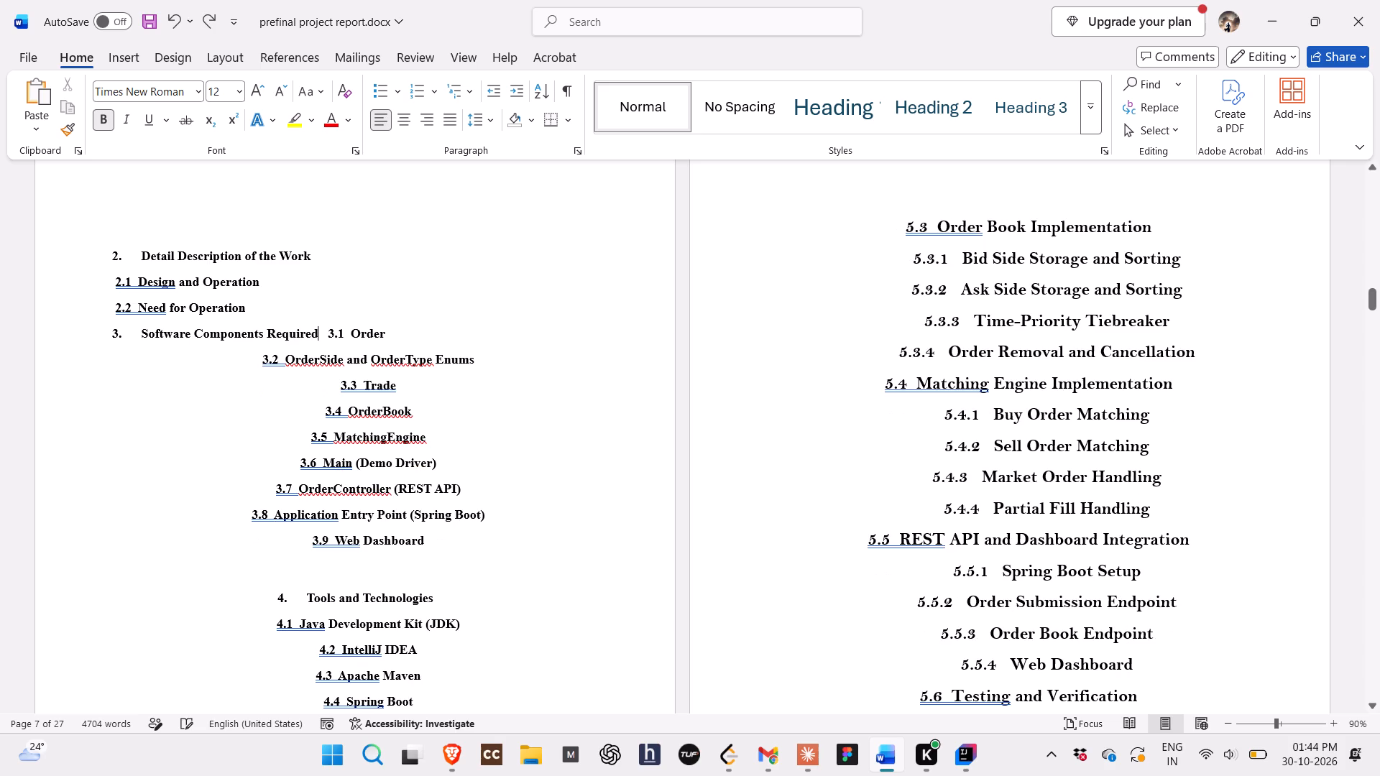
{"action": "key", "text": "ctrl+z"}
{"action": "key", "text": "BackSpace"}
{"action": "key", "text": "BackSpace"}
{"action": "key", "text": "ctrl+z"}
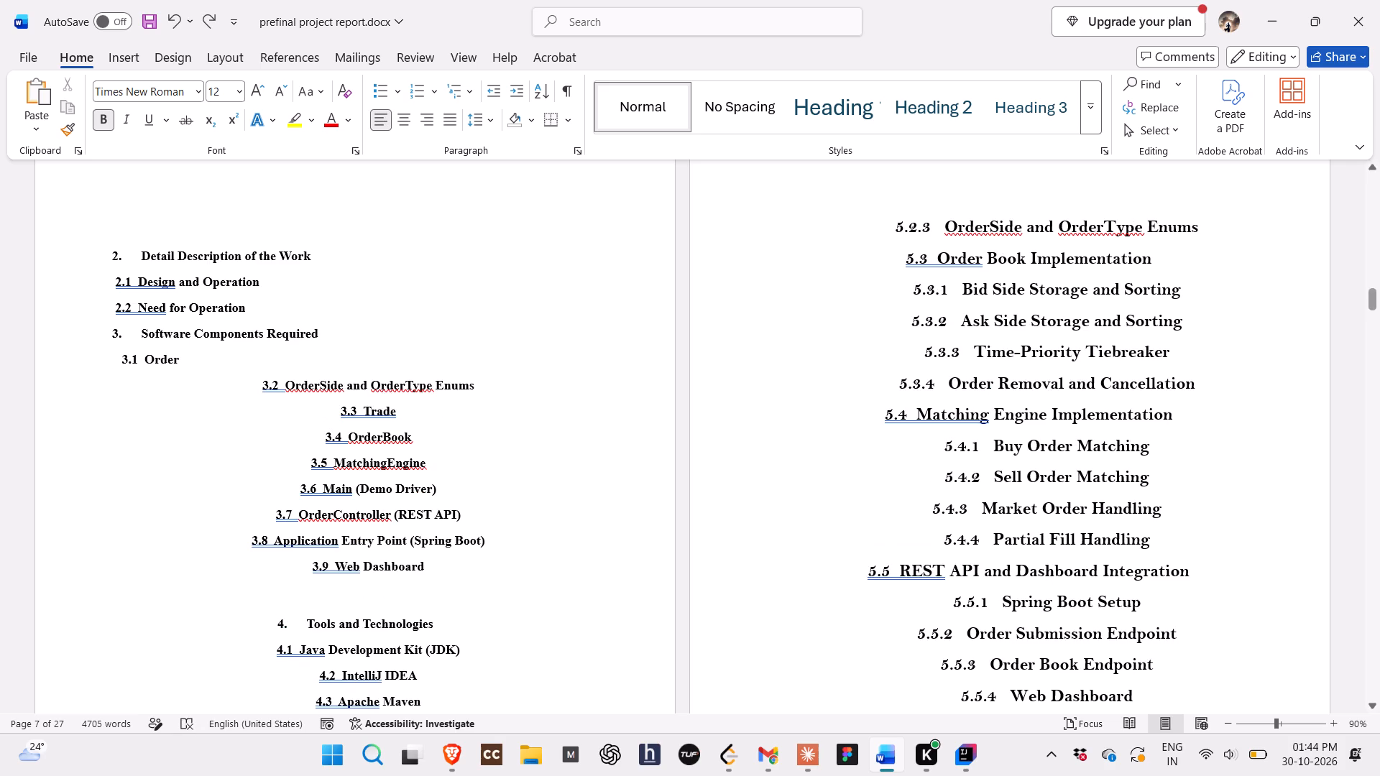
Left-align the 3.2 OrderSide and OrderType Enums entry on its own line with three leading spaces, matching 3.1.
{"action": "left_click", "coordinate": [262, 382]}
{"action": "key", "text": "BackSpace"}
{"action": "key", "text": "BackSpace"}
{"action": "key", "text": "BackSpace"}
{"action": "key", "text": "BackSpace"}
{"action": "key", "text": "BackSpace"}
{"action": "key", "text": "BackSpace"}
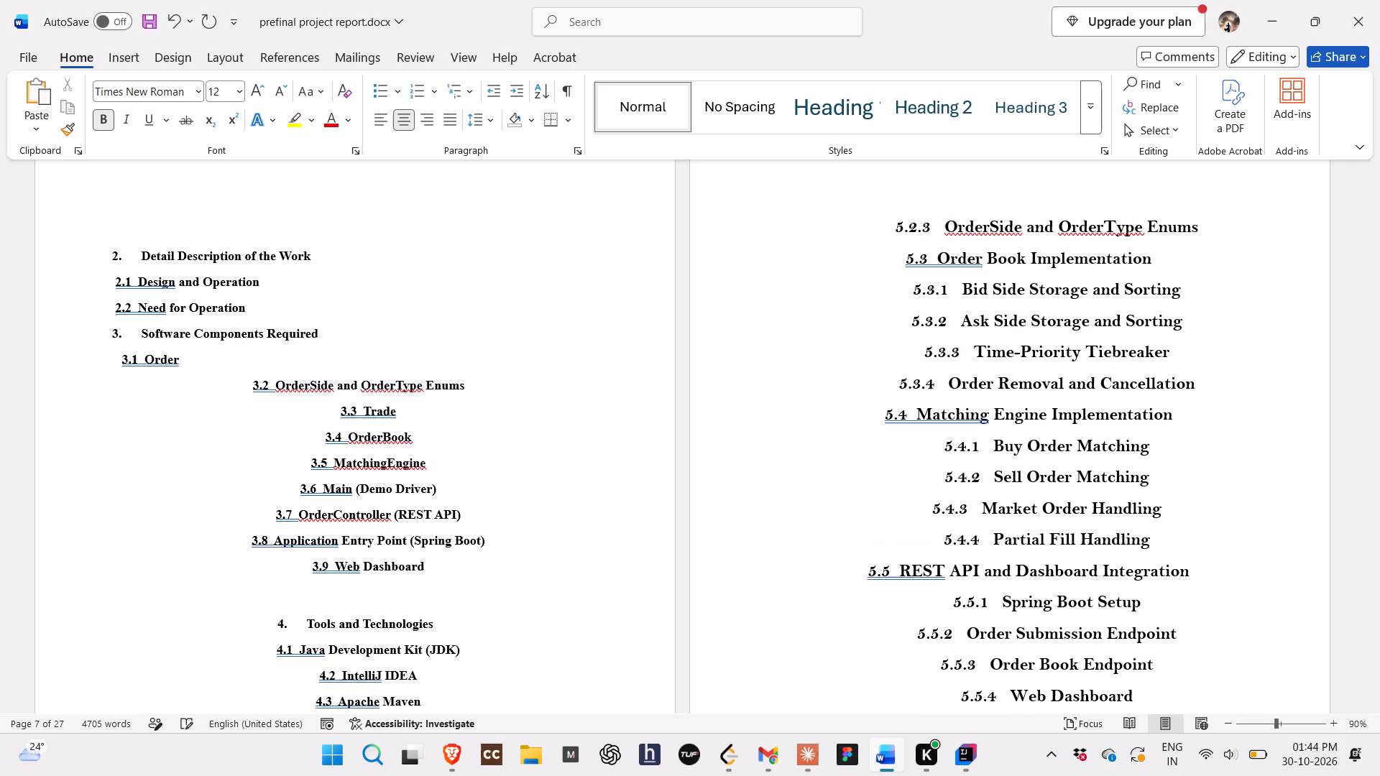
{"action": "key", "text": "BackSpace"}
{"action": "key", "text": "BackSpace"}
{"action": "key", "text": "BackSpace"}
{"action": "key", "text": "BackSpace"}
{"action": "key", "text": "Return"}
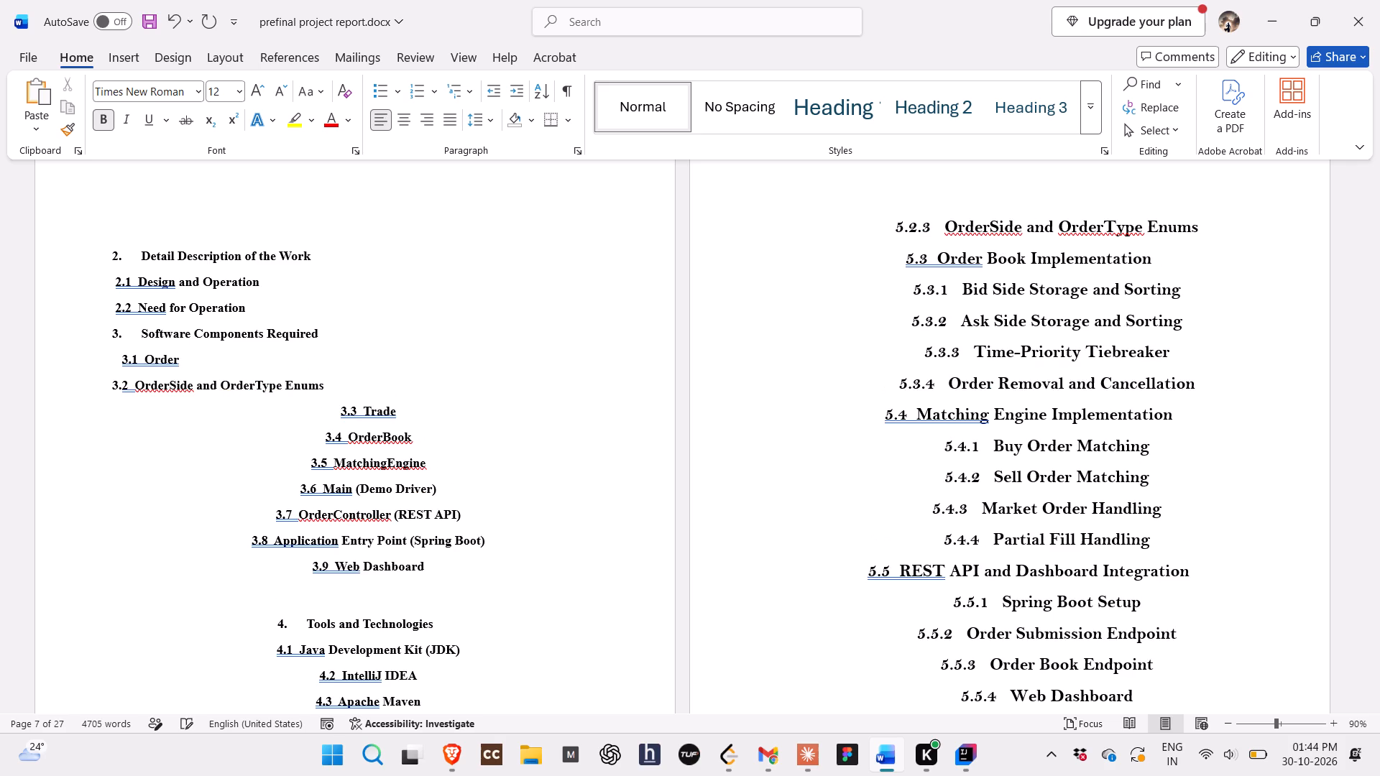
{"action": "key", "text": "ctrl+z"}
{"action": "key", "text": "ctrl+z"}
{"action": "key", "text": "space"}
{"action": "key", "text": "space"}
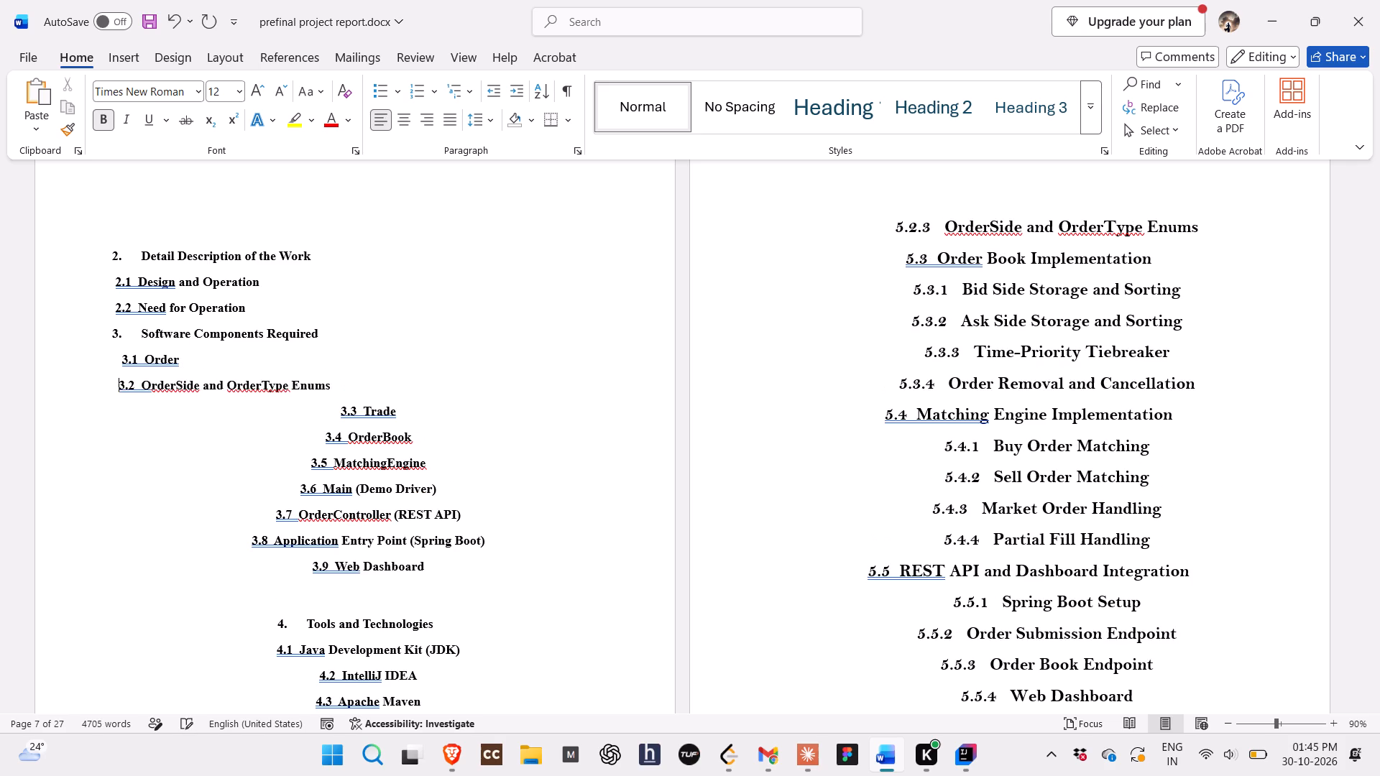
{"action": "key", "text": "space"}
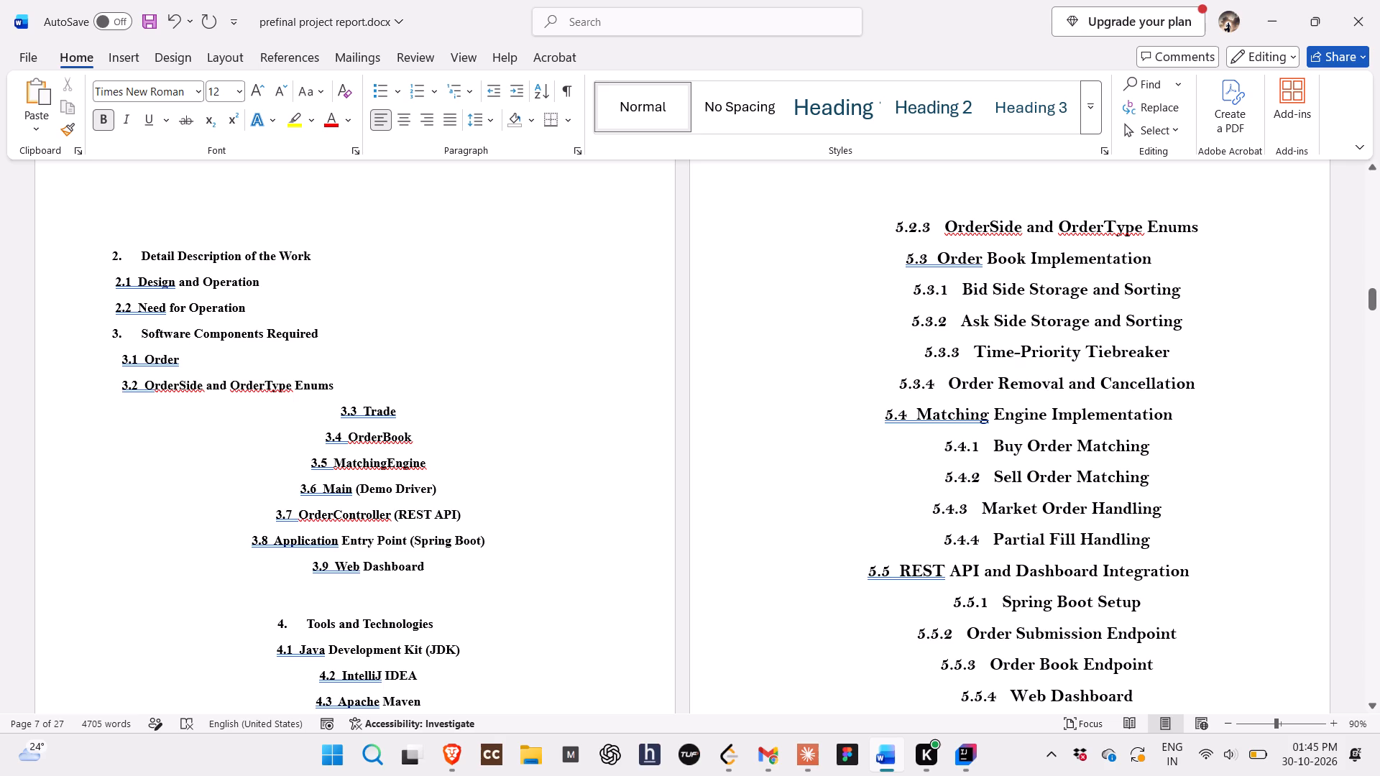
Reduce the indents of the 3.1 and 3.2 entries to one leading space, matching 2.1 and 2.2.
{"action": "left_click", "coordinate": [122, 351]}
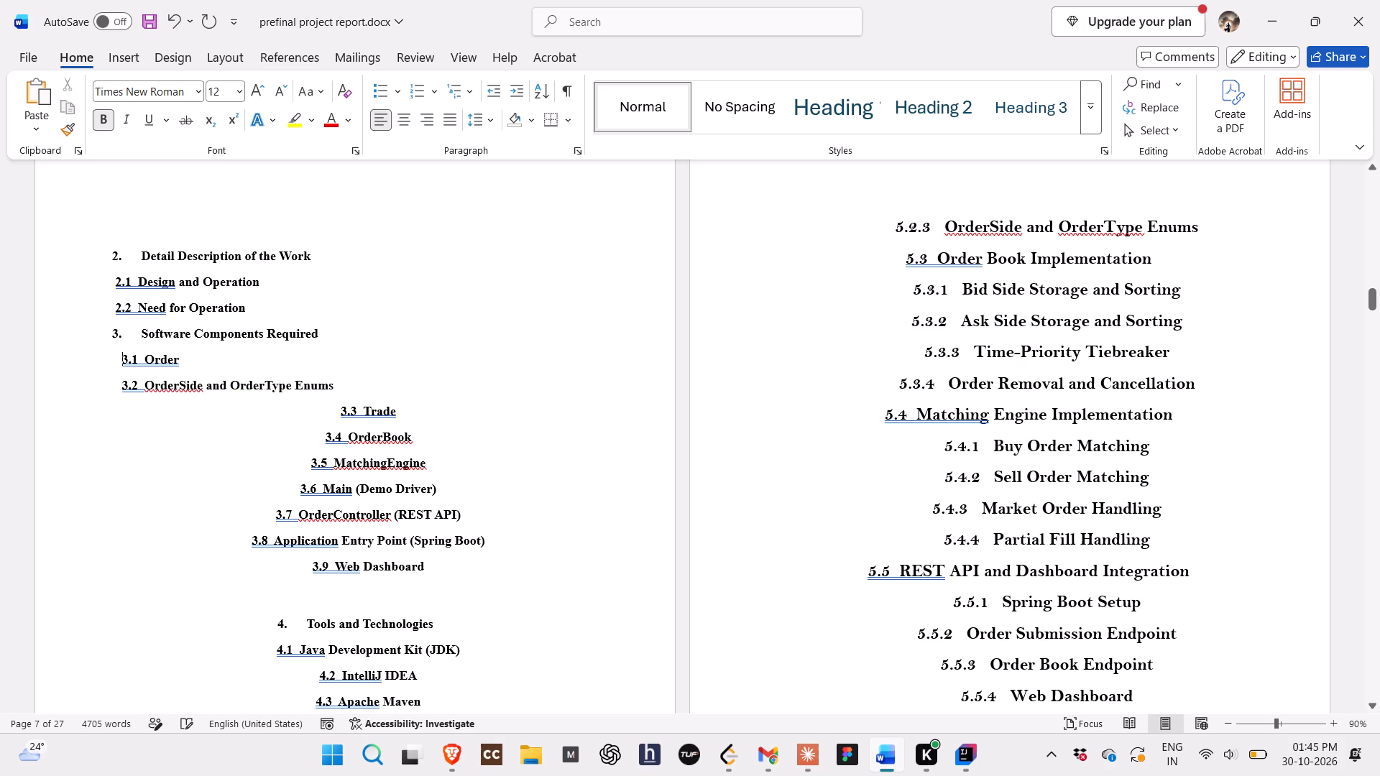
{"action": "left_click", "coordinate": [122, 351]}
{"action": "key", "text": "BackSpace"}
{"action": "key", "text": "BackSpace"}
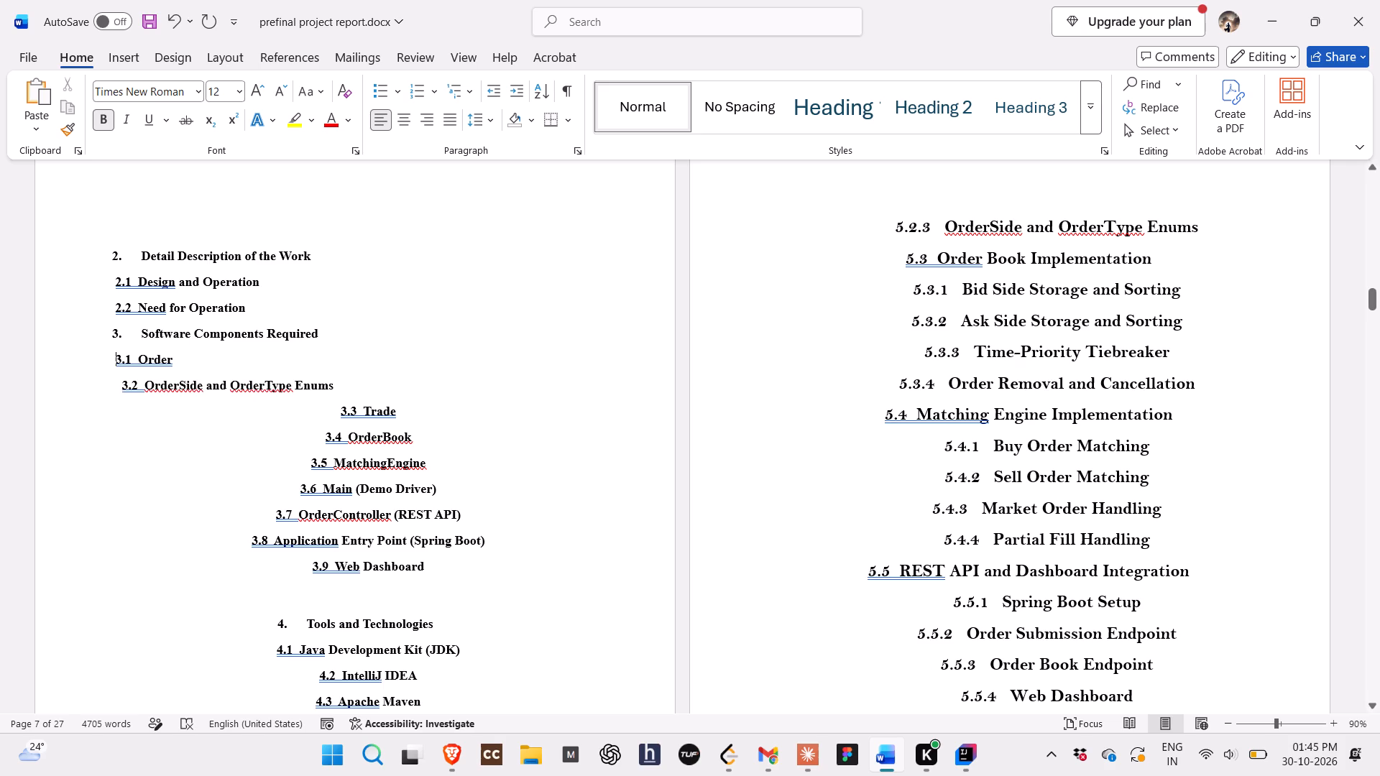
{"action": "left_click", "coordinate": [124, 384]}
{"action": "key", "text": "BackSpace"}
{"action": "key", "text": "BackSpace"}
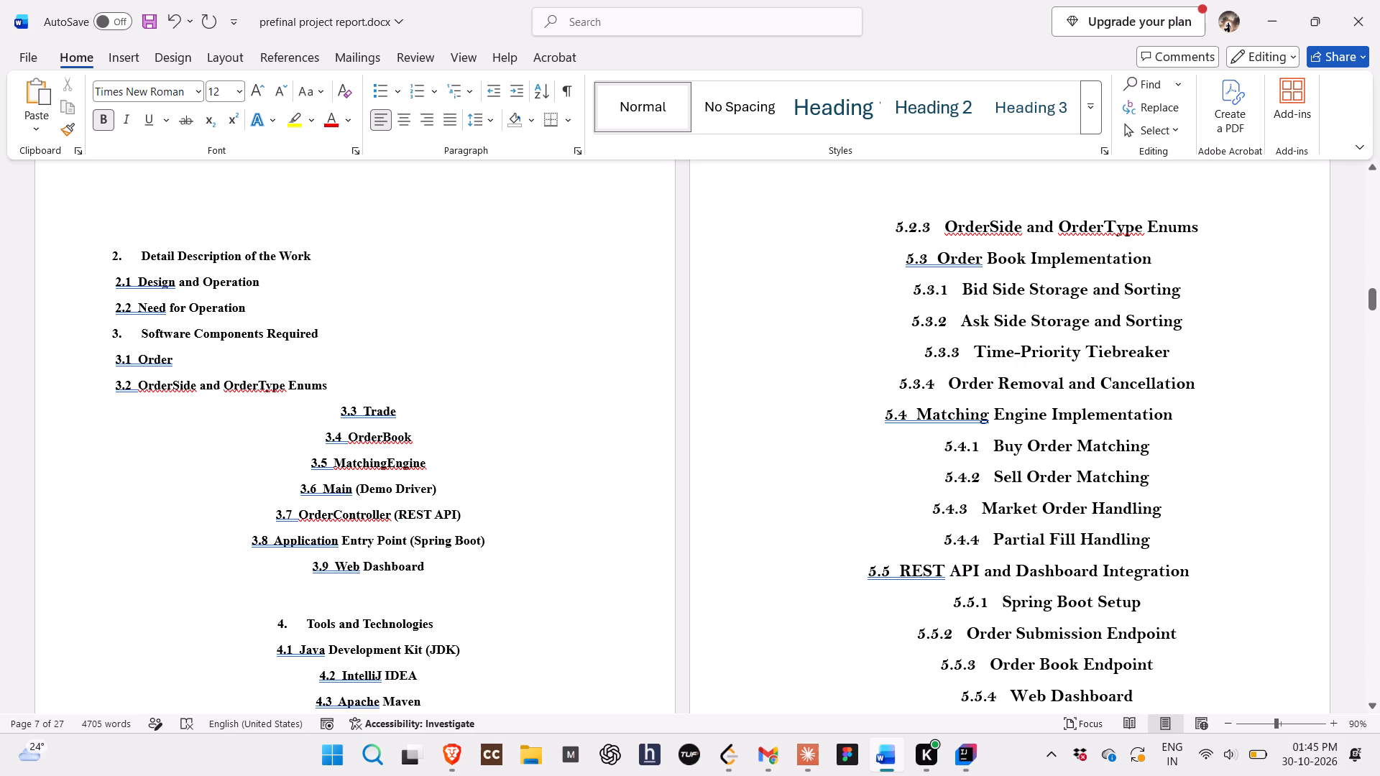
Indent the 2.1 Design and Operation and 2.2 Need for Operation entries further with extra leading spaces, keeping the two aligned.
{"action": "left_click", "coordinate": [116, 280]}
{"action": "key", "text": "space"}
{"action": "key", "text": "space"}
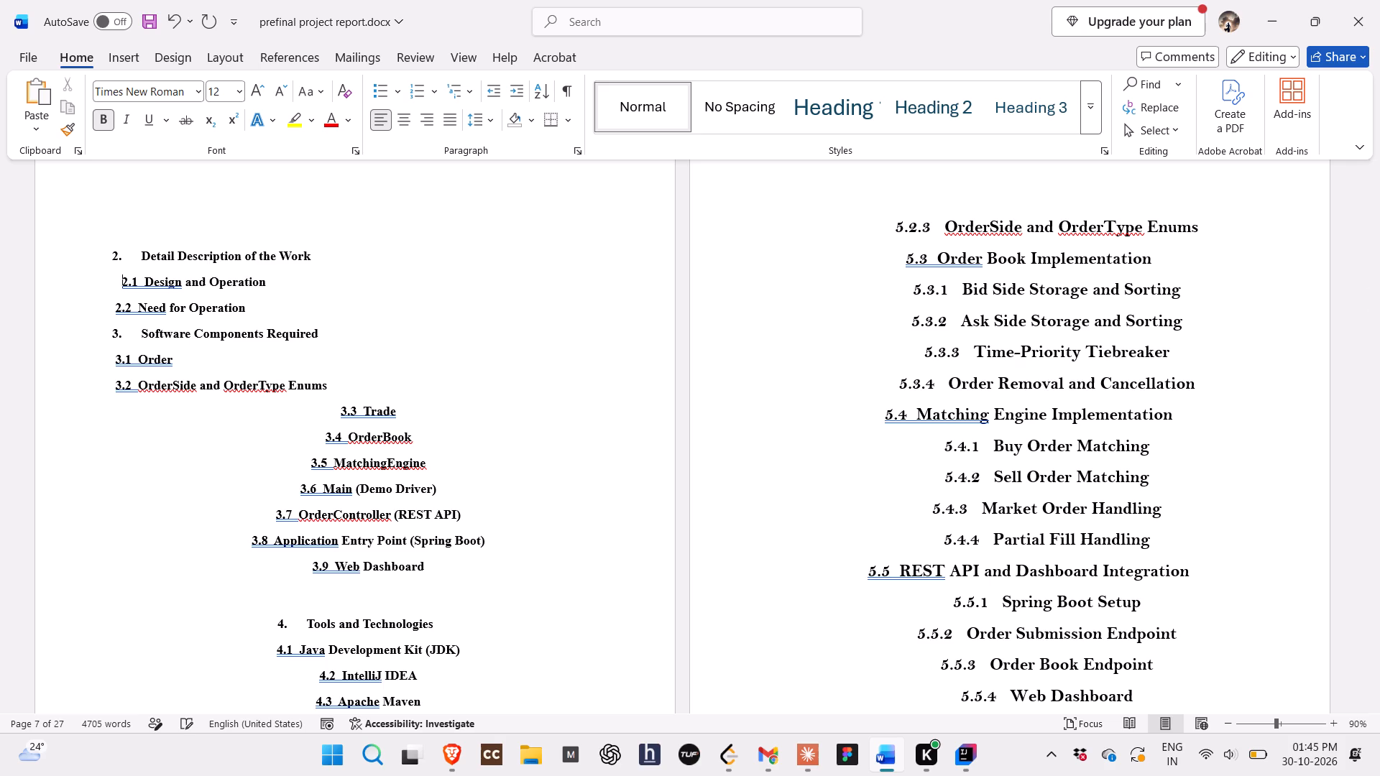
{"action": "key", "text": "space"}
{"action": "left_click", "coordinate": [112, 305]}
{"action": "key", "text": "space"}
{"action": "key", "text": "space"}
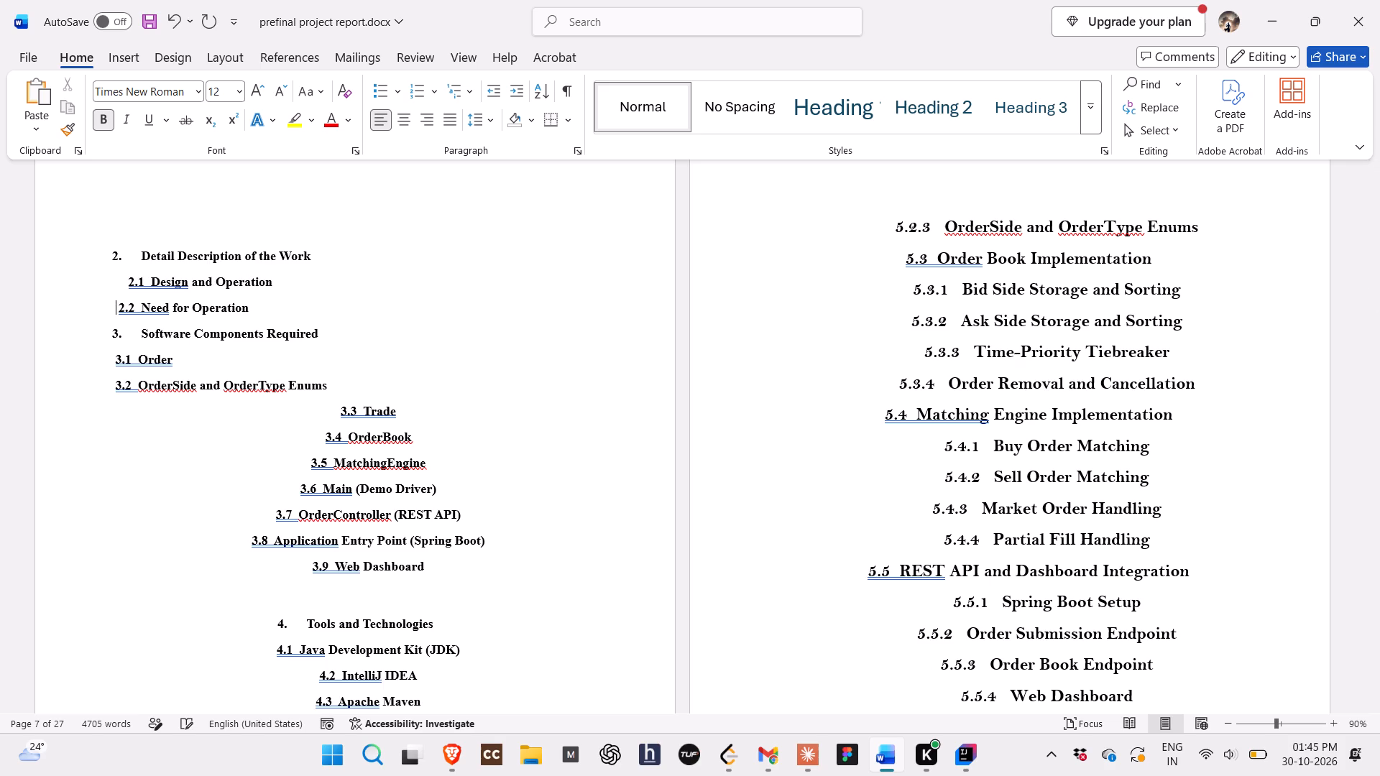
{"action": "key", "text": "space"}
{"action": "key", "text": "space"}
{"action": "key", "text": "space"}
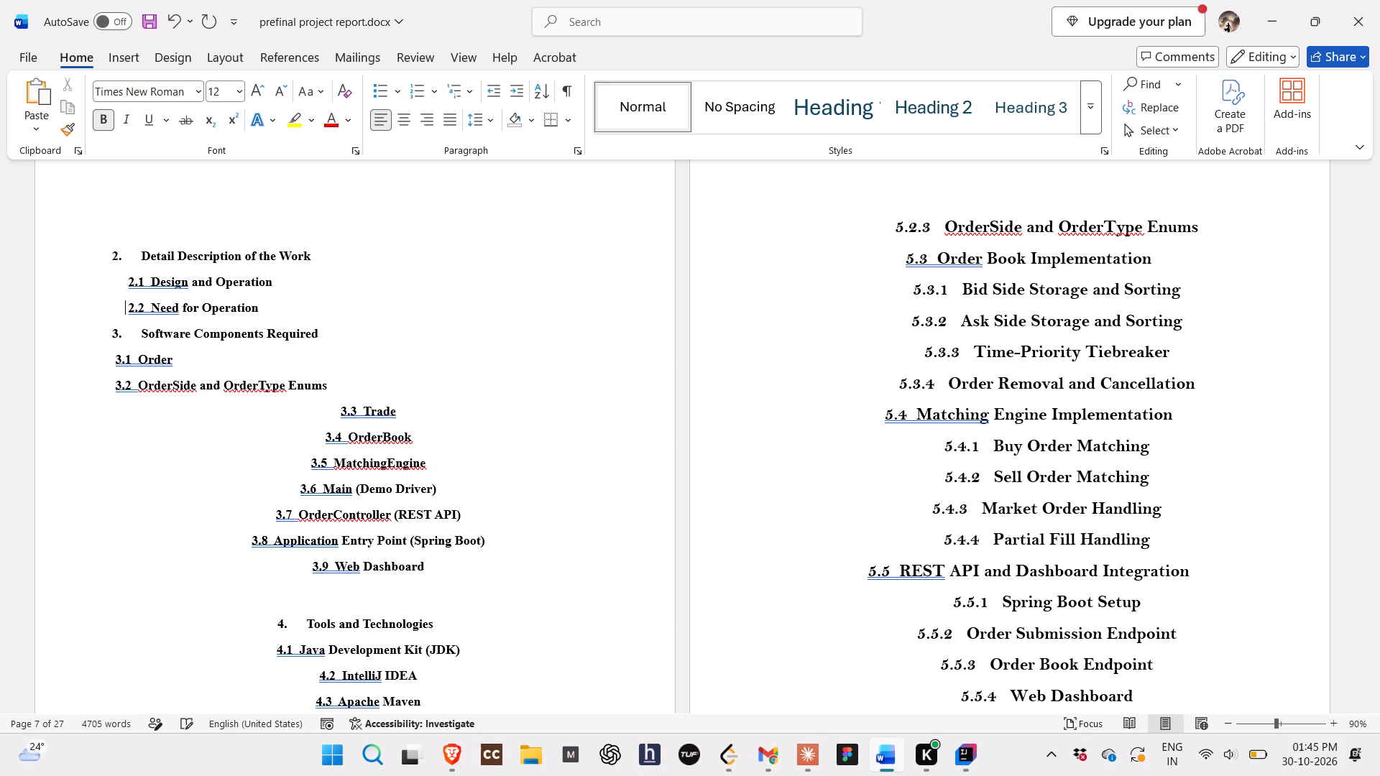
Indent the 3.1 Order and 3.2 OrderSide and OrderType Enums entries further with three extra leading spaces each.
{"action": "left_click", "coordinate": [114, 355]}
{"action": "key", "text": "space"}
{"action": "key", "text": "space"}
{"action": "key", "text": "space"}
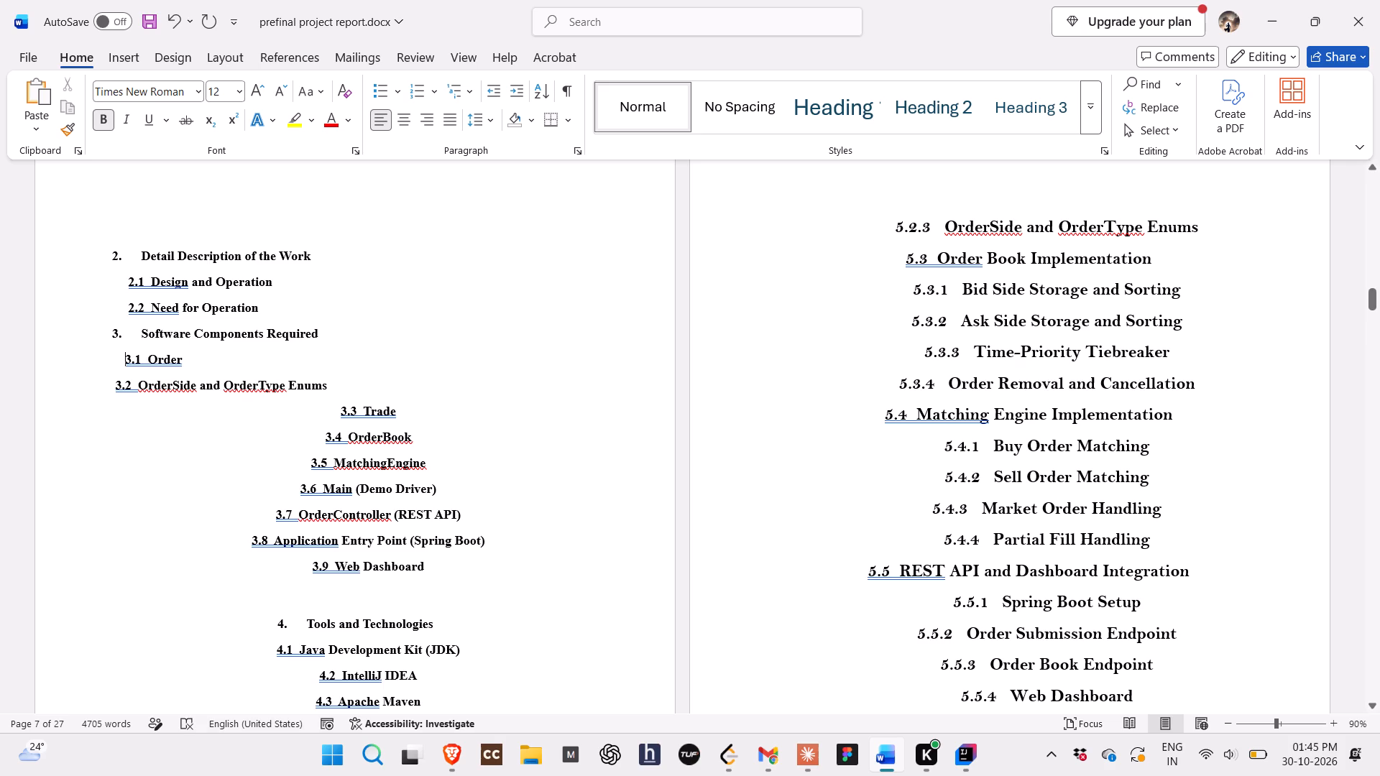
{"action": "left_click", "coordinate": [113, 385]}
{"action": "key", "text": "space"}
{"action": "key", "text": "space"}
{"action": "key", "text": "space"}
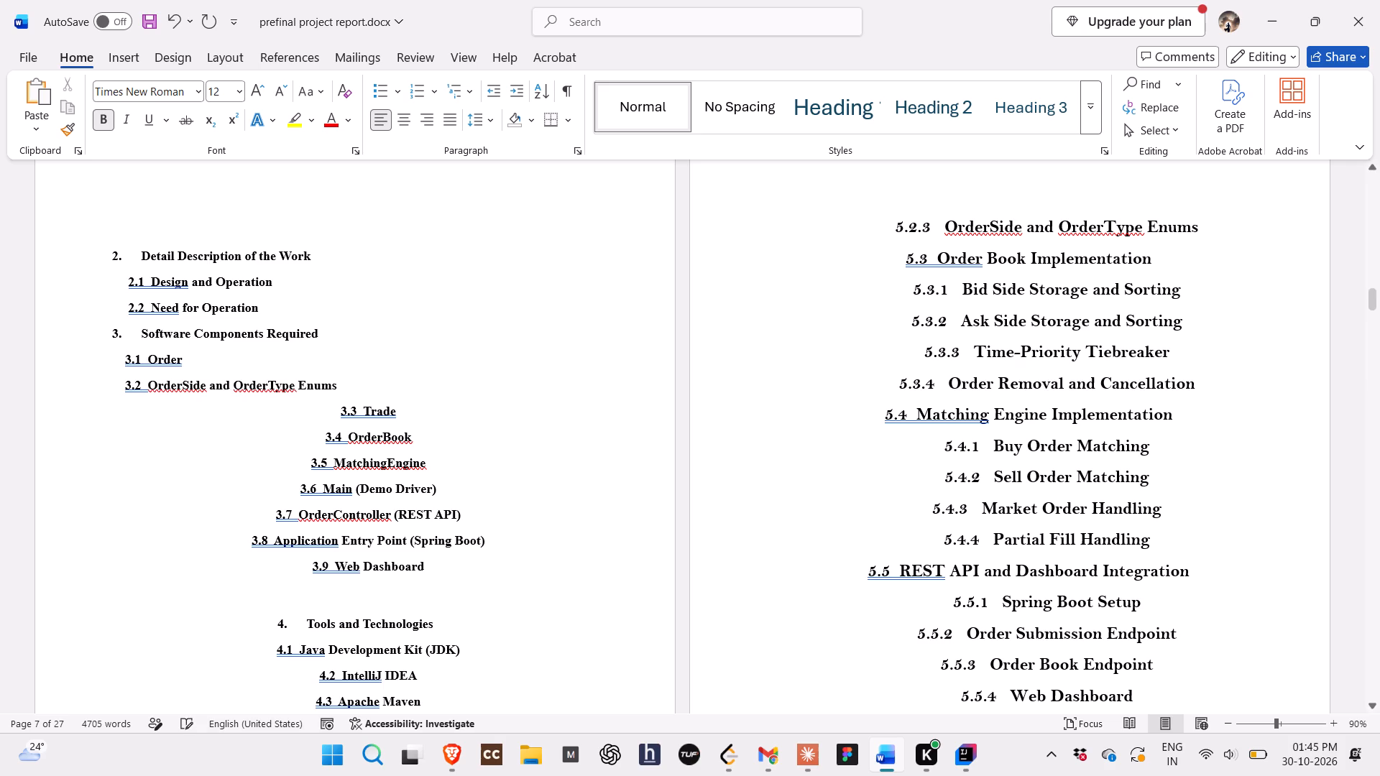
{"action": "left_click", "coordinate": [575, 362]}
Left-align the 3.3 Trade entry on its own line with four leading spaces, keeping the full text of 3.2 intact.
{"action": "left_click", "coordinate": [340, 412]}
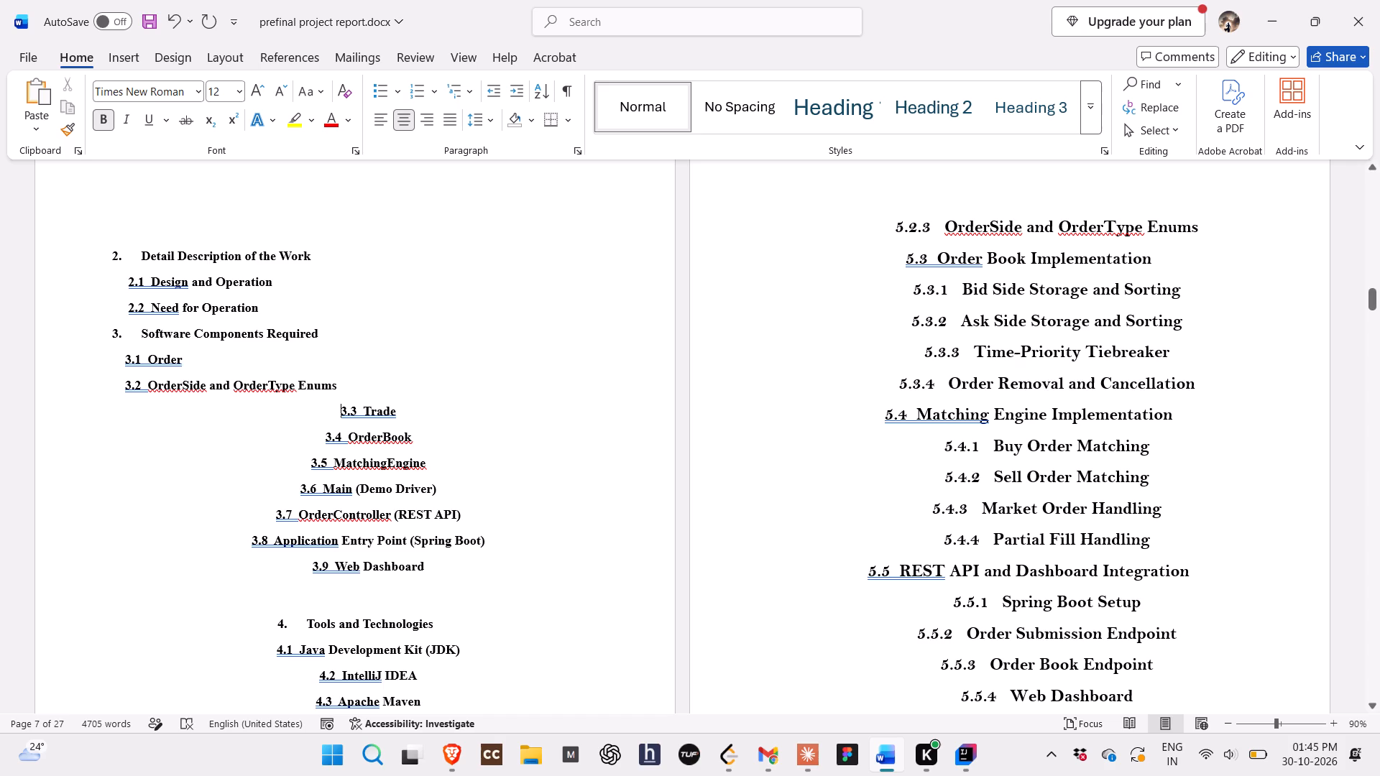
{"action": "key", "text": "BackSpace"}
{"action": "key", "text": "BackSpace"}
{"action": "key", "text": "BackSpace"}
{"action": "key", "text": "BackSpace"}
{"action": "key", "text": "BackSpace"}
{"action": "key", "text": "BackSpace"}
{"action": "key", "text": "BackSpace"}
{"action": "key", "text": "BackSpace"}
{"action": "key", "text": "BackSpace"}
{"action": "key", "text": "BackSpace"}
{"action": "key", "text": "BackSpace"}
{"action": "key", "text": "BackSpace"}
{"action": "key", "text": "BackSpace"}
{"action": "key", "text": "BackSpace"}
{"action": "key", "text": "BackSpace"}
{"action": "key", "text": "BackSpace"}
{"action": "key", "text": "BackSpace"}
{"action": "key", "text": "BackSpace"}
{"action": "key", "text": "BackSpace"}
{"action": "key", "text": "BackSpace"}
{"action": "key", "text": "BackSpace"}
{"action": "key", "text": "BackSpace"}
{"action": "key", "text": "BackSpace"}
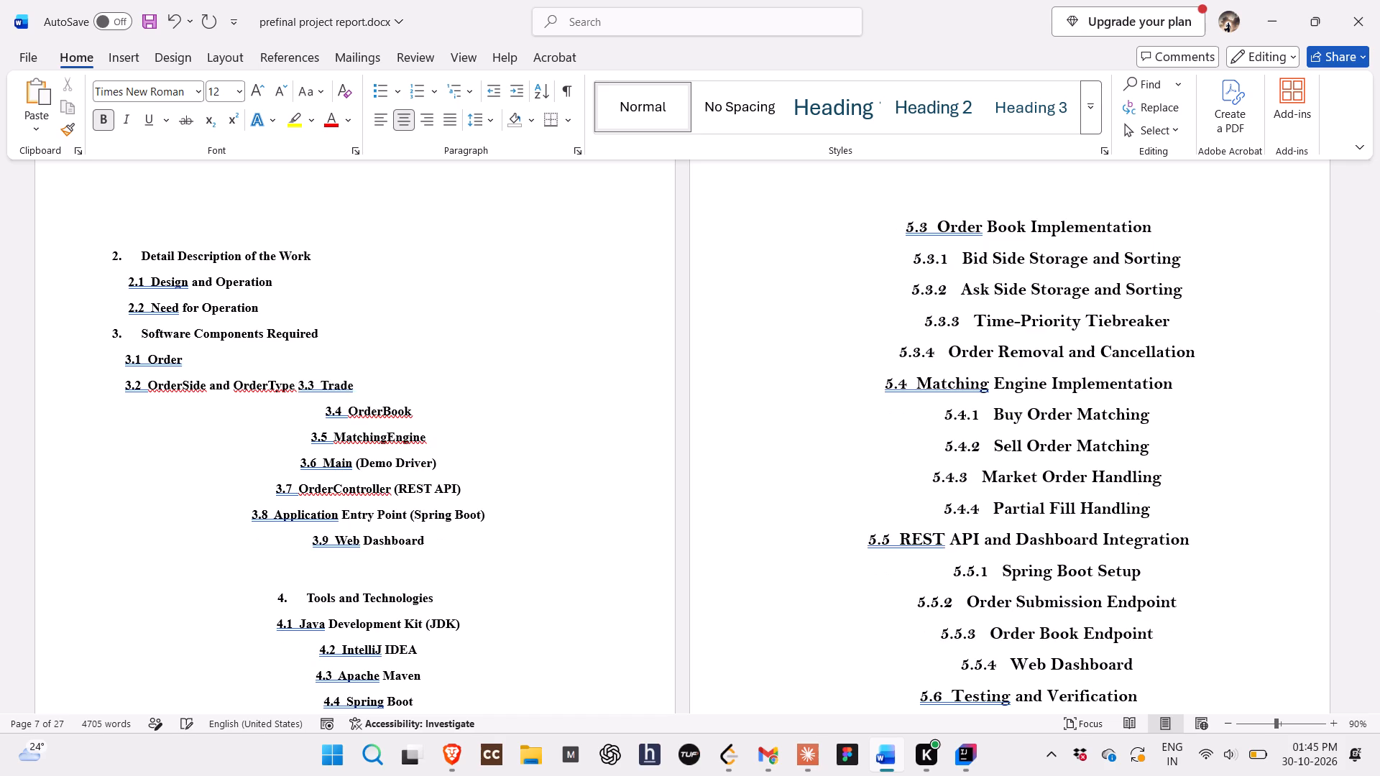
{"action": "key", "text": "ctrl+z"}
{"action": "key", "text": "ctrl+z"}
{"action": "key", "text": "ctrl+z"}
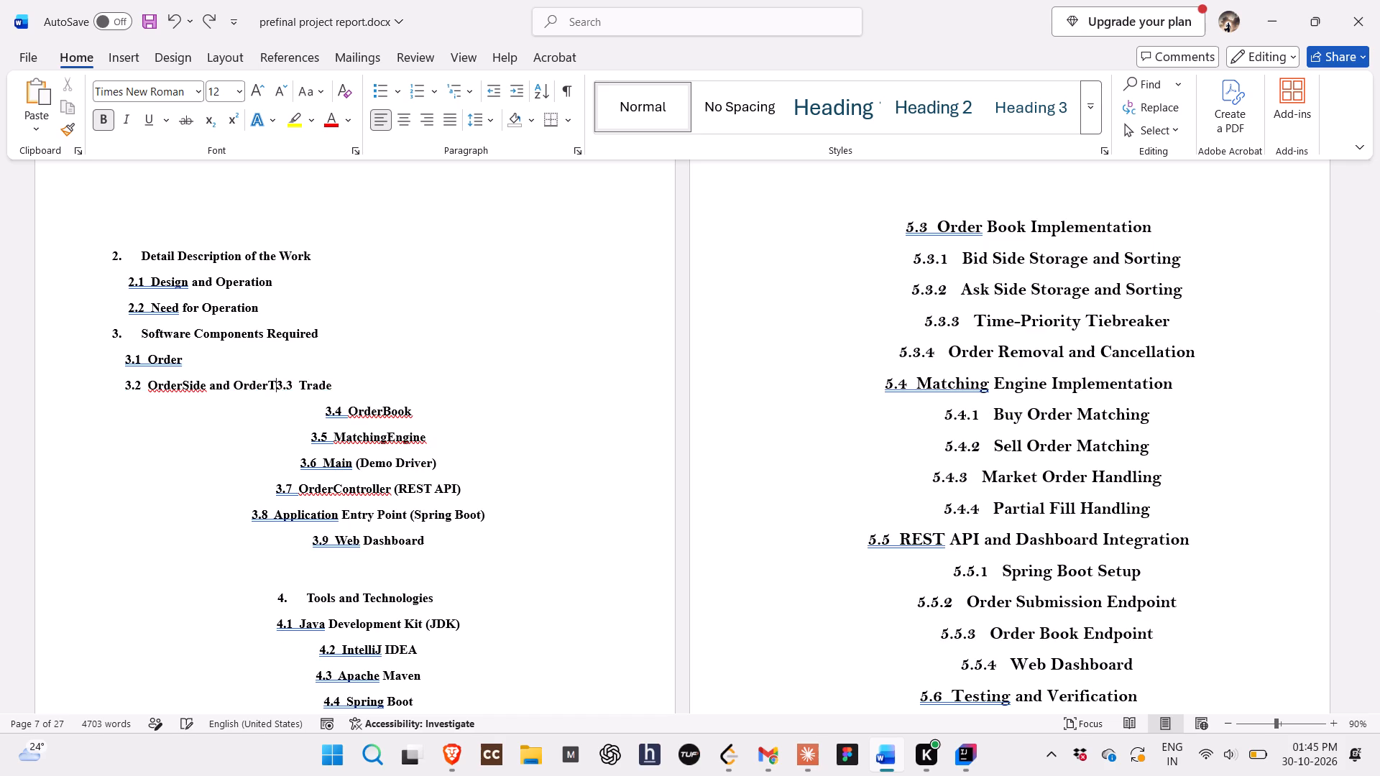
{"action": "key", "text": "ctrl+z"}
{"action": "key", "text": "ctrl+z"}
{"action": "key", "text": "ctrl+z"}
{"action": "key", "text": "ctrl+z"}
{"action": "key", "text": "ctrl+z"}
{"action": "key", "text": "ctrl+z"}
{"action": "key", "text": "ctrl+z"}
{"action": "key", "text": "ctrl+z"}
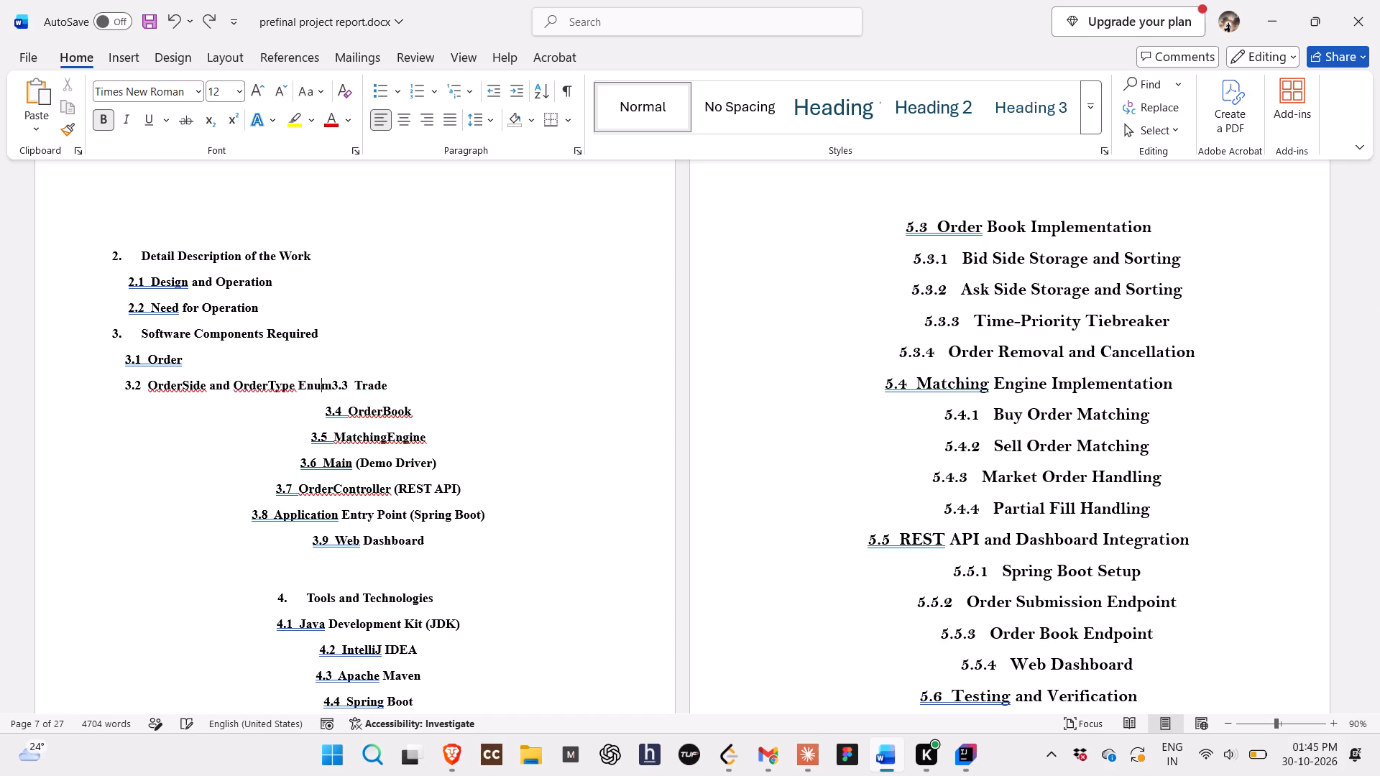
{"action": "key", "text": "ctrl+z"}
{"action": "key", "text": "ctrl+z"}
{"action": "key", "text": "ctrl+z"}
{"action": "key", "text": "BackSpace"}
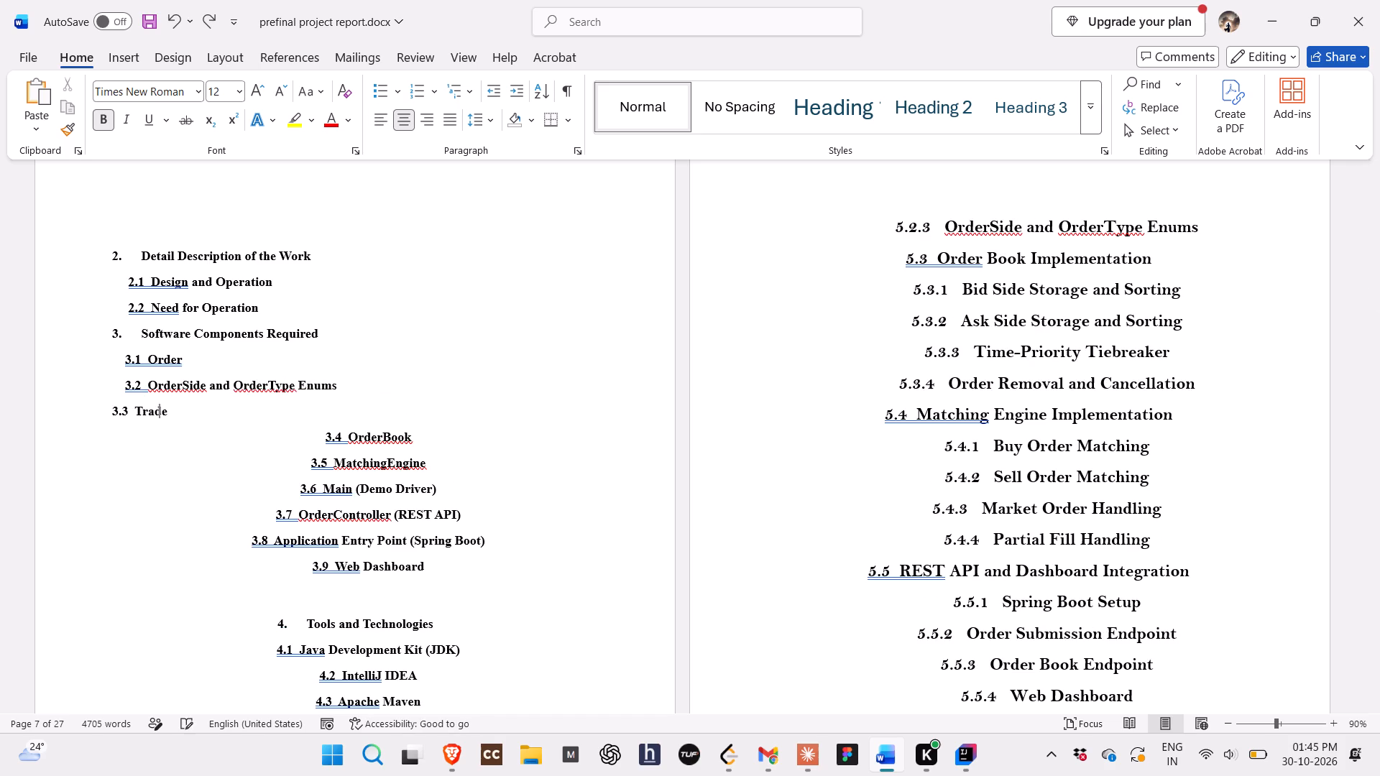
{"action": "key", "text": "space"}
{"action": "key", "text": "space"}
{"action": "key", "text": "space"}
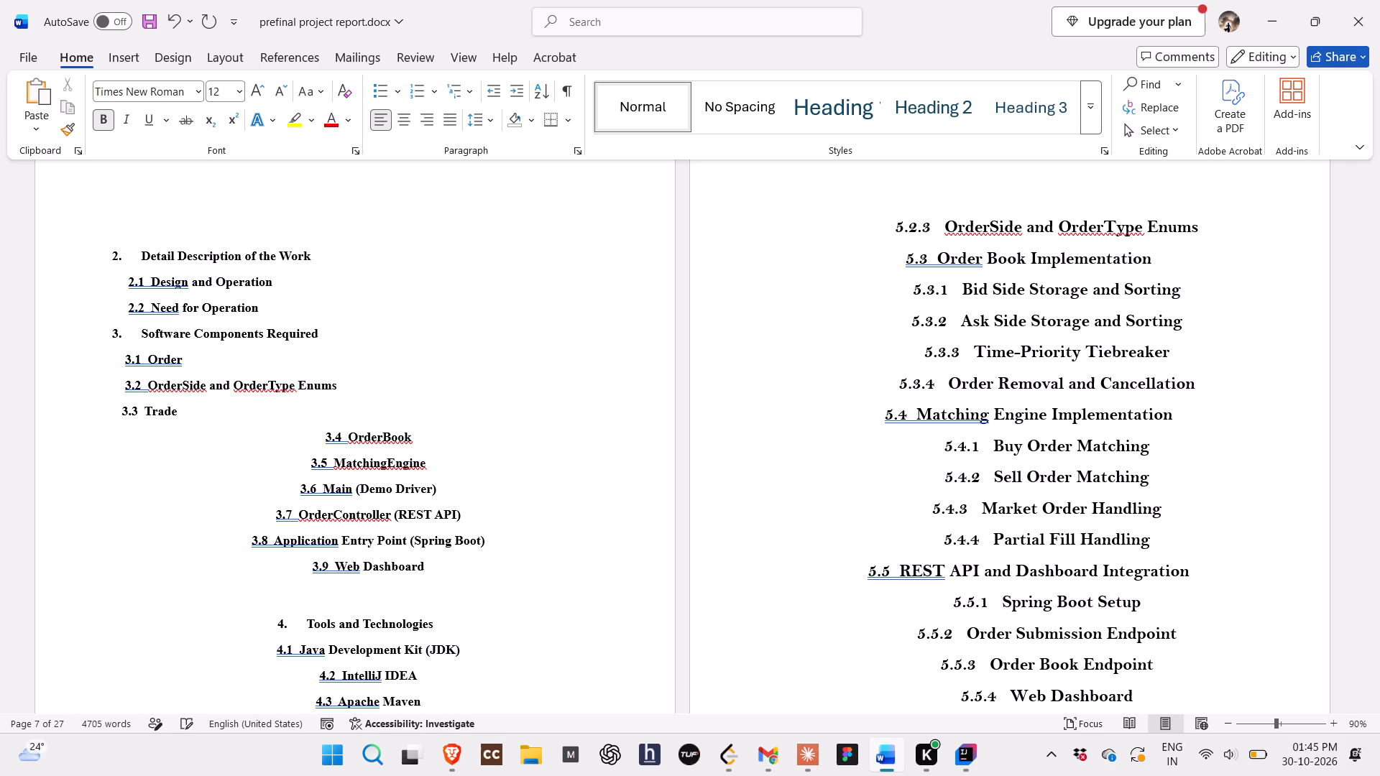
{"action": "key", "text": "space"}
Left-align the 3.4 OrderBook entry on its own line with leading spaces matching the indent of 3.3.
{"action": "left_click", "coordinate": [323, 437]}
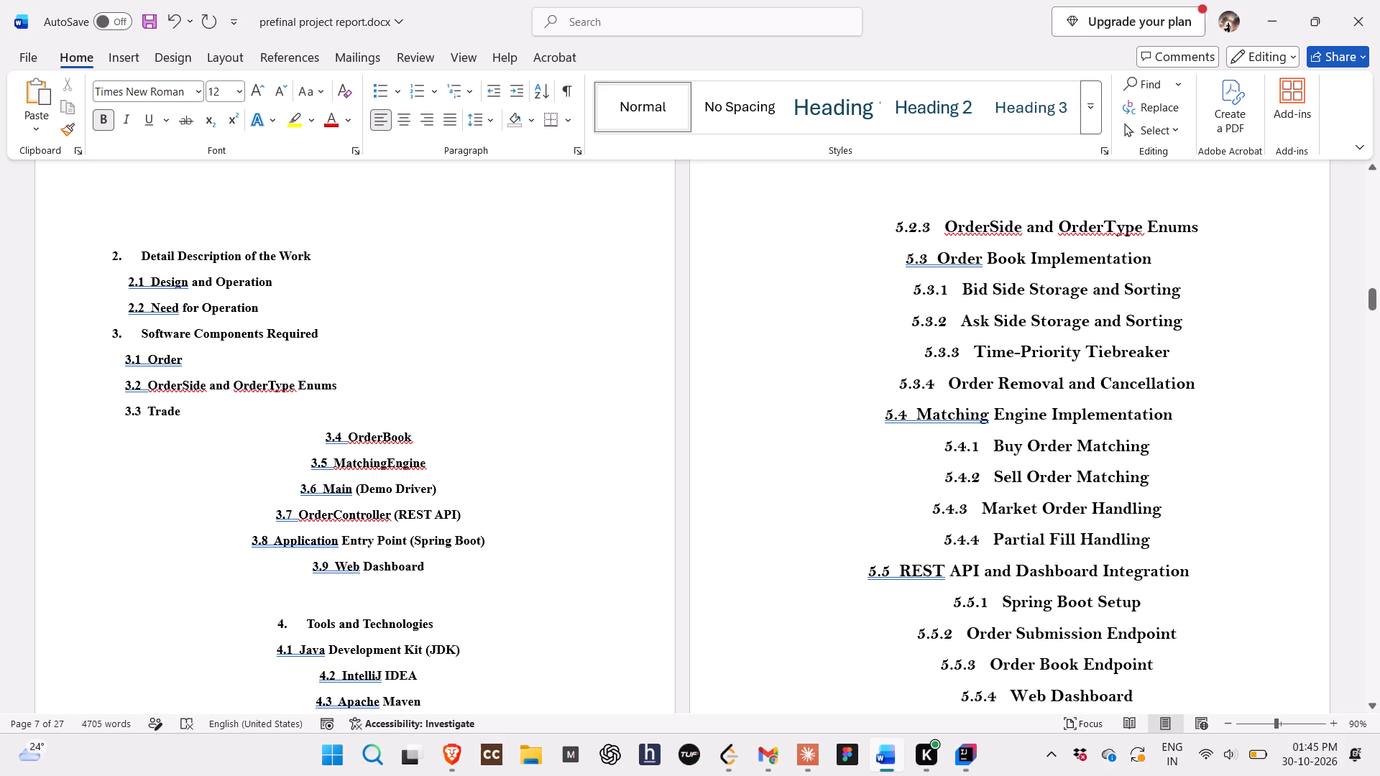
{"action": "key", "text": "BackSpace"}
{"action": "key", "text": "BackSpace"}
{"action": "key", "text": "BackSpace"}
{"action": "key", "text": "BackSpace"}
{"action": "key", "text": "BackSpace"}
{"action": "key", "text": "BackSpace"}
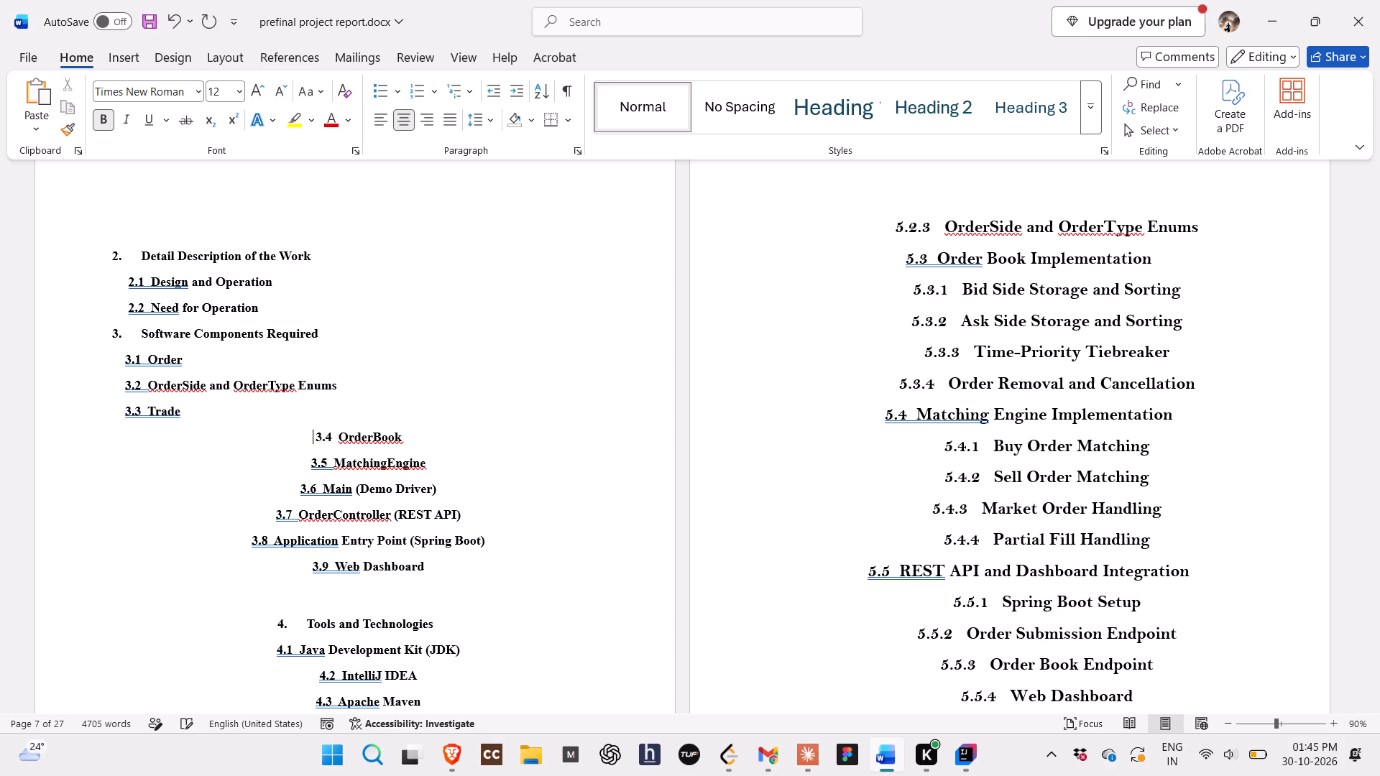
{"action": "key", "text": "BackSpace"}
{"action": "key", "text": "BackSpace"}
{"action": "key", "text": "space"}
{"action": "key", "text": "space"}
{"action": "key", "text": "space"}
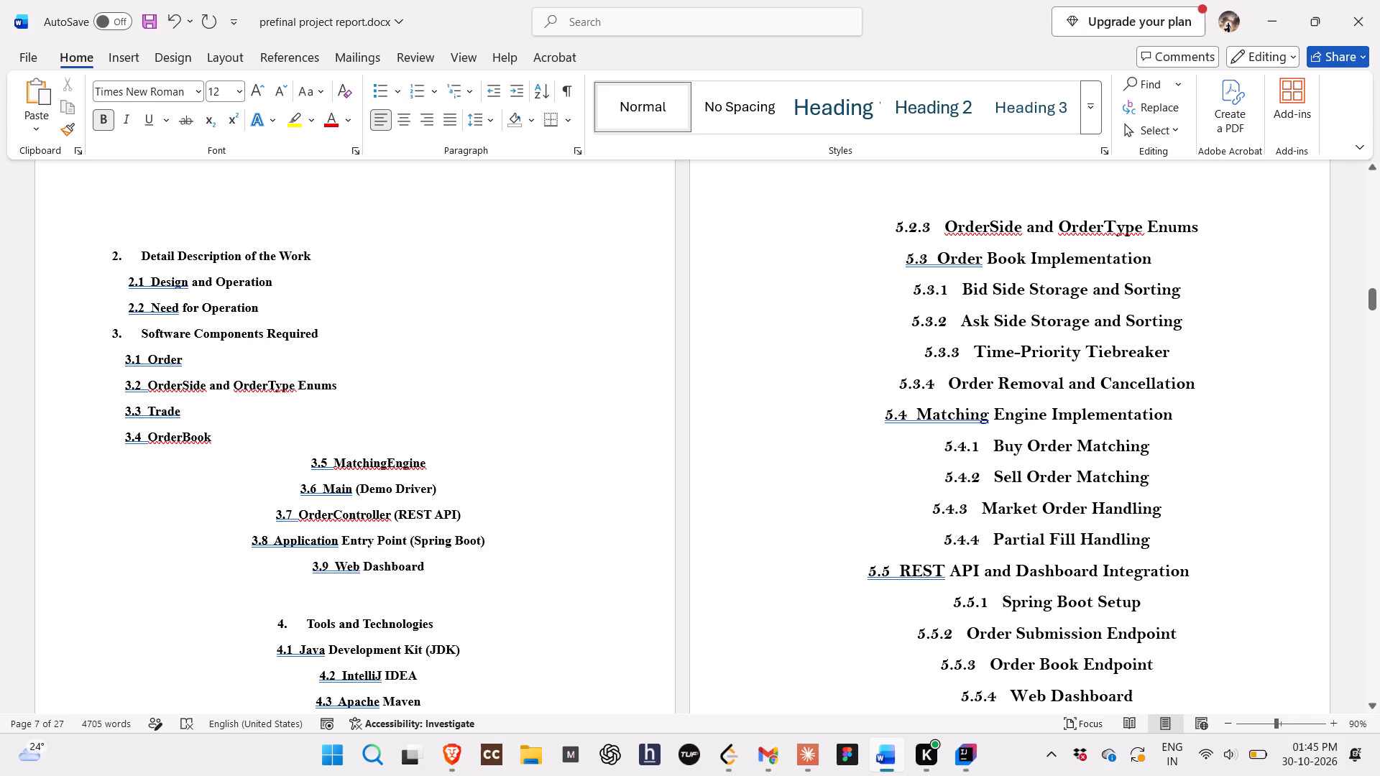
Left-align the 3.5 MatchingEngine entry on its own line with leading spaces matching the indent of 3.4.
{"action": "left_click", "coordinate": [305, 462]}
{"action": "key", "text": "BackSpace"}
{"action": "key", "text": "BackSpace"}
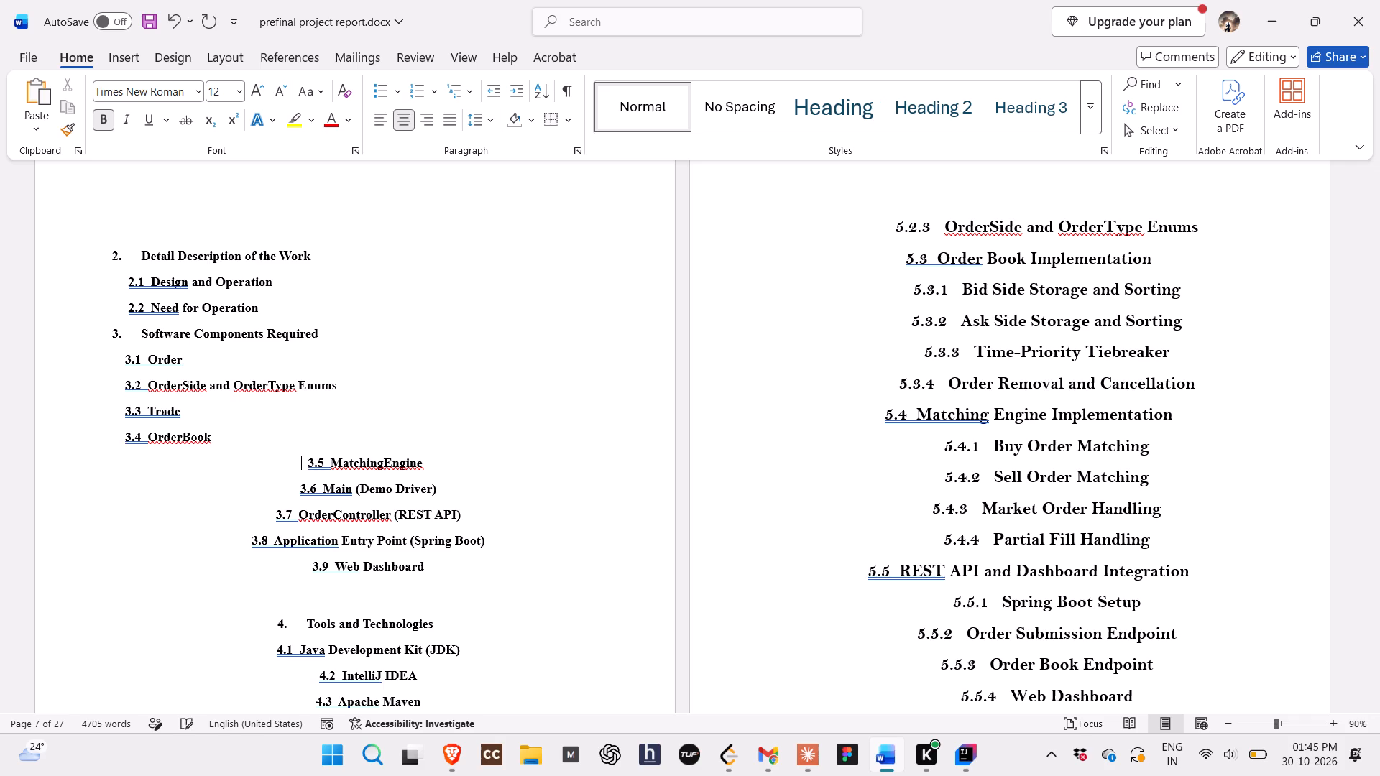
{"action": "key", "text": "BackSpace"}
{"action": "key", "text": "BackSpace"}
{"action": "key", "text": "BackSpace"}
{"action": "key", "text": "BackSpace"}
{"action": "key", "text": "BackSpace"}
{"action": "key", "text": "BackSpace"}
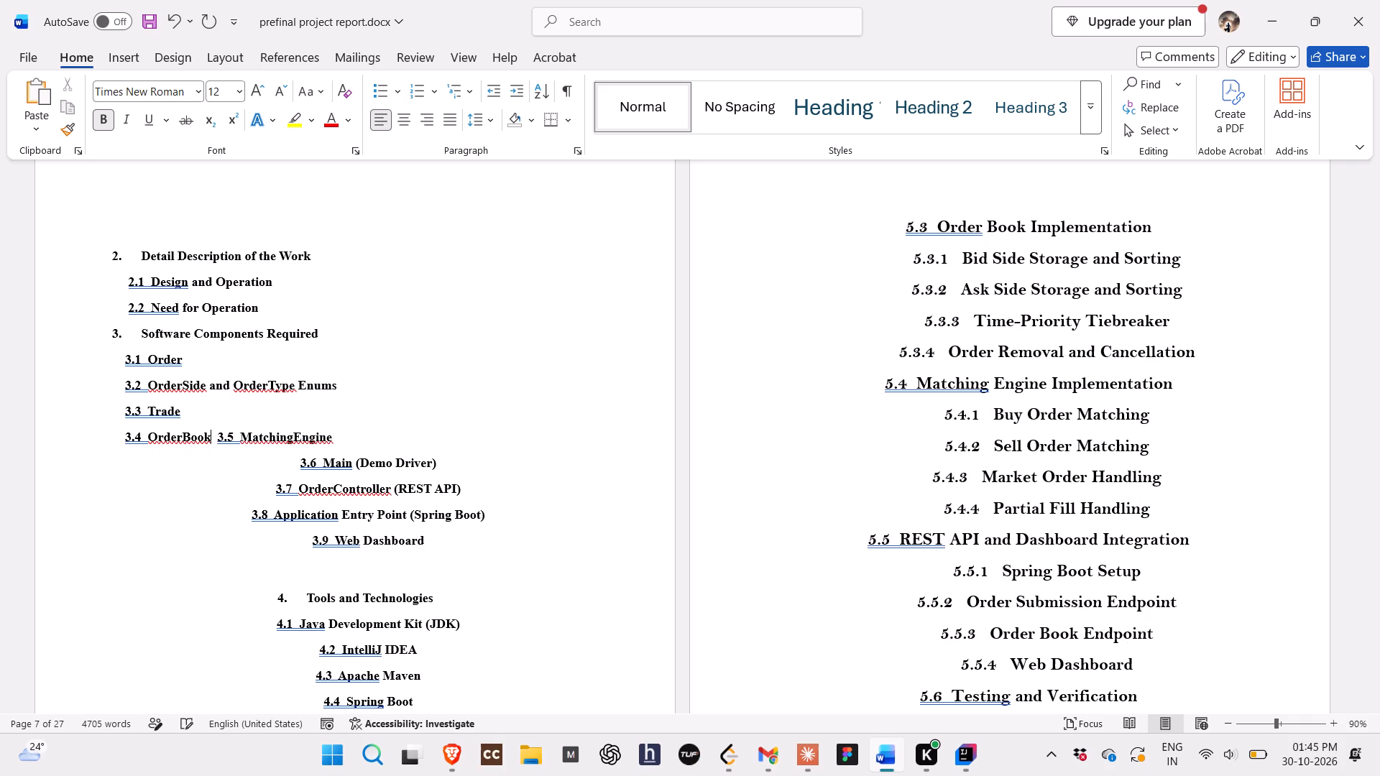
{"action": "key", "text": "Return"}
{"action": "key", "text": "space"}
{"action": "key", "text": "space"}
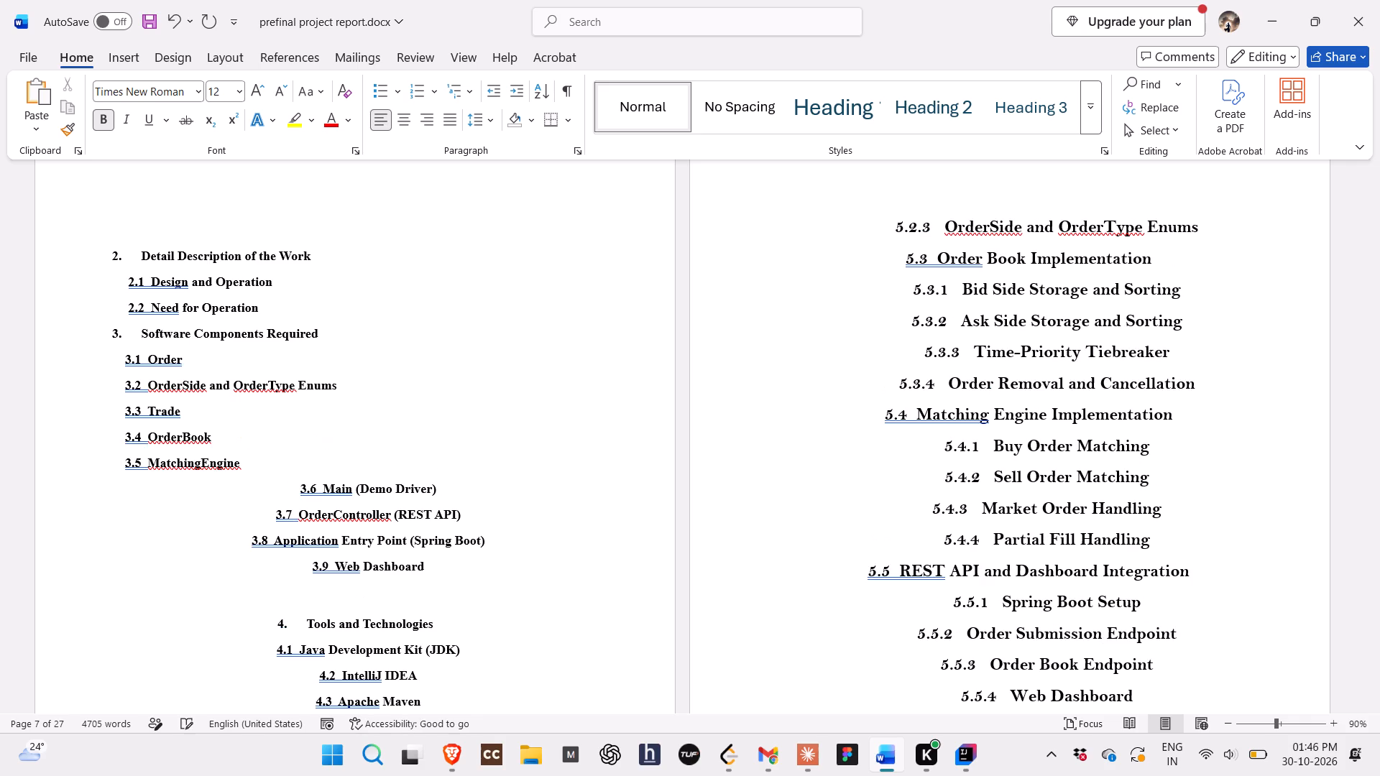
Left-align the 3.6 Main (Demo Driver) entry on its own line with four leading spaces, matching 3.5.
{"action": "left_click", "coordinate": [303, 486]}
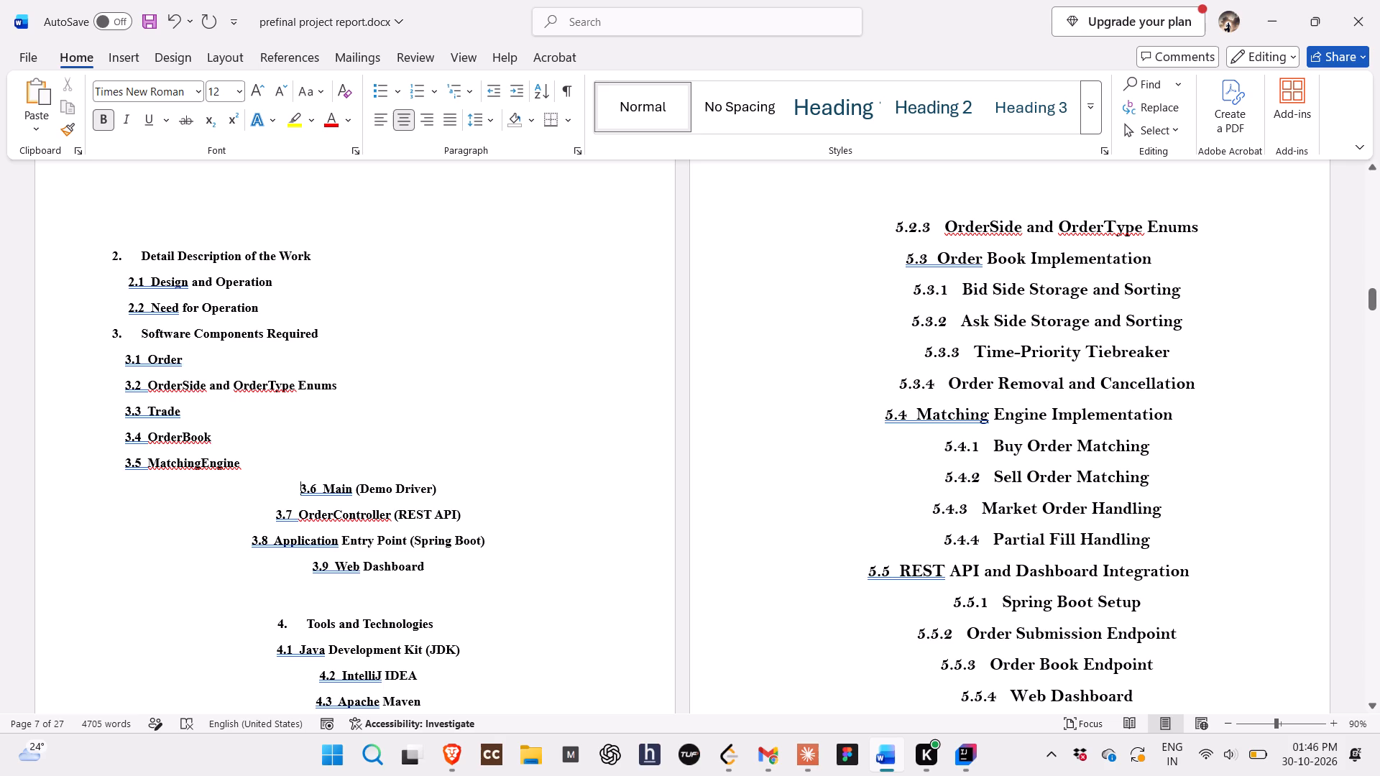
{"action": "key", "text": "BackSpace"}
{"action": "key", "text": "BackSpace"}
{"action": "key", "text": "BackSpace"}
{"action": "key", "text": "BackSpace"}
{"action": "key", "text": "BackSpace"}
{"action": "key", "text": "BackSpace"}
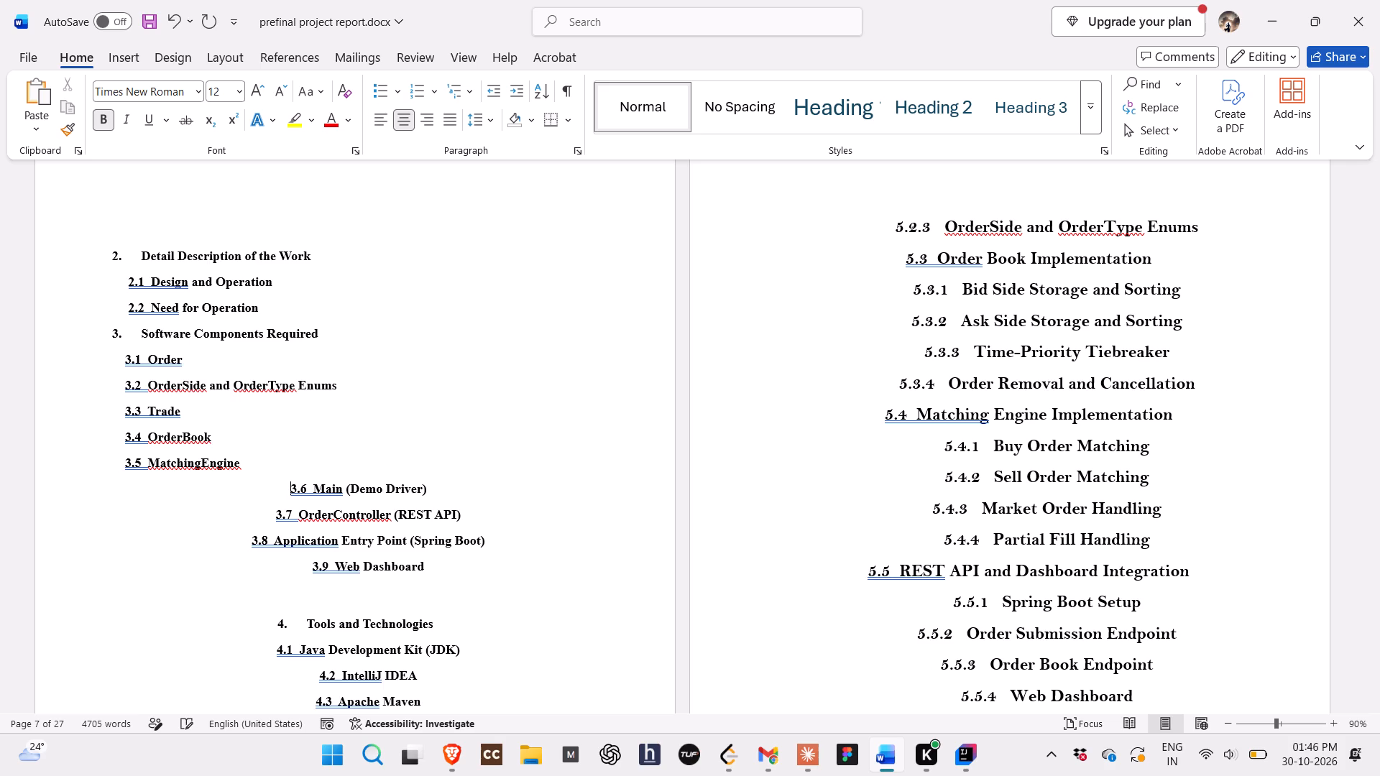
{"action": "key", "text": "BackSpace"}
{"action": "key", "text": "BackSpace"}
{"action": "key", "text": "BackSpace"}
{"action": "key", "text": "BackSpace"}
{"action": "key", "text": "Return"}
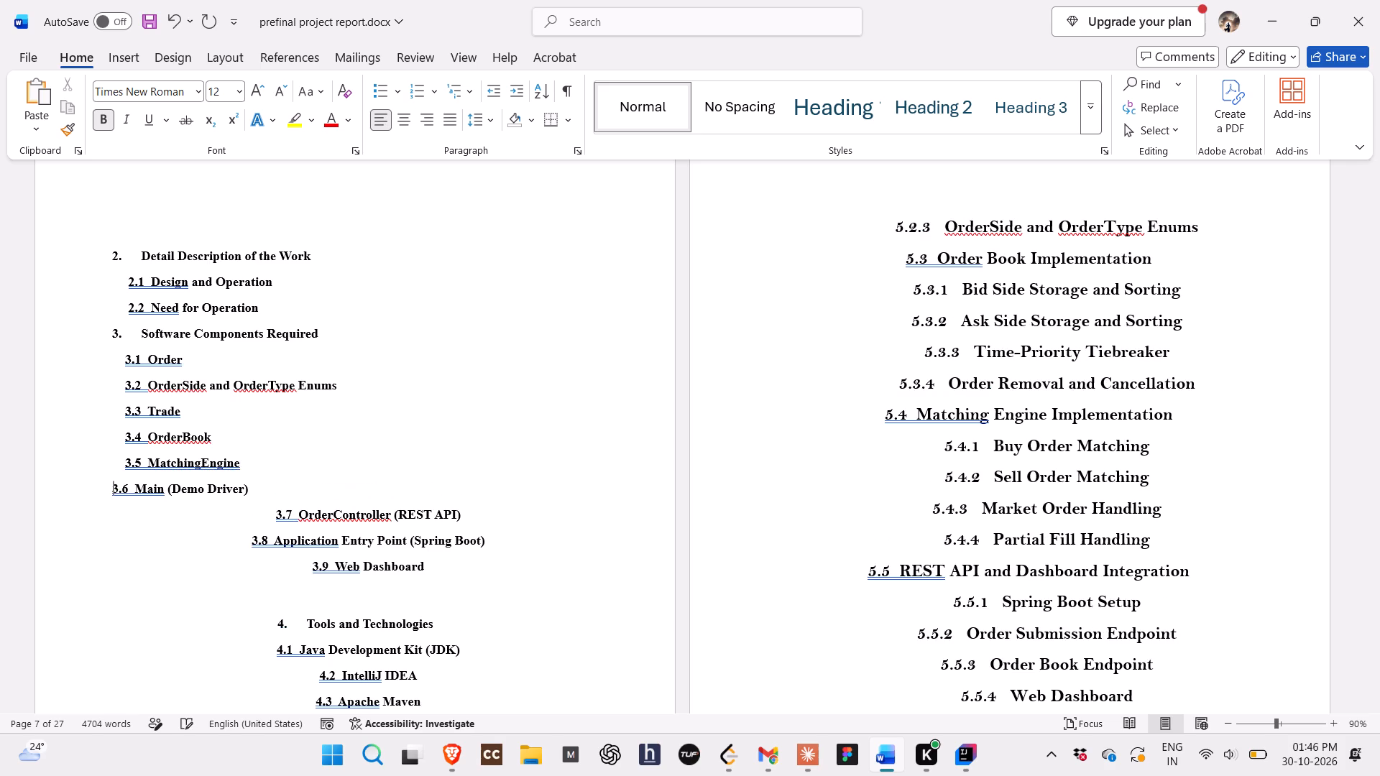
{"action": "key", "text": "ctrl+z"}
{"action": "key", "text": "ctrl+z"}
{"action": "key", "text": "space"}
{"action": "key", "text": "space"}
{"action": "key", "text": "space"}
{"action": "key", "text": "space"}
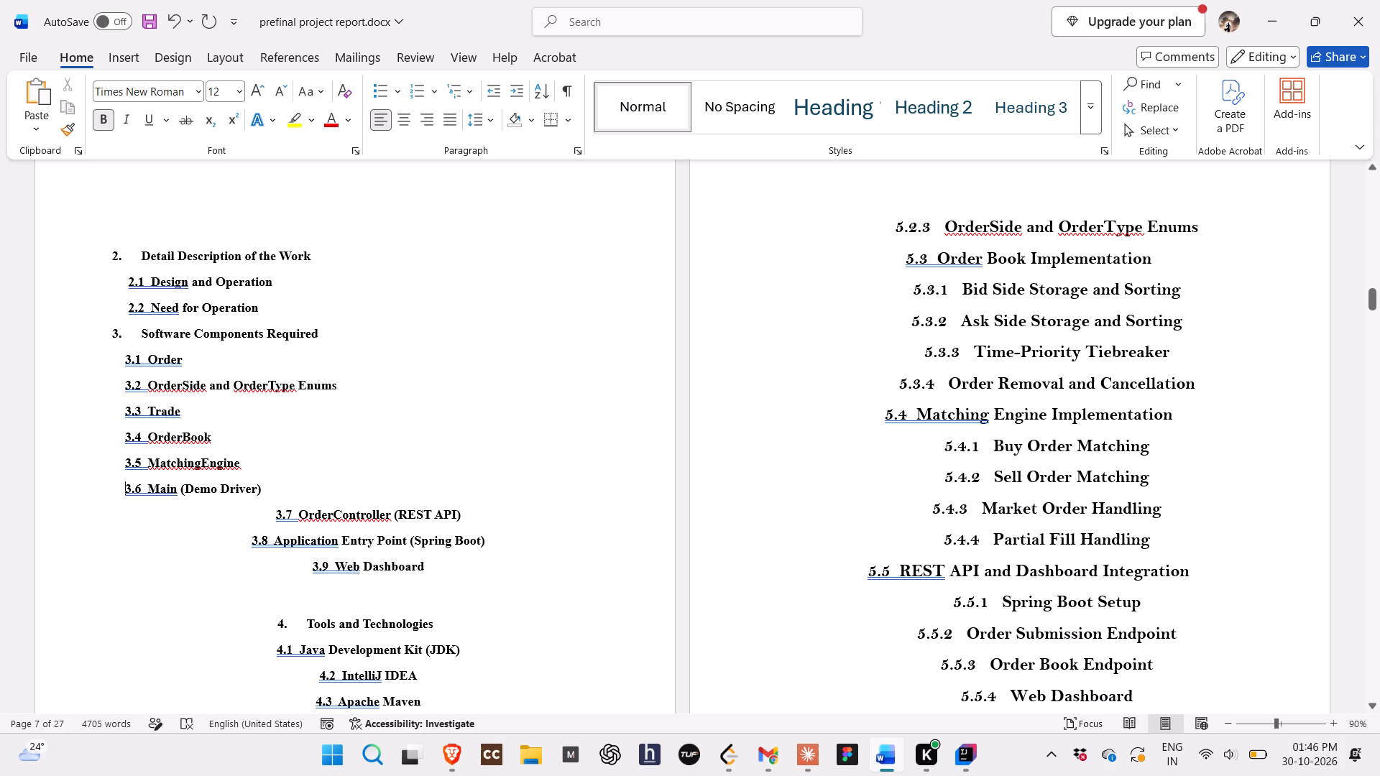
Left-align the 3.7 OrderController (REST API) entry on its own line with four leading spaces, matching 3.6.
{"action": "left_click", "coordinate": [275, 512]}
{"action": "key", "text": "BackSpace"}
{"action": "key", "text": "BackSpace"}
{"action": "key", "text": "BackSpace"}
{"action": "key", "text": "BackSpace"}
{"action": "key", "text": "BackSpace"}
{"action": "key", "text": "BackSpace"}
{"action": "key", "text": "BackSpace"}
{"action": "key", "text": "BackSpace"}
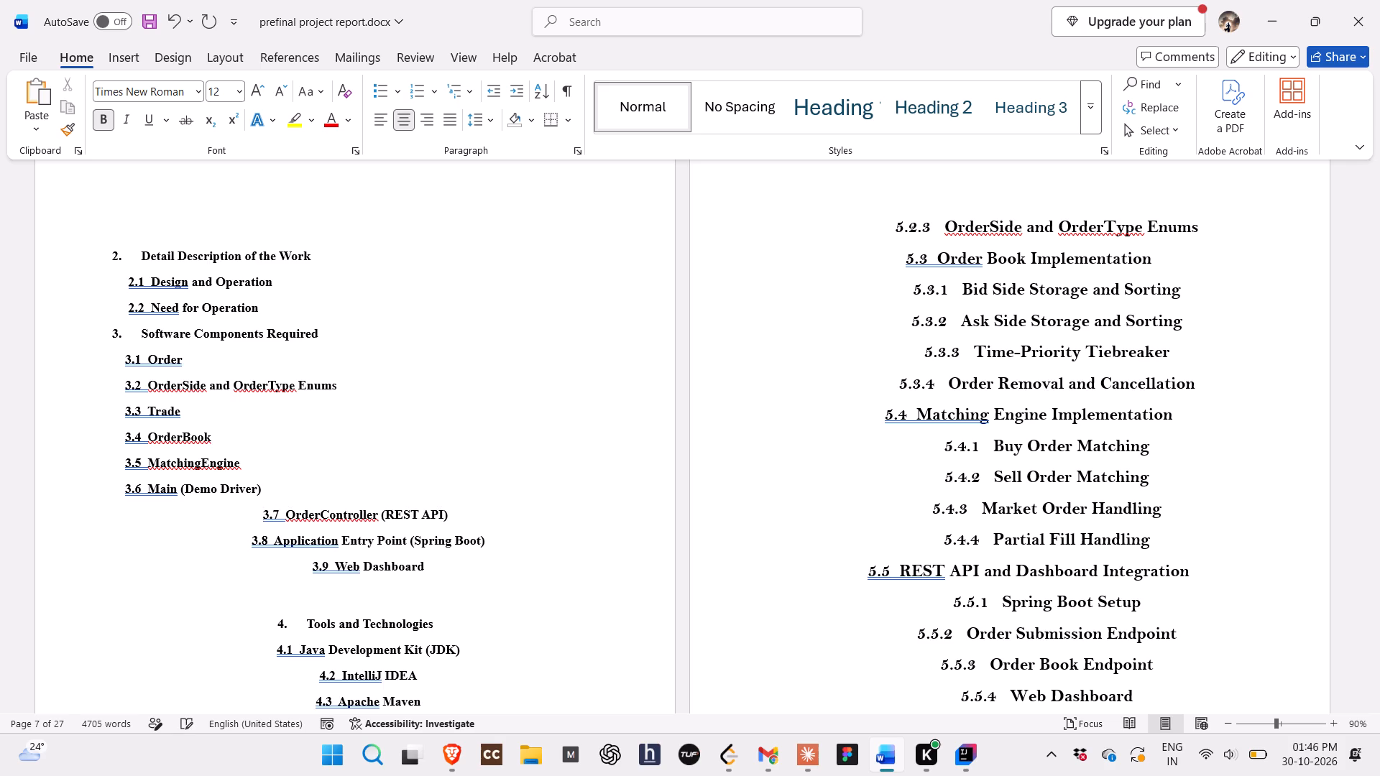
{"action": "key", "text": "BackSpace"}
{"action": "key", "text": "BackSpace"}
{"action": "key", "text": "BackSpace"}
{"action": "key", "text": "ctrl+z"}
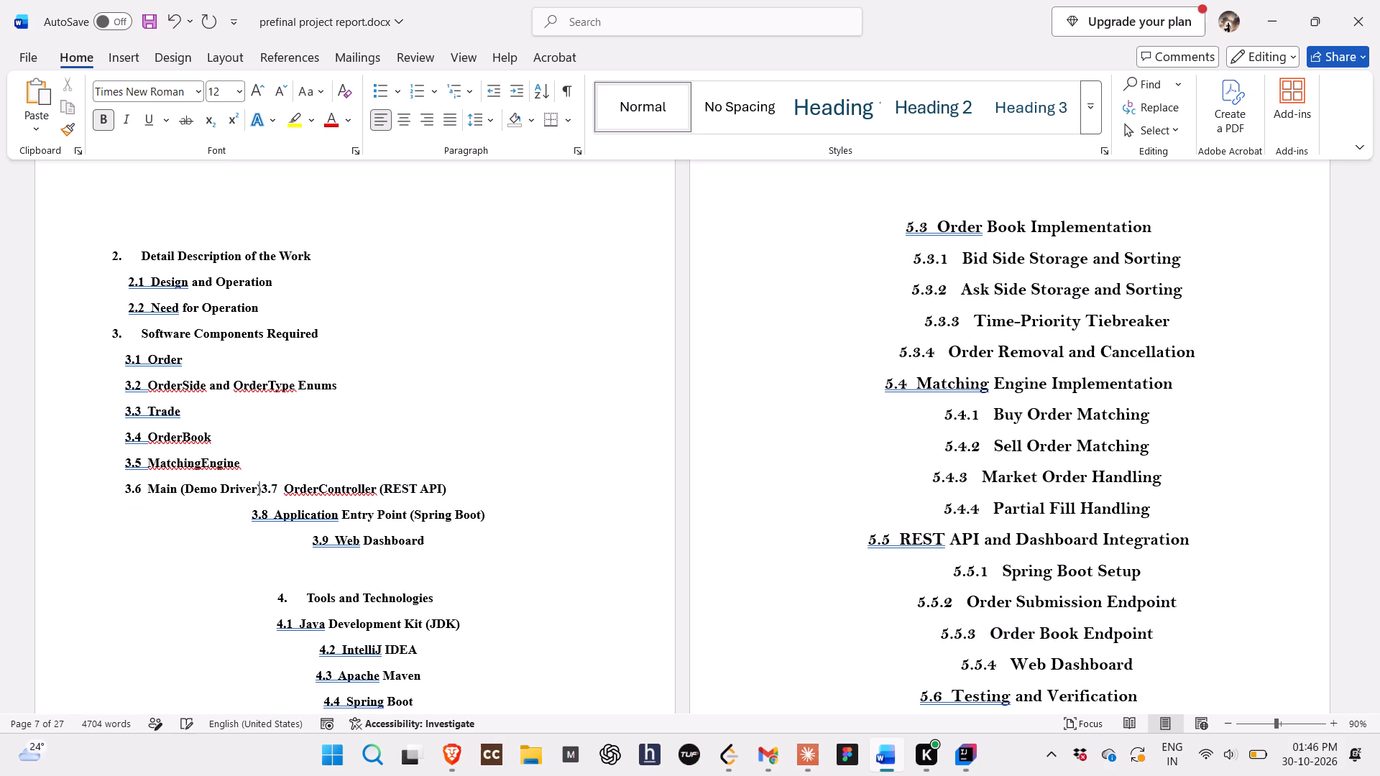
{"action": "key", "text": "ctrl+z"}
{"action": "key", "text": "space"}
{"action": "key", "text": "space"}
{"action": "key", "text": "space"}
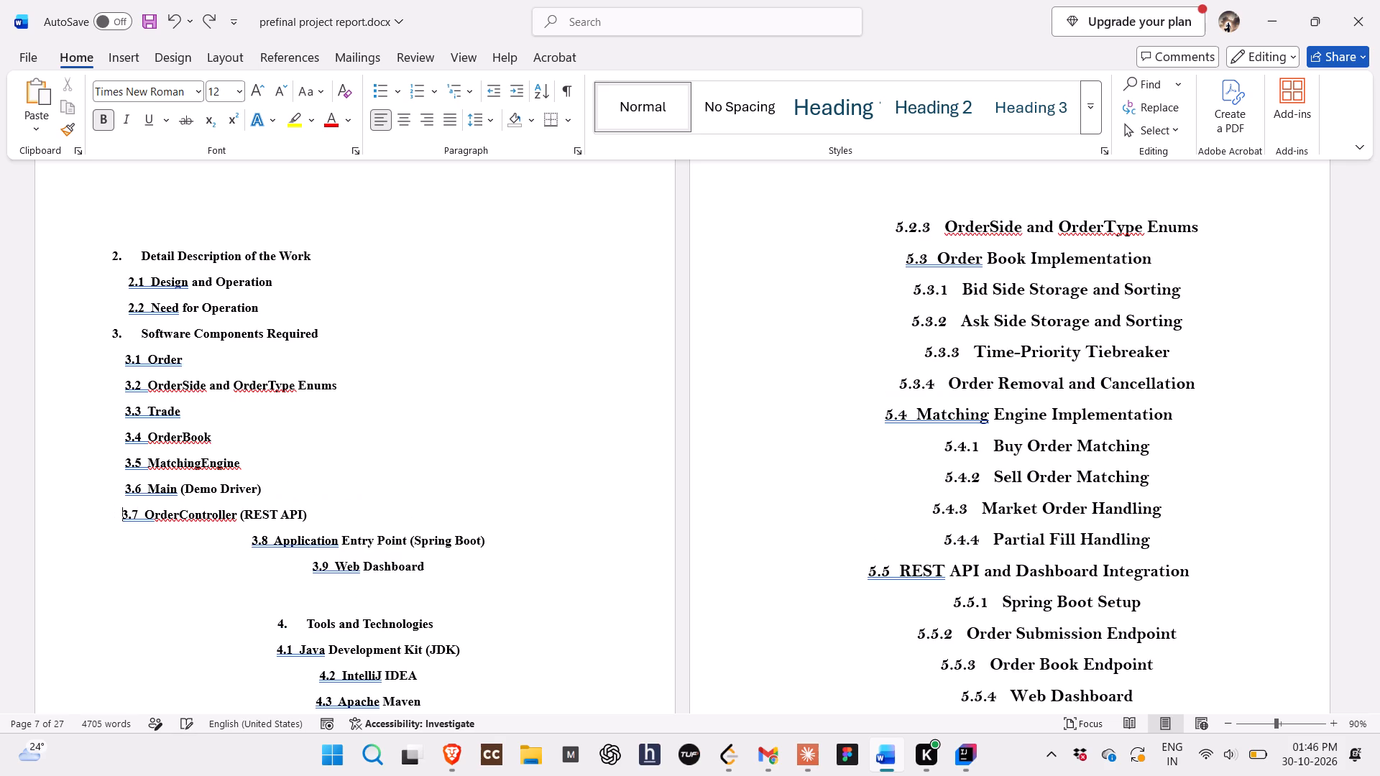
{"action": "key", "text": "space"}
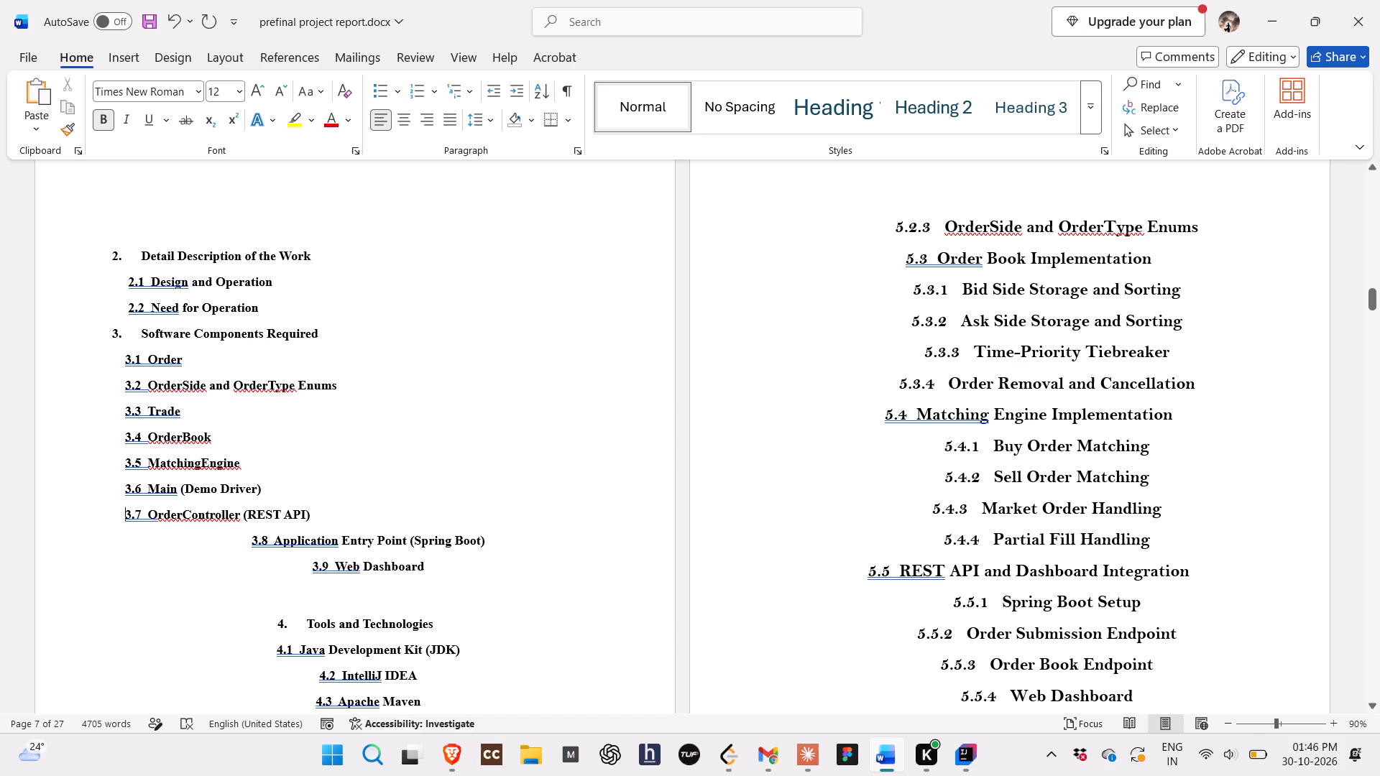
Left-align the 3.8 Application Entry Point (Spring Boot) entry on its own line with four leading spaces, matching 3.7.
{"action": "left_click", "coordinate": [250, 542]}
{"action": "key", "text": "BackSpace"}
{"action": "key", "text": "BackSpace"}
{"action": "key", "text": "BackSpace"}
{"action": "key", "text": "BackSpace"}
{"action": "key", "text": "BackSpace"}
{"action": "key", "text": "BackSpace"}
{"action": "key", "text": "BackSpace"}
{"action": "key", "text": "BackSpace"}
{"action": "key", "text": "BackSpace"}
{"action": "key", "text": "BackSpace"}
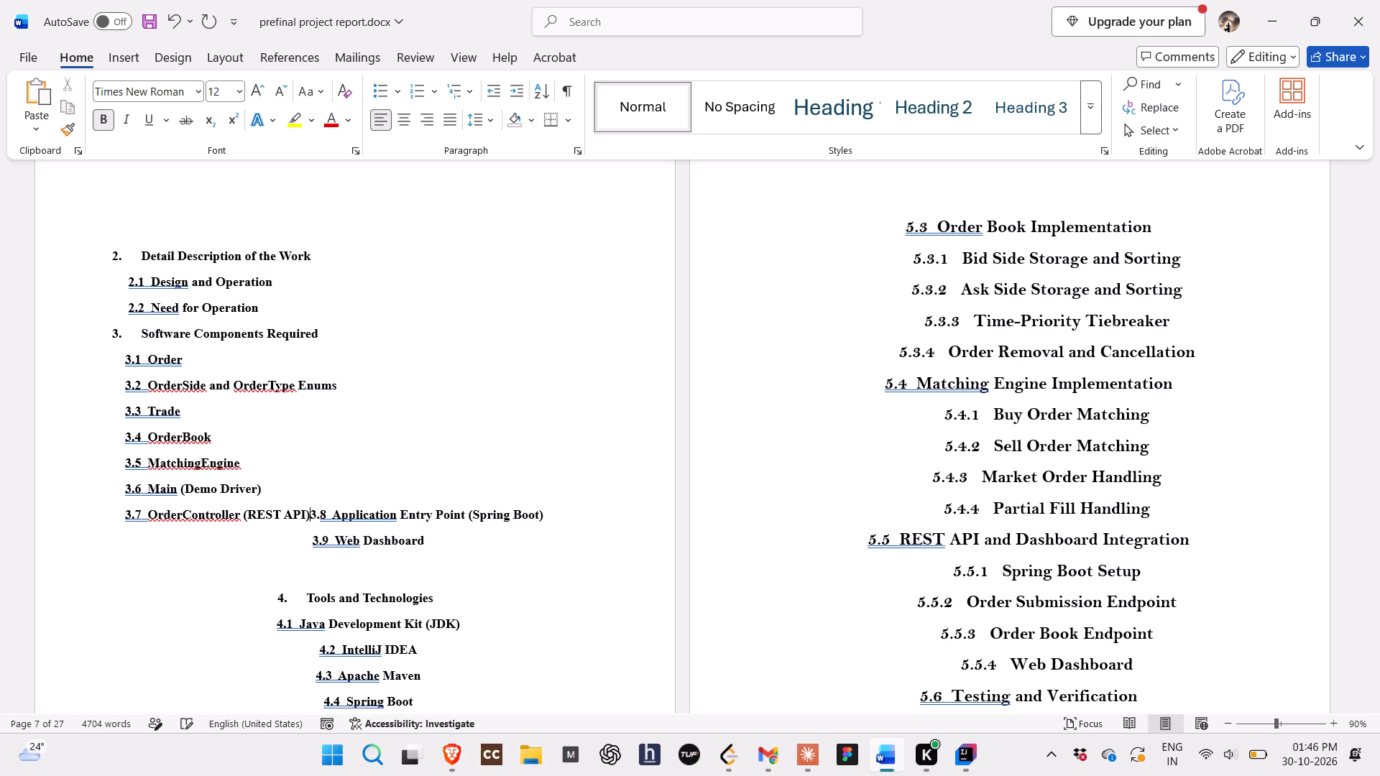
{"action": "key", "text": "ctrl+z"}
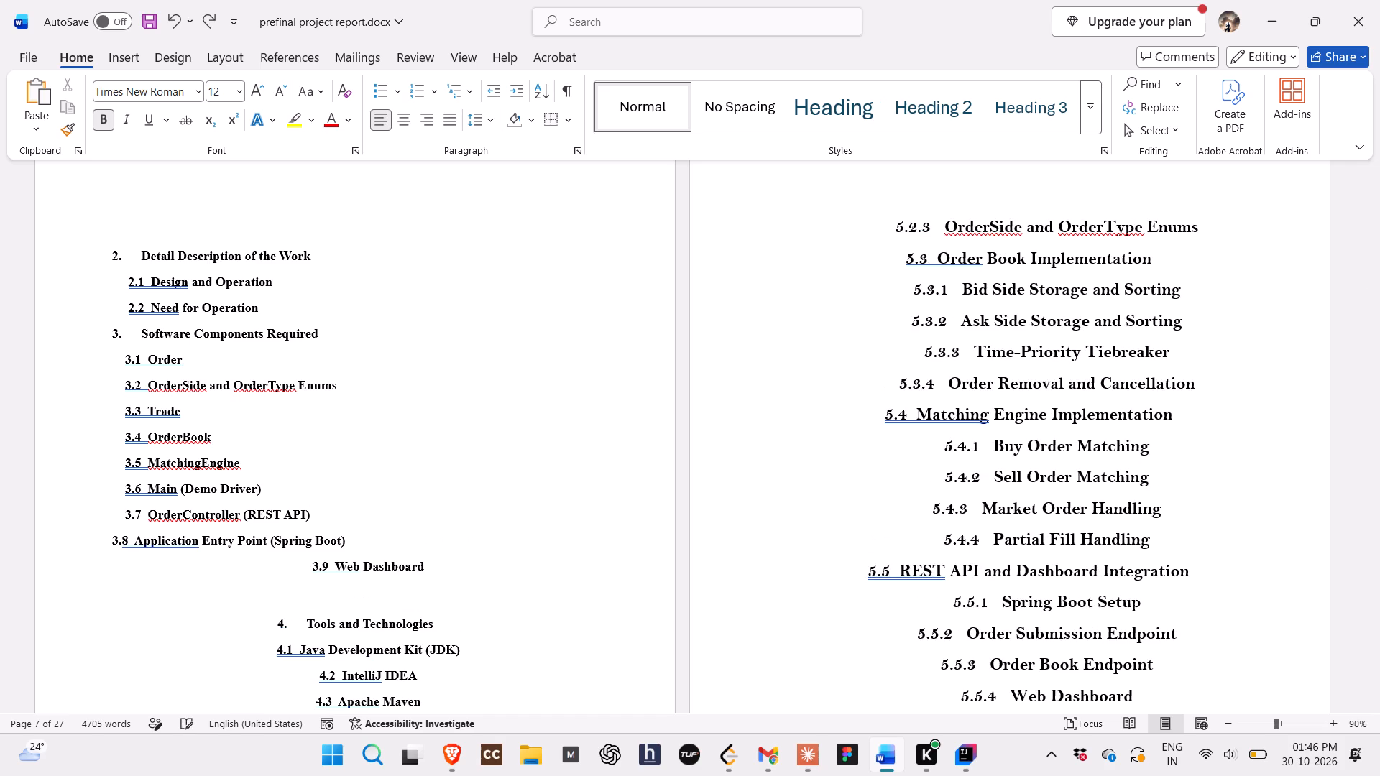
{"action": "key", "text": "space"}
{"action": "key", "text": "space"}
{"action": "key", "text": "space"}
{"action": "key", "text": "space"}
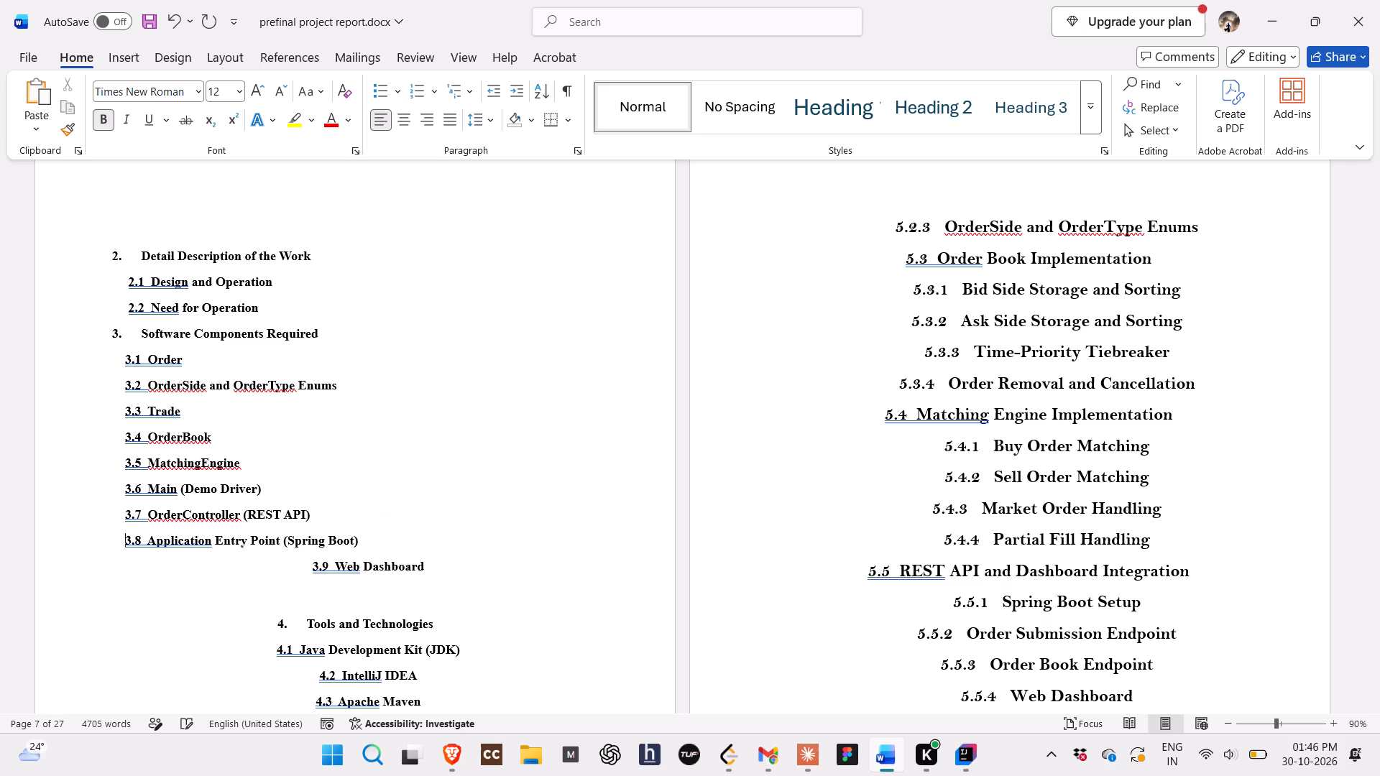
Left-align the 3.9 Web Dashboard entry on its own line with four leading spaces, matching 3.8.
{"action": "left_click", "coordinate": [312, 566]}
{"action": "key", "text": "BackSpace"}
{"action": "key", "text": "BackSpace"}
{"action": "key", "text": "BackSpace"}
{"action": "key", "text": "BackSpace"}
{"action": "key", "text": "BackSpace"}
{"action": "key", "text": "BackSpace"}
{"action": "key", "text": "BackSpace"}
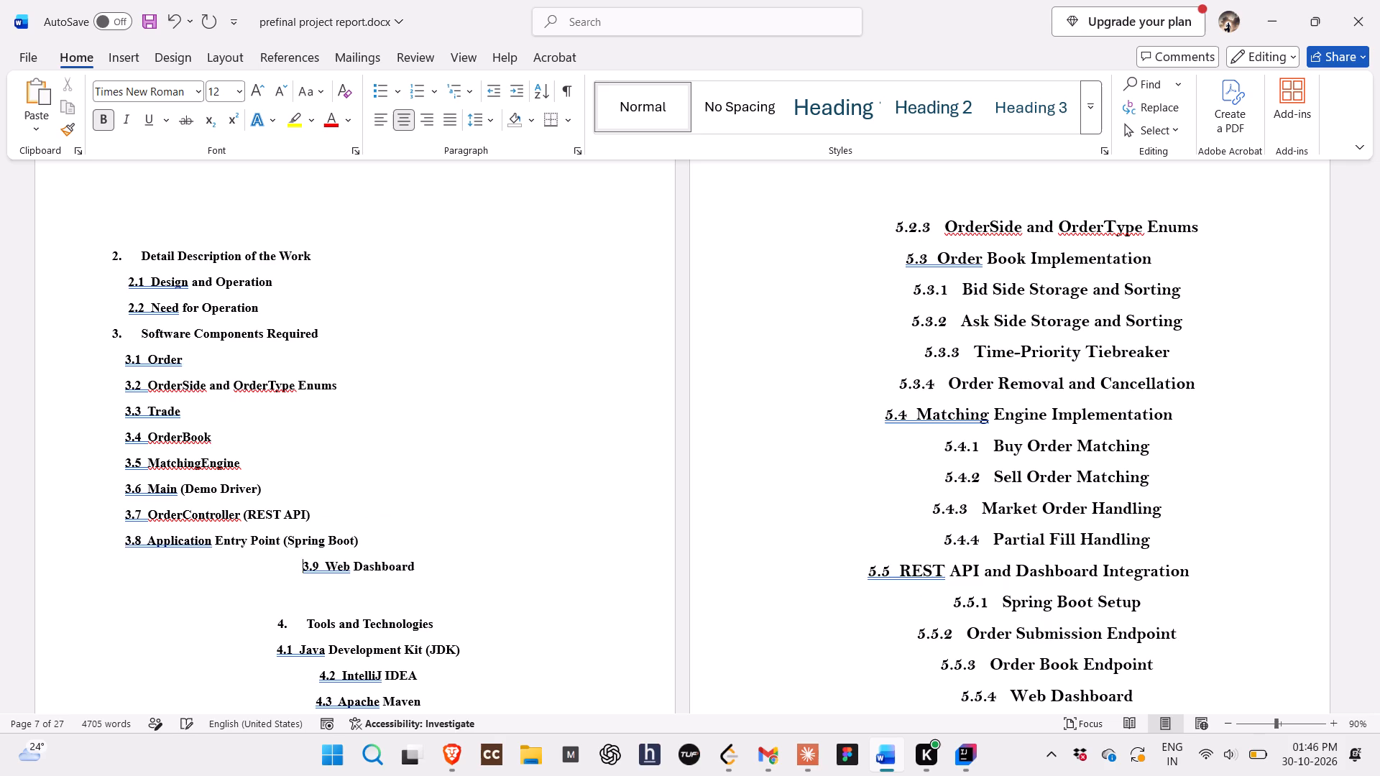
{"action": "key", "text": "BackSpace"}
{"action": "key", "text": "BackSpace"}
{"action": "key", "text": "BackSpace"}
{"action": "key", "text": "Return"}
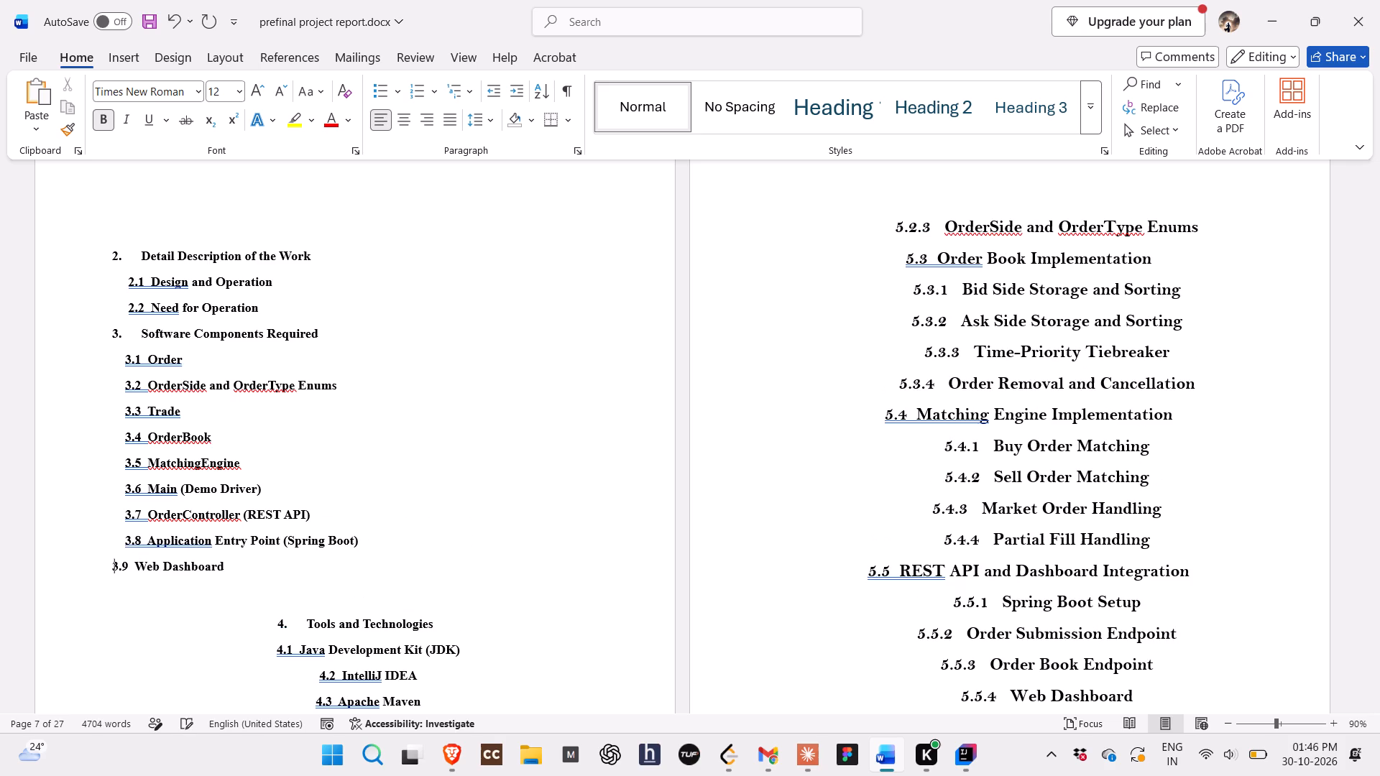
{"action": "key", "text": "space"}
{"action": "key", "text": "space"}
{"action": "key", "text": "space"}
{"action": "key", "text": "space"}
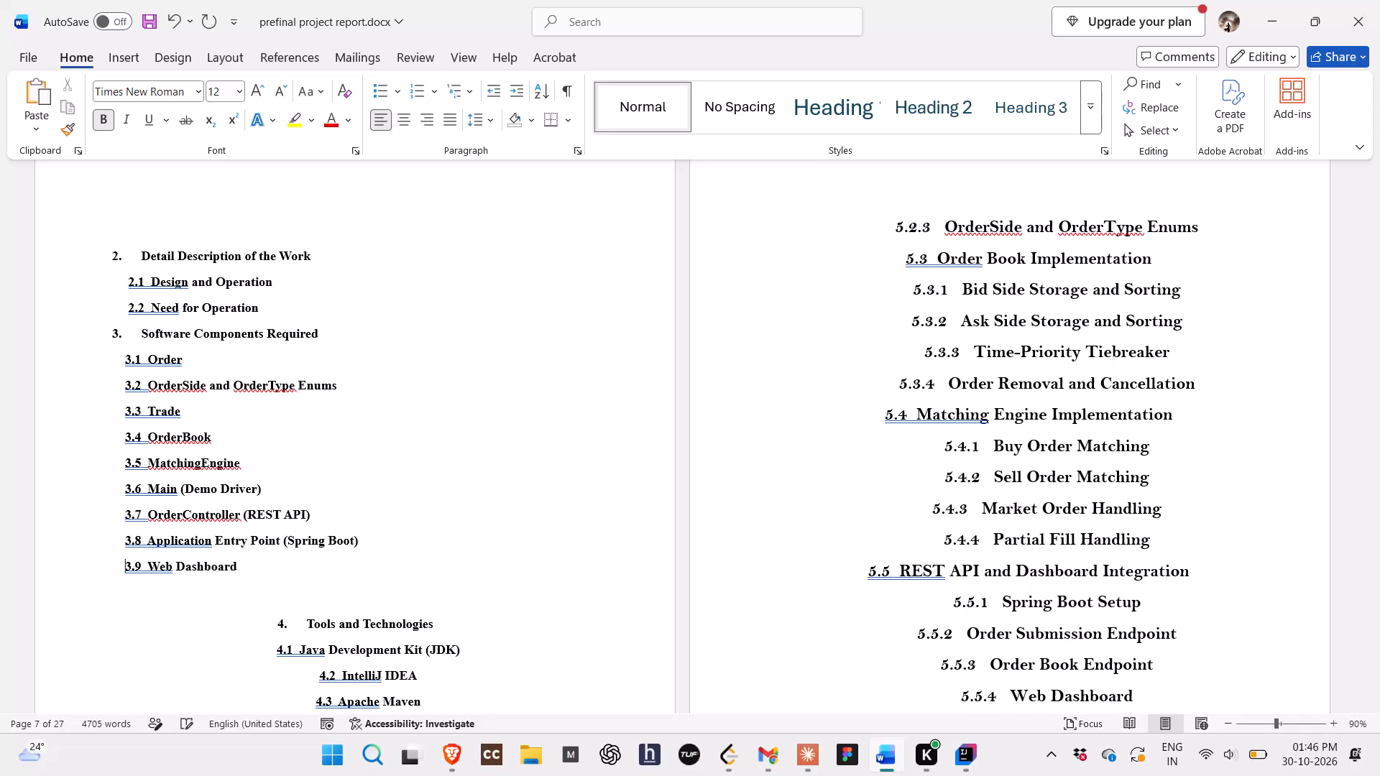
{"action": "left_click", "coordinate": [643, 510]}
Left-align the Chapter 4 heading, Tools and Technologies, in the contents list.
{"action": "left_click_drag", "start_coordinate": [1371, 308], "coordinate": [1374, 302]}
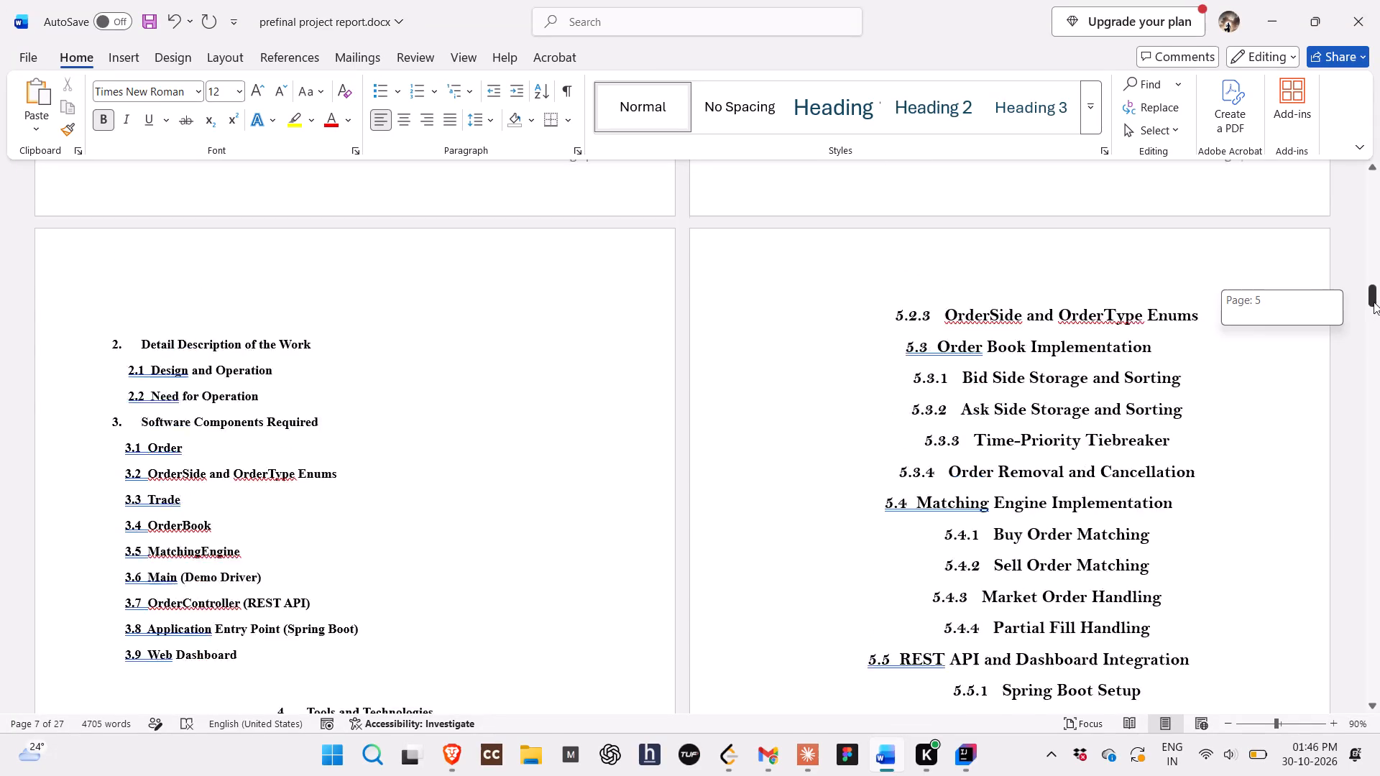
{"action": "left_click_drag", "start_coordinate": [1374, 302], "coordinate": [1378, 303]}
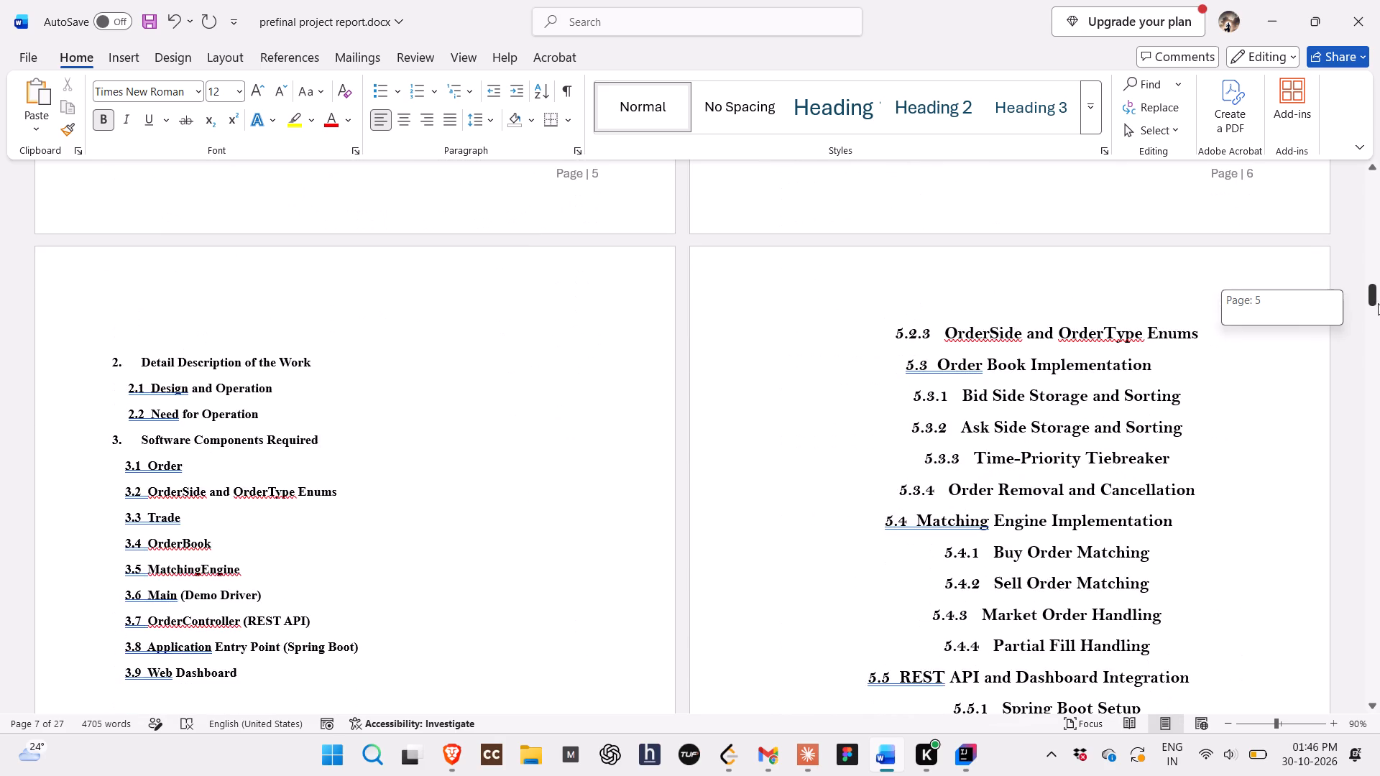
{"action": "left_click_drag", "start_coordinate": [1378, 303], "coordinate": [1377, 320]}
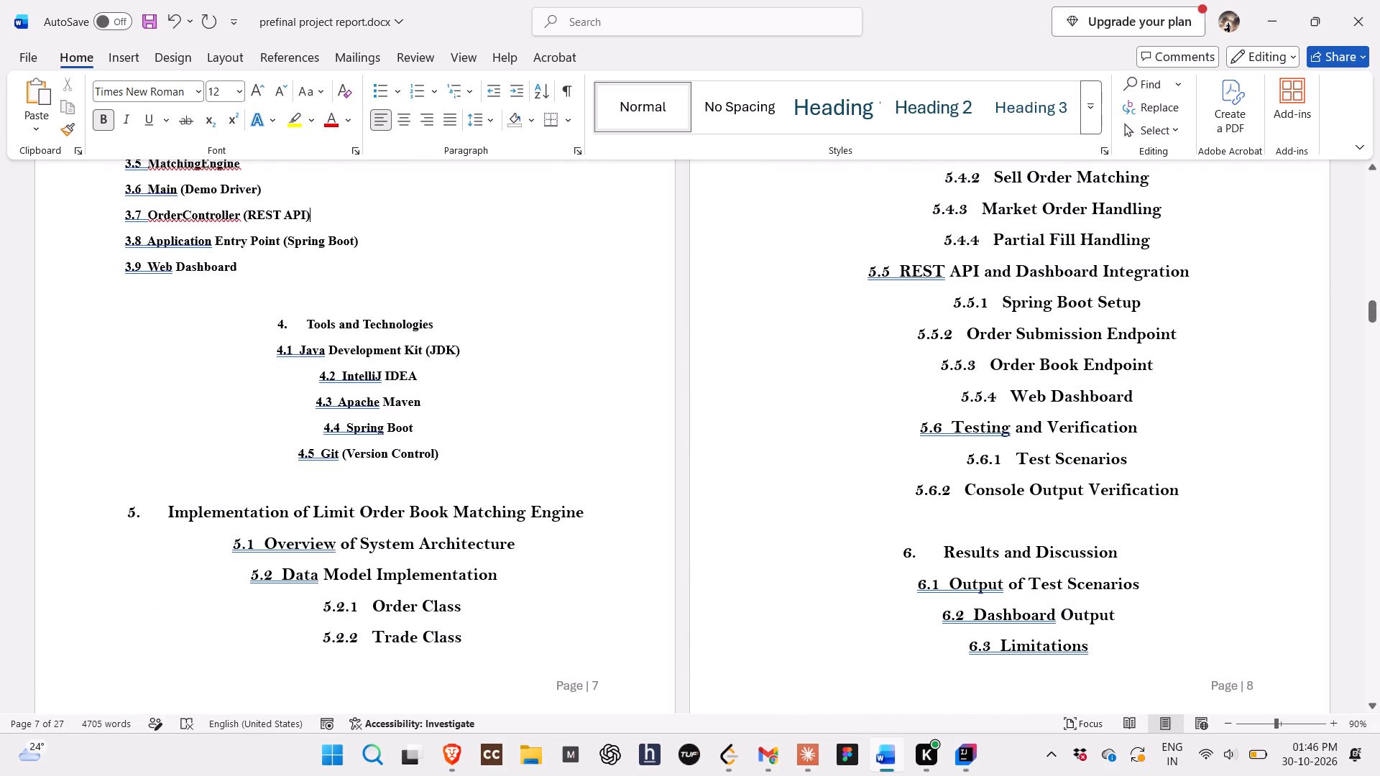
{"action": "left_click", "coordinate": [275, 323]}
{"action": "key", "text": "BackSpace"}
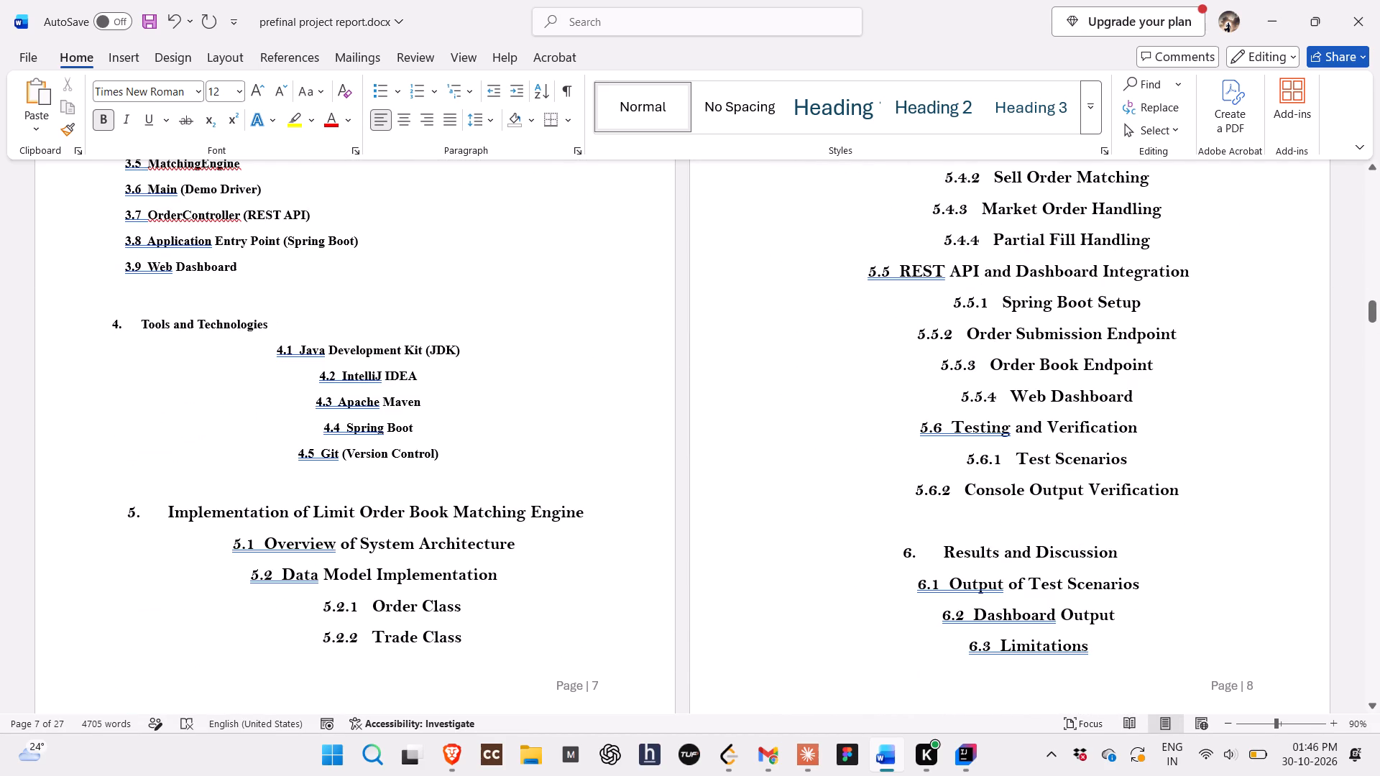
Left-align the 4.1 Java Development Kit (JDK) entry on its own line and remove its leading spaces.
{"action": "left_click", "coordinate": [277, 343]}
{"action": "key", "text": "BackSpace"}
{"action": "key", "text": "BackSpace"}
{"action": "key", "text": "BackSpace"}
{"action": "key", "text": "BackSpace"}
{"action": "key", "text": "BackSpace"}
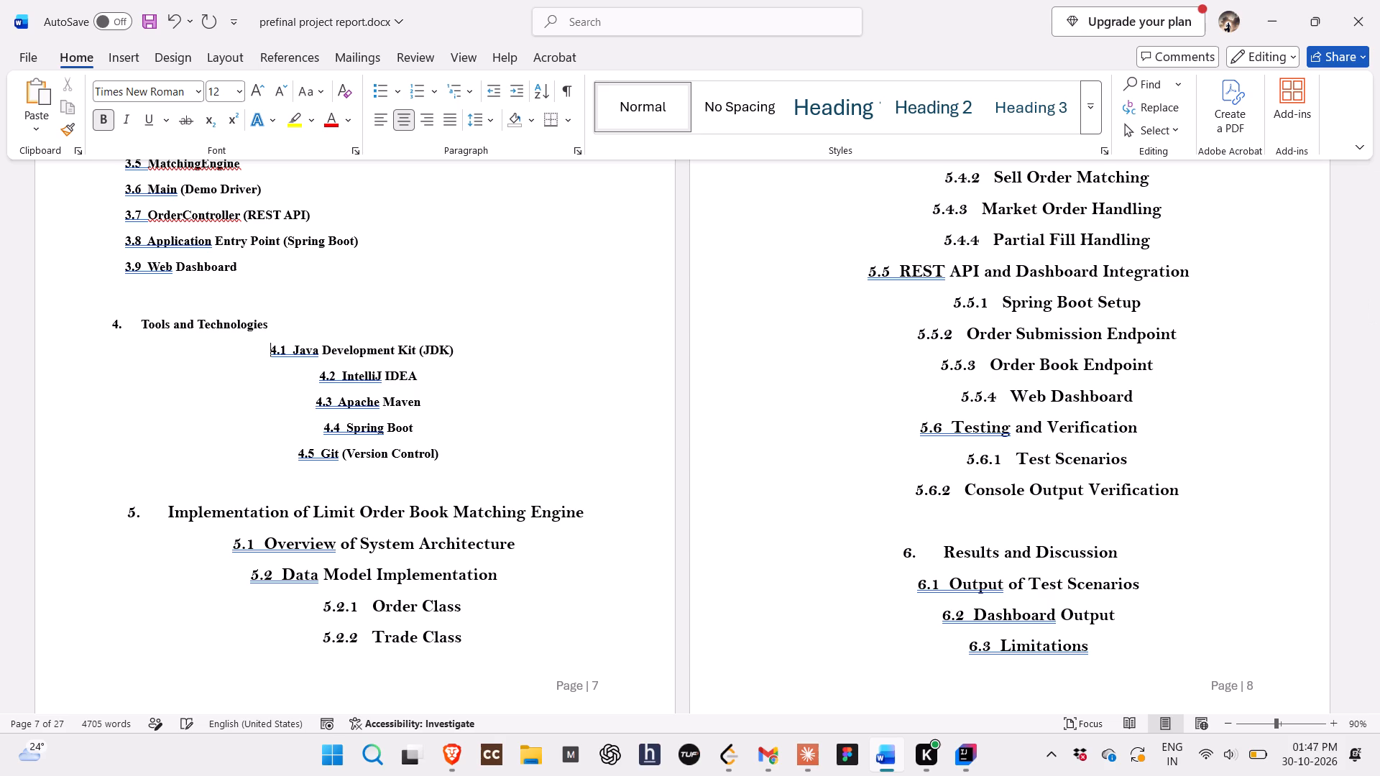
{"action": "key", "text": "BackSpace"}
{"action": "key", "text": "BackSpace"}
{"action": "key", "text": "BackSpace"}
{"action": "key", "text": "BackSpace"}
{"action": "key", "text": "BackSpace"}
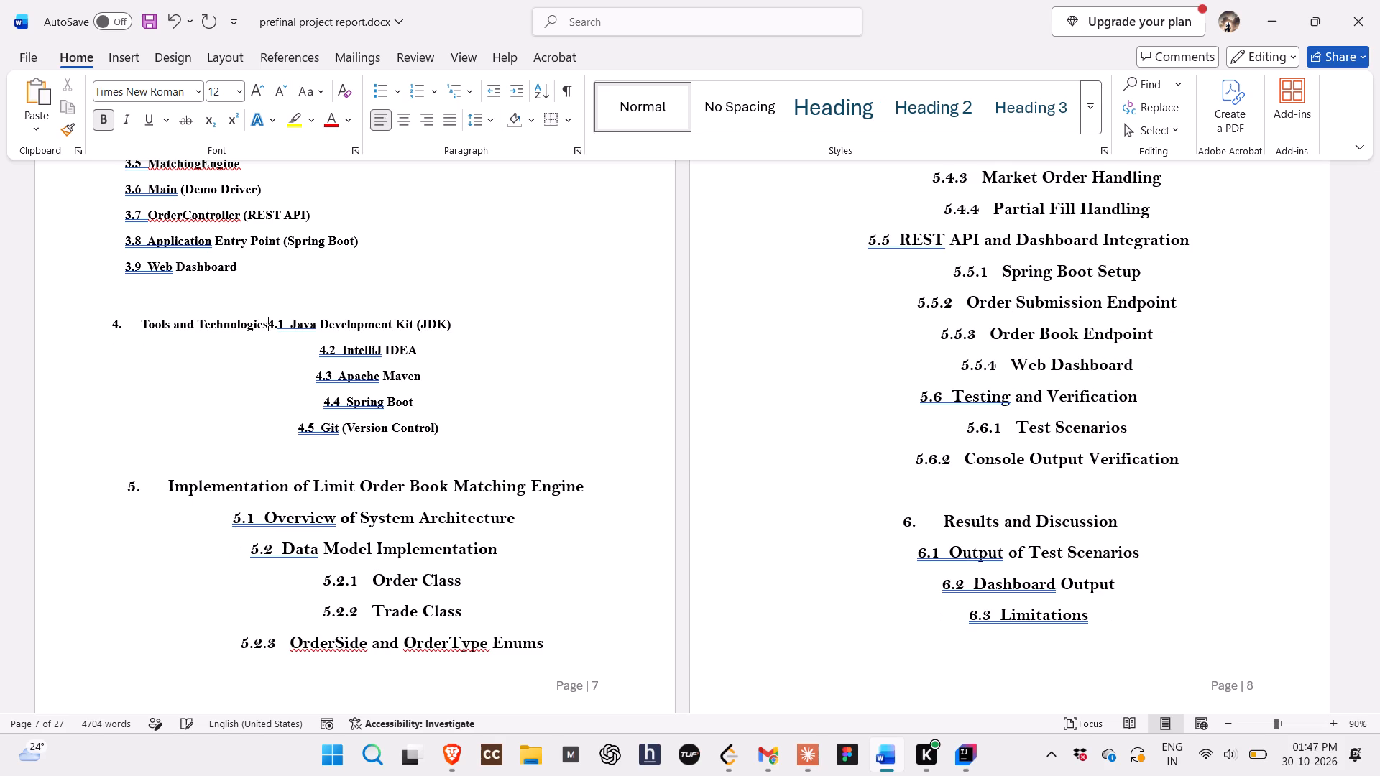
{"action": "key", "text": "ctrl+z"}
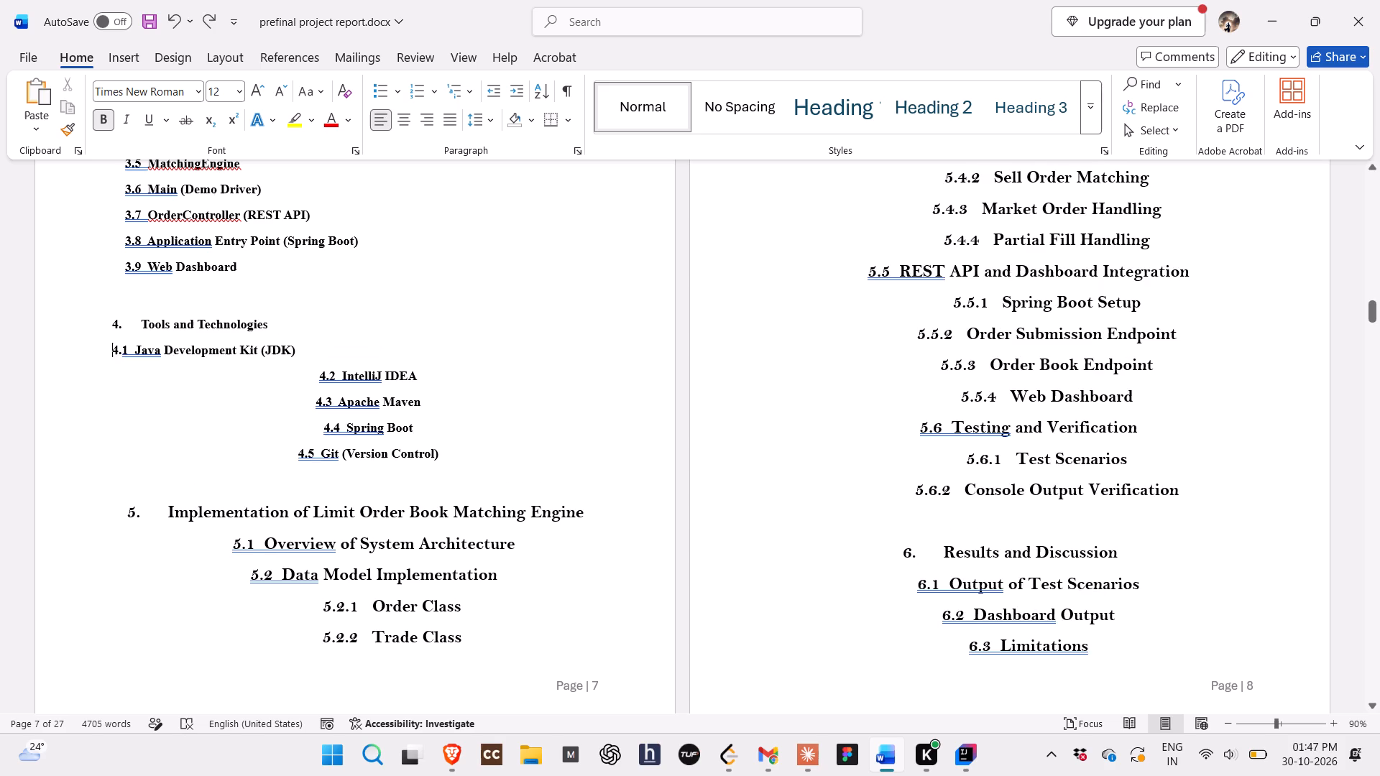
Left-align the 4.2 IntelliJ IDEA entry on its own line and remove its leading spaces.
{"action": "left_click", "coordinate": [312, 377]}
{"action": "key", "text": "BackSpace"}
{"action": "key", "text": "BackSpace"}
{"action": "key", "text": "BackSpace"}
{"action": "key", "text": "BackSpace"}
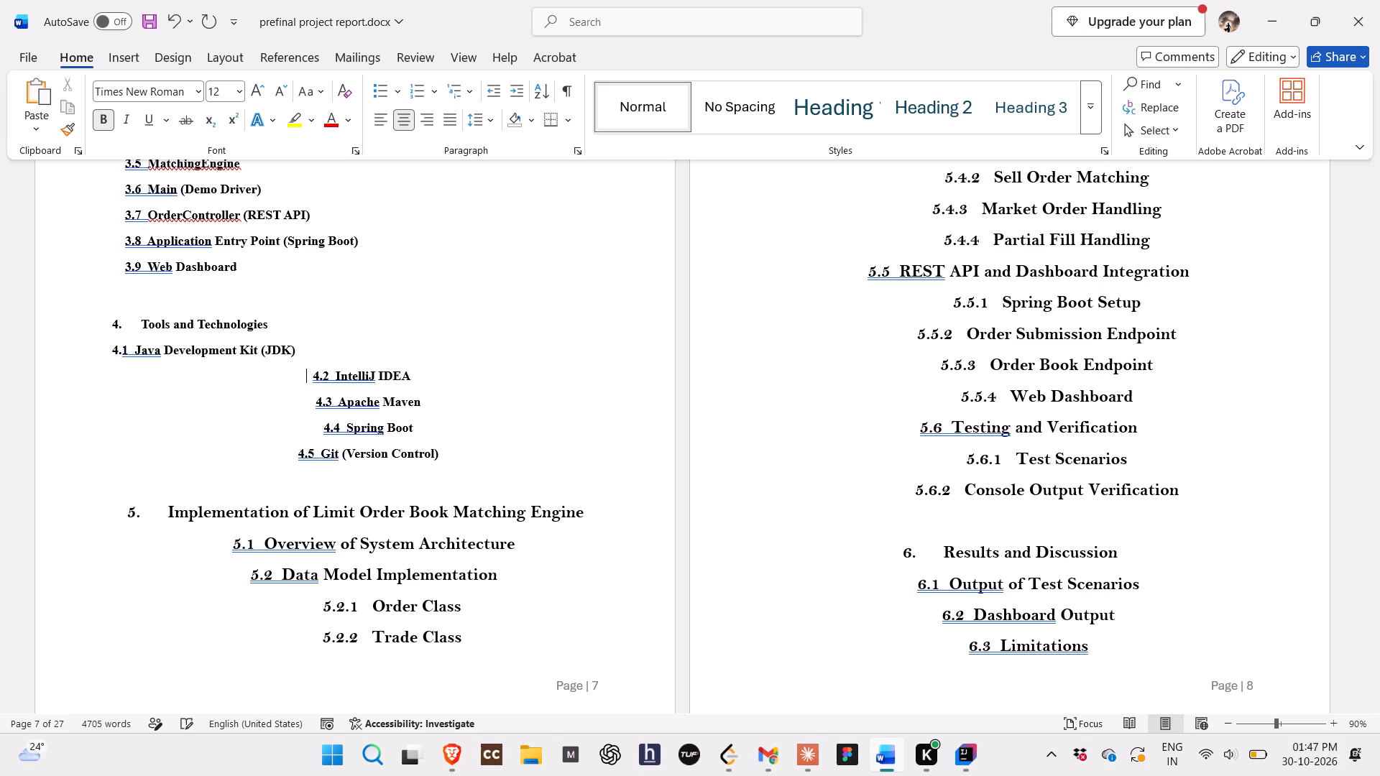
{"action": "key", "text": "BackSpace"}
{"action": "key", "text": "BackSpace"}
{"action": "key", "text": "BackSpace"}
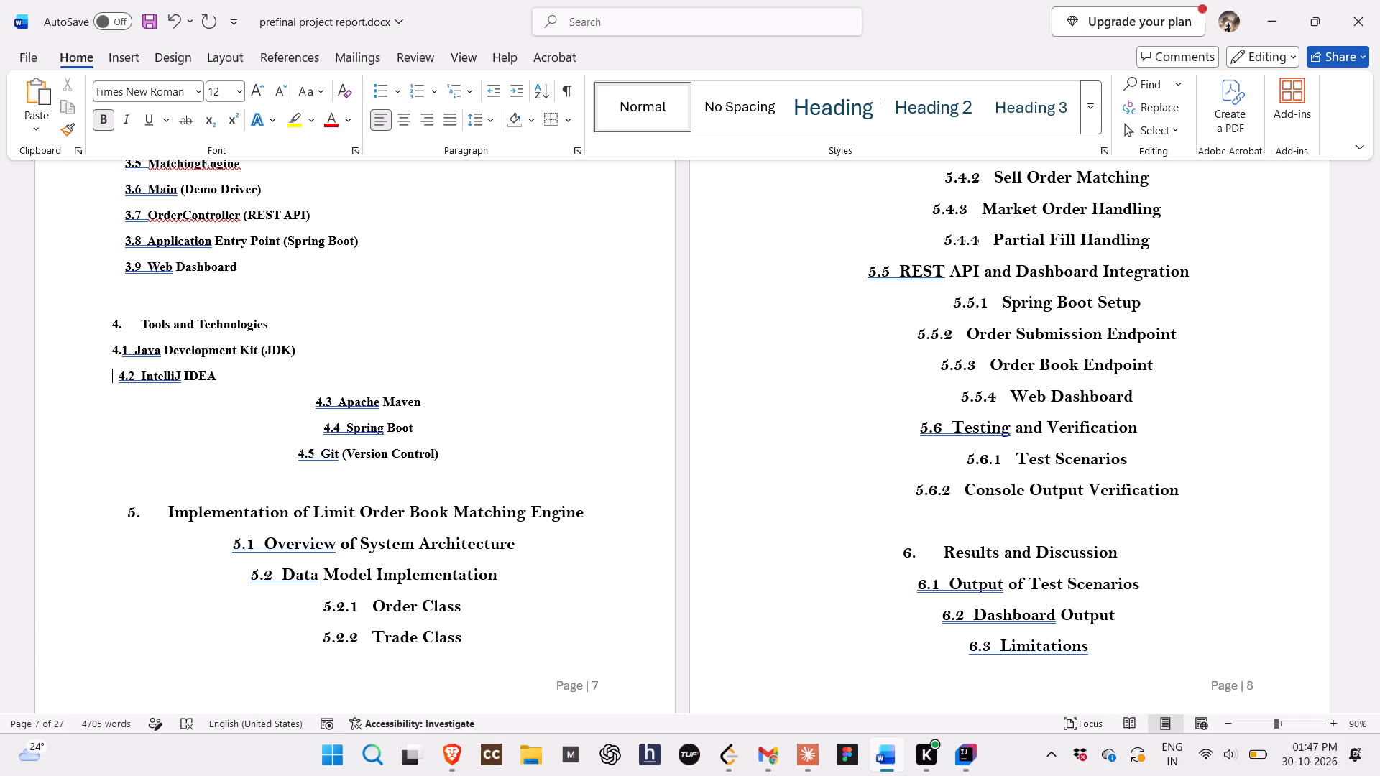
{"action": "key", "text": "Delete"}
{"action": "key", "text": "Delete"}
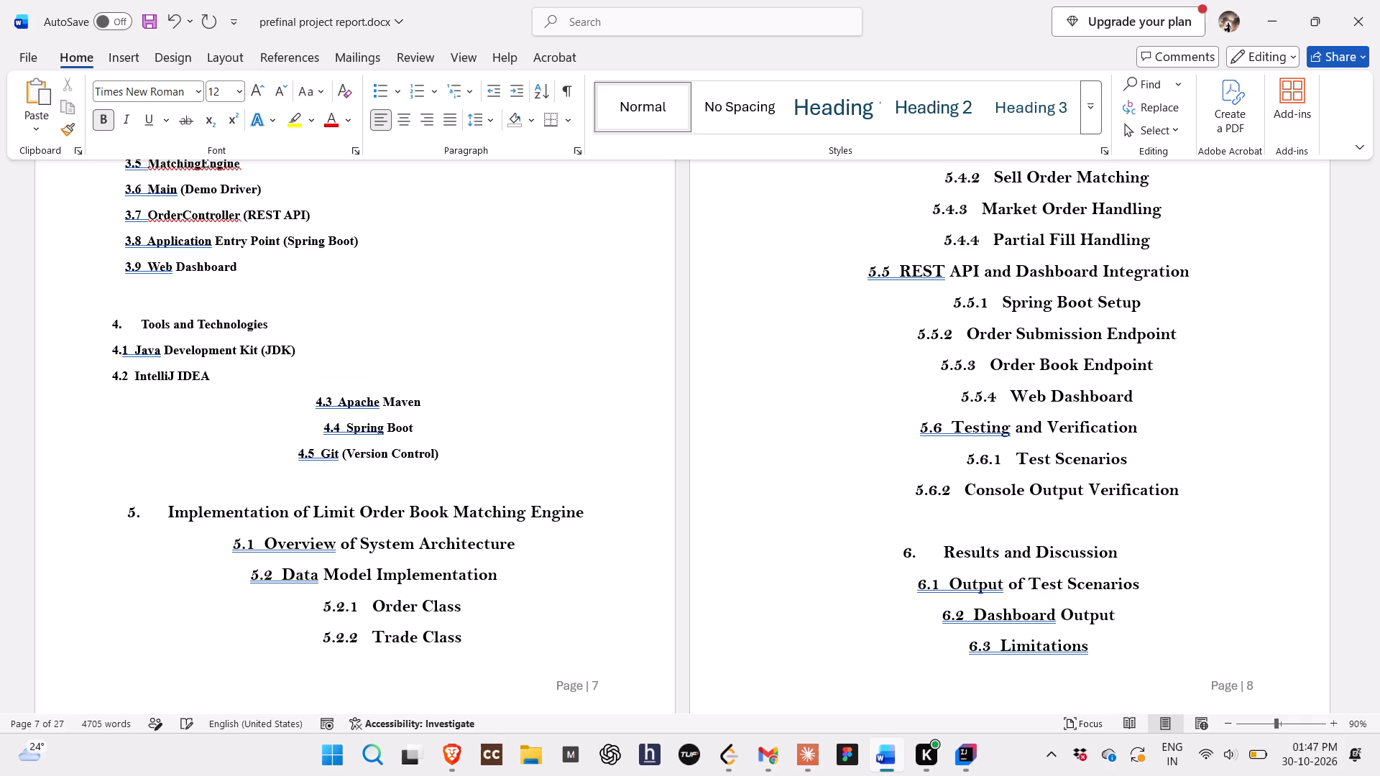
Indent the 4.1 Java Development Kit (JDK) and 4.2 IntelliJ IDEA entries with three leading spaces each.
{"action": "left_click", "coordinate": [108, 348]}
{"action": "key", "text": "space"}
{"action": "key", "text": "space"}
{"action": "key", "text": "space"}
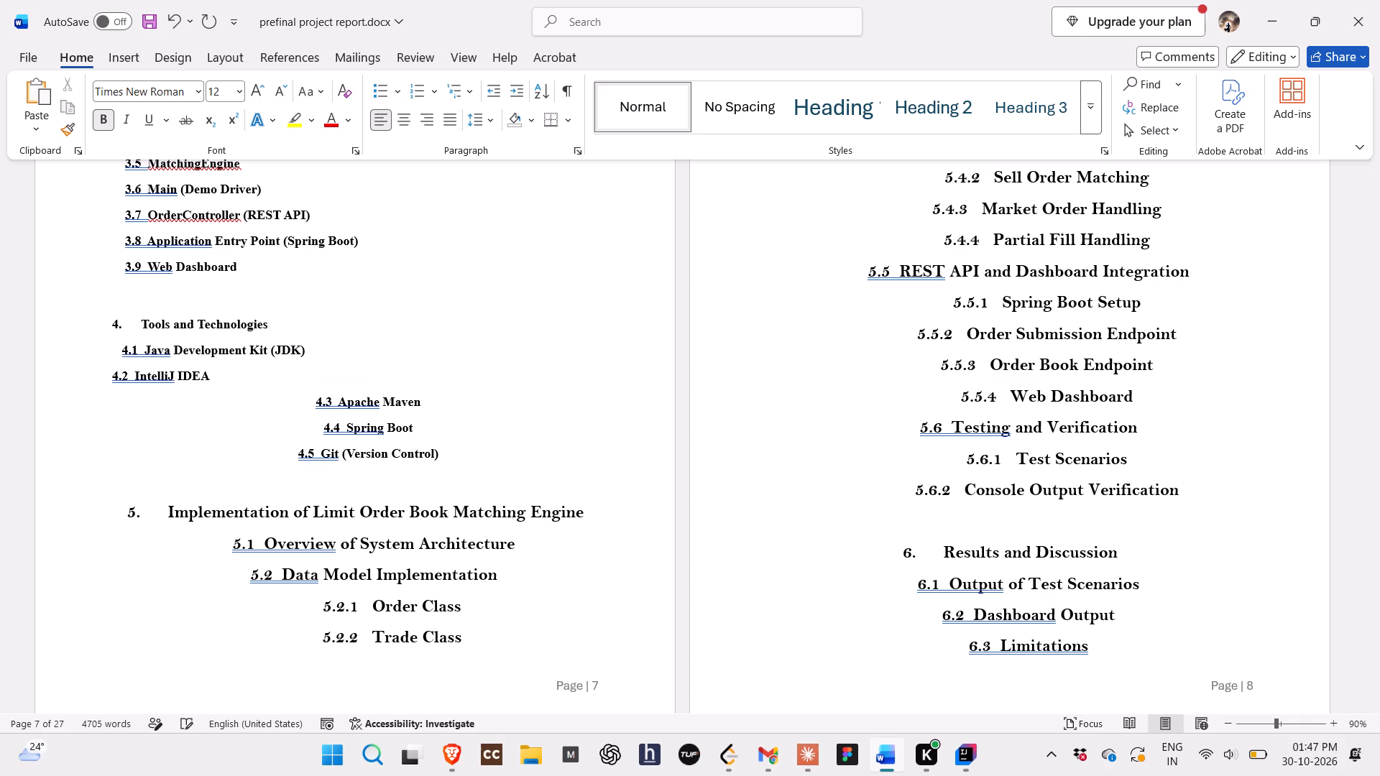
{"action": "left_click", "coordinate": [106, 383]}
{"action": "key", "text": "space"}
{"action": "key", "text": "space"}
{"action": "key", "text": "space"}
Left-align the 4.3 Apache Maven entry on its own line, indented to match 4.2.
{"action": "left_click", "coordinate": [305, 402]}
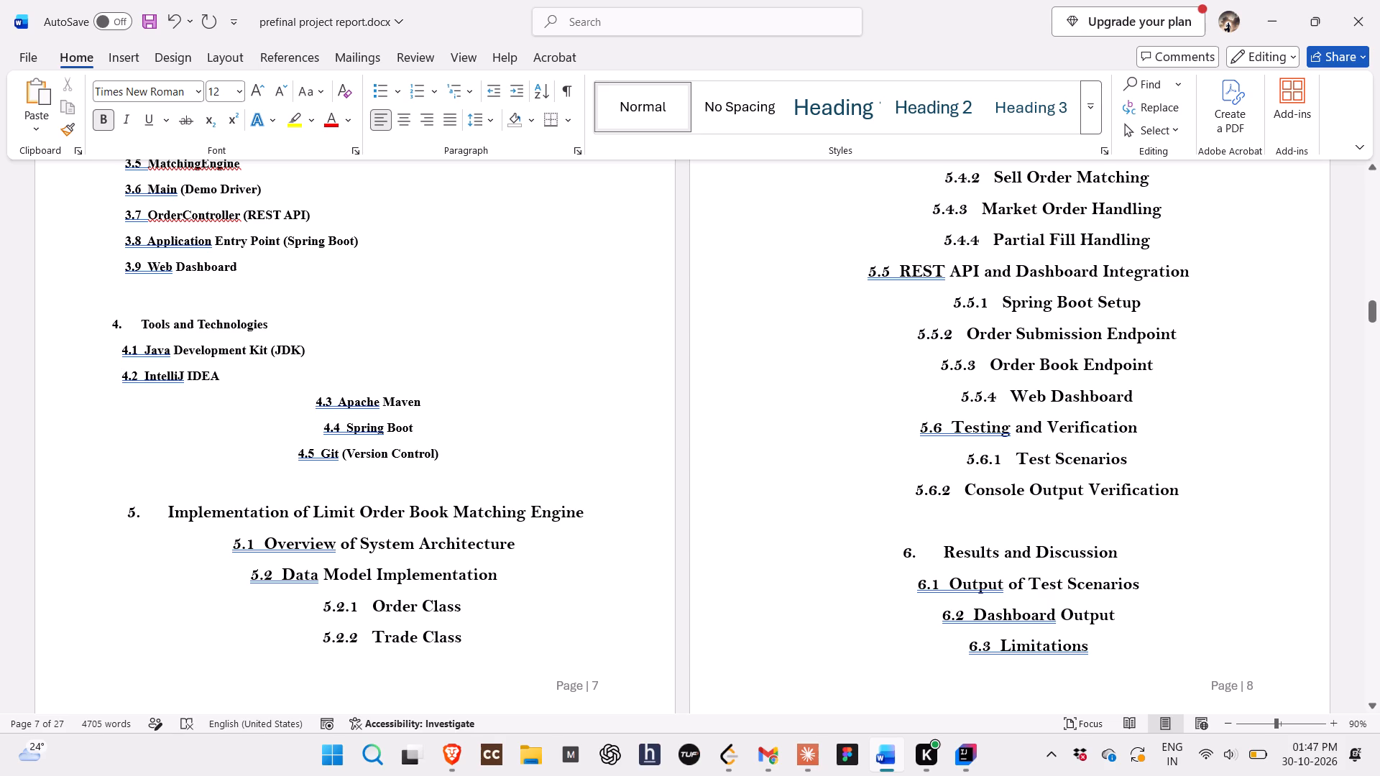
{"action": "key", "text": "BackSpace"}
{"action": "key", "text": "BackSpace"}
{"action": "key", "text": "BackSpace"}
{"action": "key", "text": "BackSpace"}
{"action": "key", "text": "BackSpace"}
{"action": "key", "text": "BackSpace"}
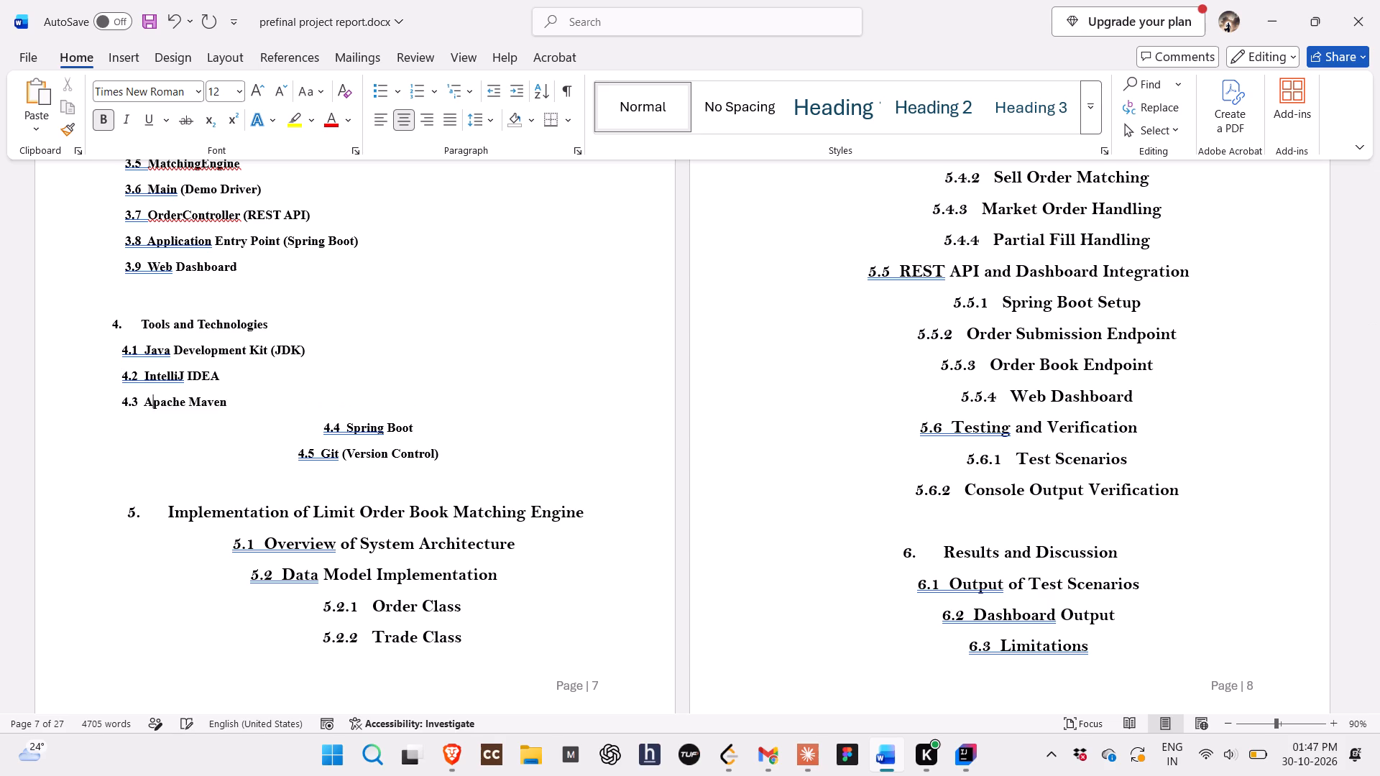
{"action": "key", "text": "BackSpace"}
{"action": "key", "text": "BackSpace"}
{"action": "key", "text": "BackSpace"}
{"action": "key", "text": "BackSpace"}
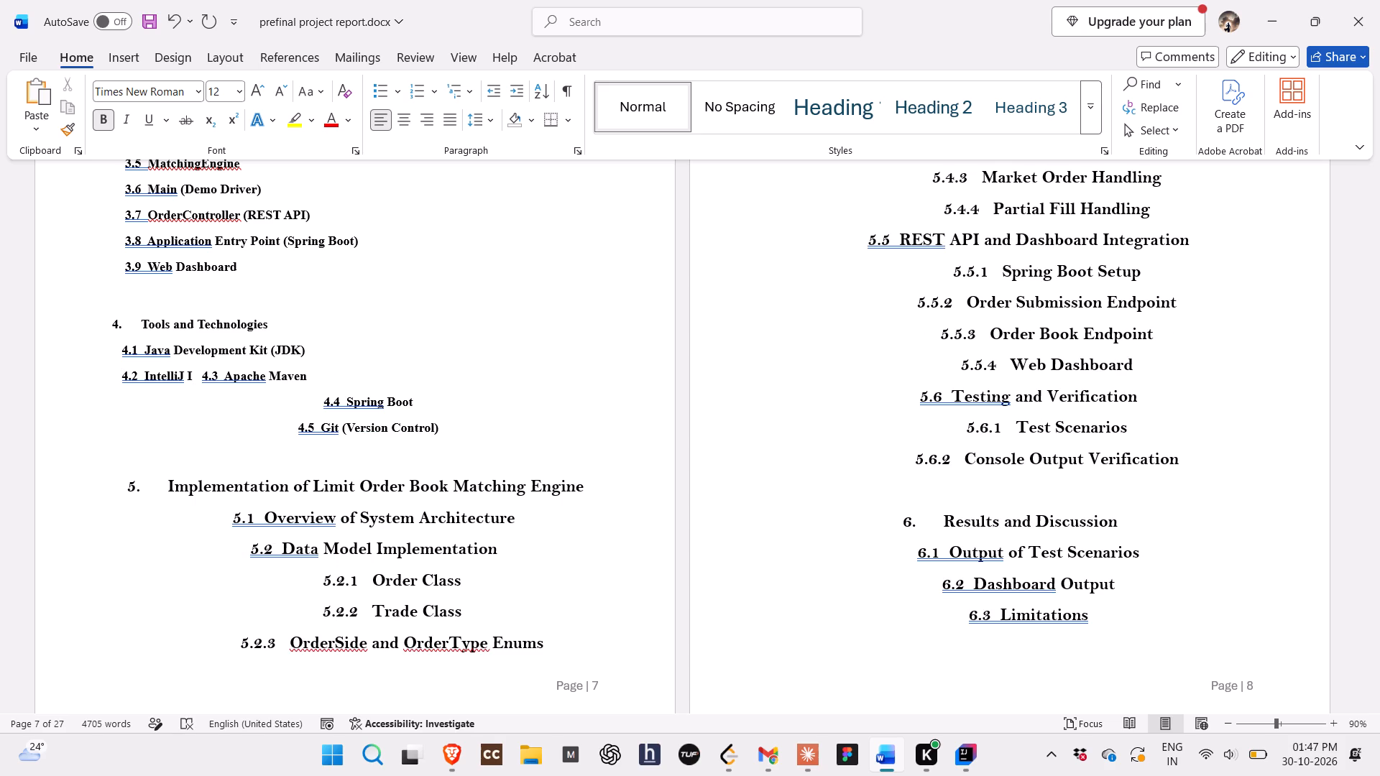
{"action": "key", "text": "ctrl+z"}
{"action": "key", "text": "ctrl+z"}
{"action": "key", "text": "ctrl+z"}
{"action": "key", "text": "ctrl+z"}
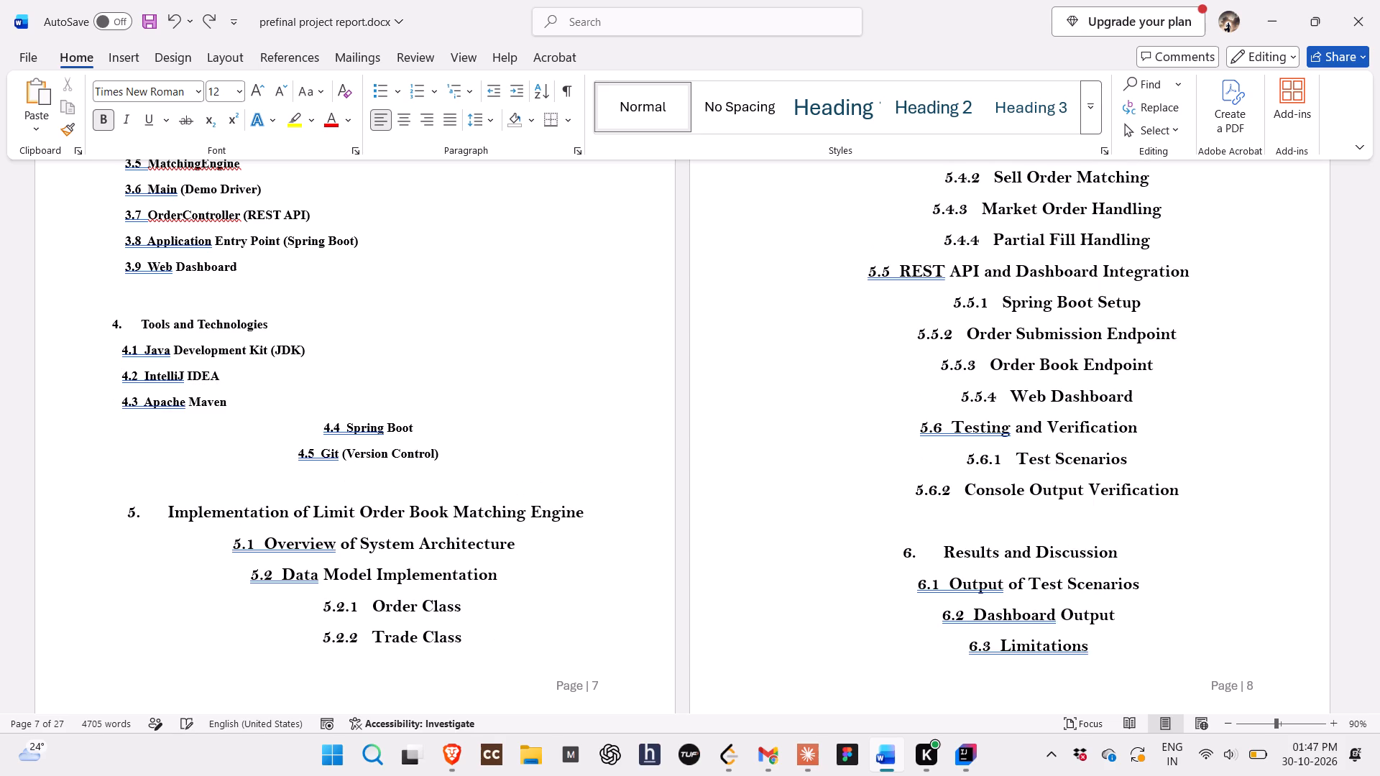
Left-align the 4.4 Spring Boot entry on its own line with three leading spaces, matching 4.3.
{"action": "left_click", "coordinate": [323, 429]}
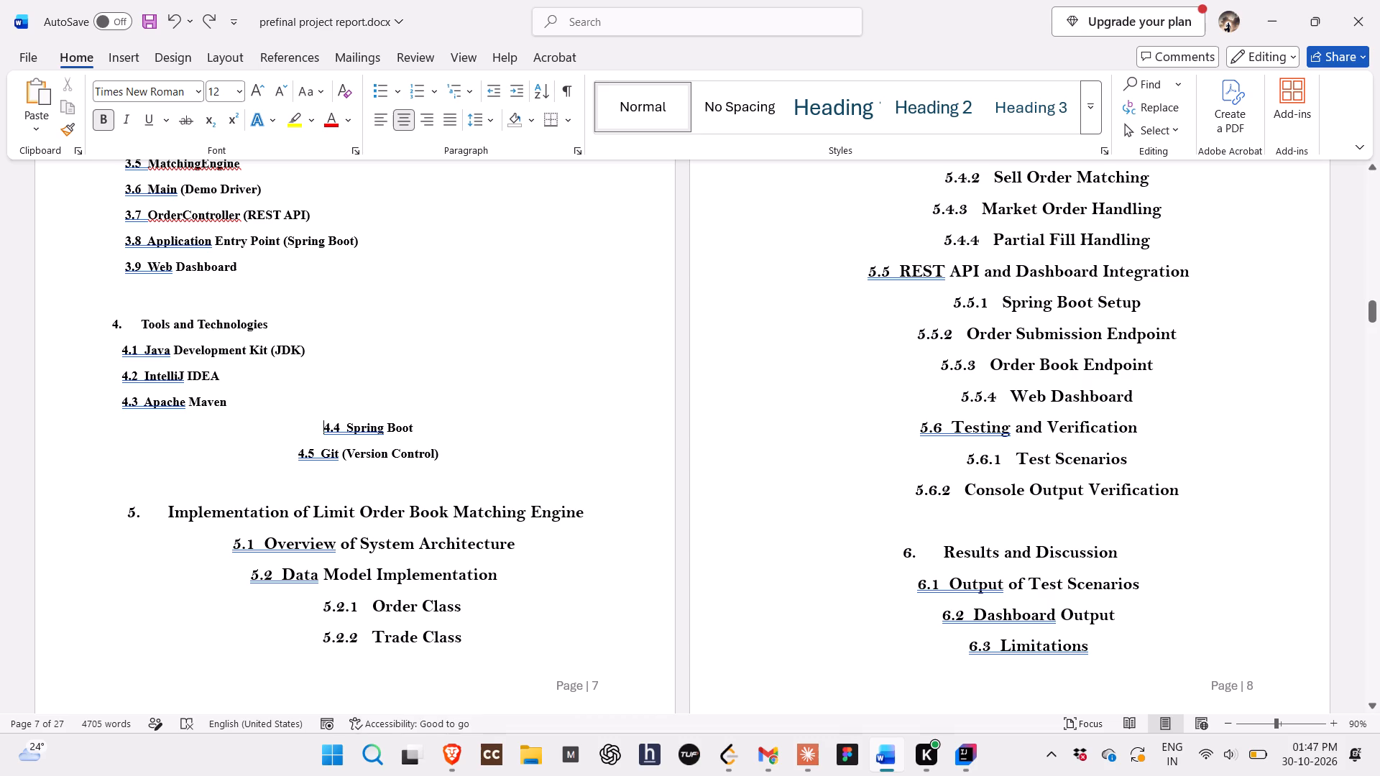
{"action": "key", "text": "BackSpace"}
{"action": "key", "text": "BackSpace"}
{"action": "key", "text": "BackSpace"}
{"action": "key", "text": "BackSpace"}
{"action": "key", "text": "BackSpace"}
{"action": "key", "text": "BackSpace"}
{"action": "key", "text": "BackSpace"}
{"action": "key", "text": "BackSpace"}
{"action": "key", "text": "BackSpace"}
{"action": "key", "text": "BackSpace"}
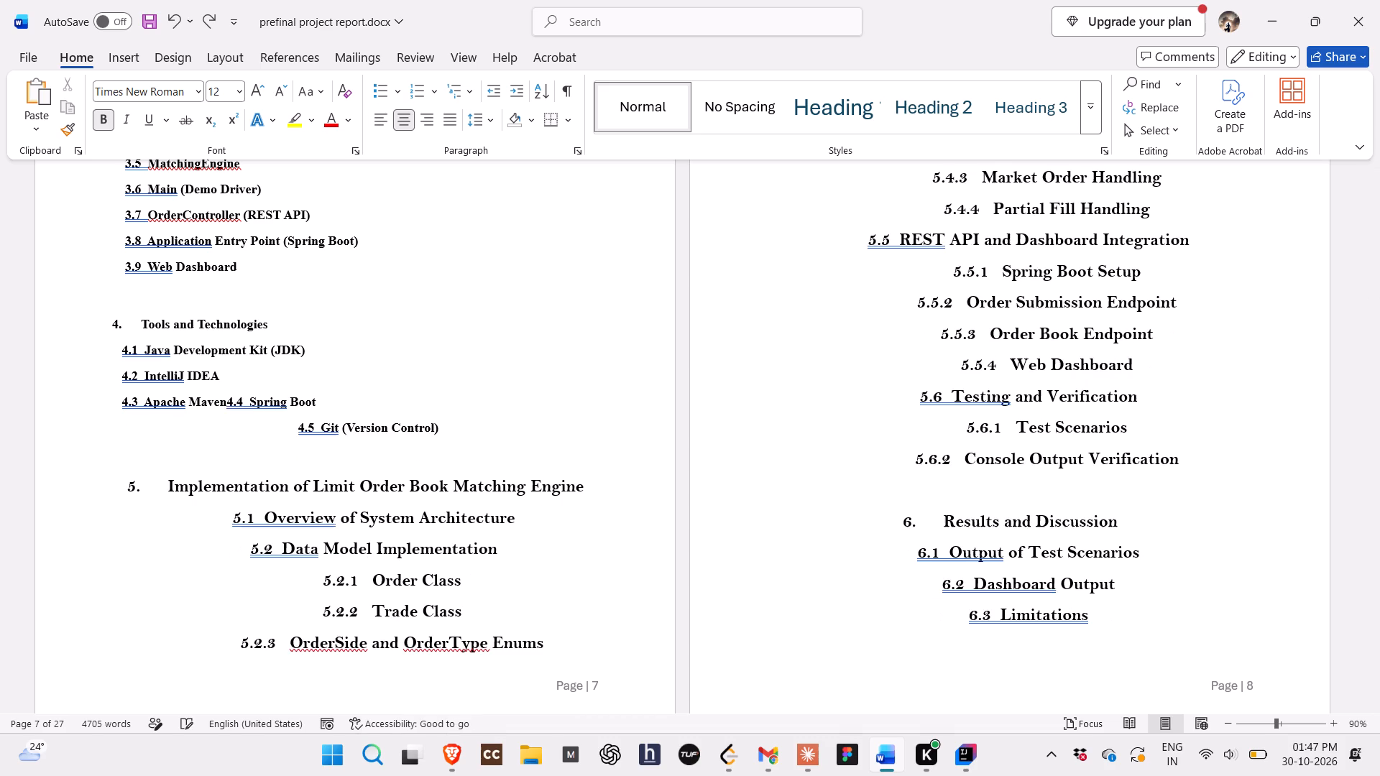
{"action": "key", "text": "ctrl+z"}
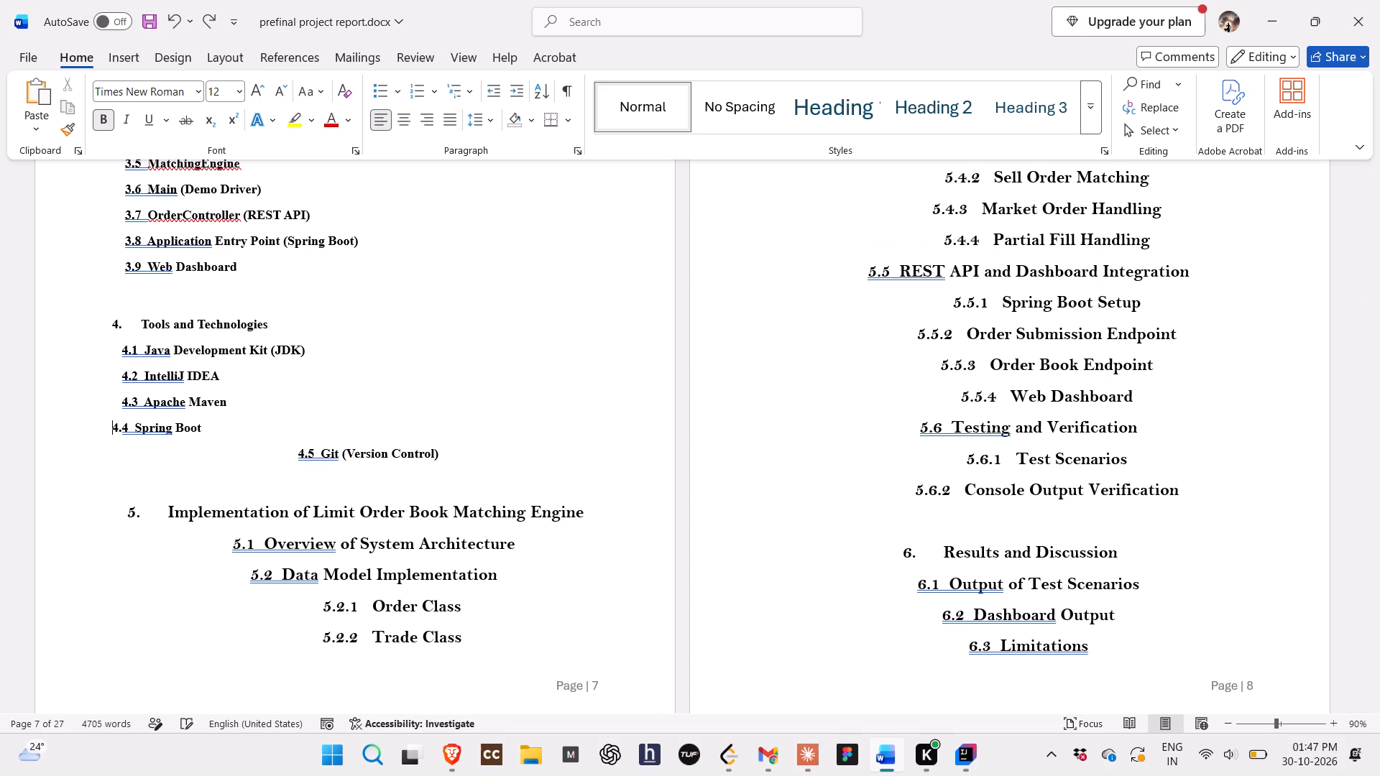
{"action": "key", "text": "space"}
{"action": "key", "text": "space"}
{"action": "key", "text": "space"}
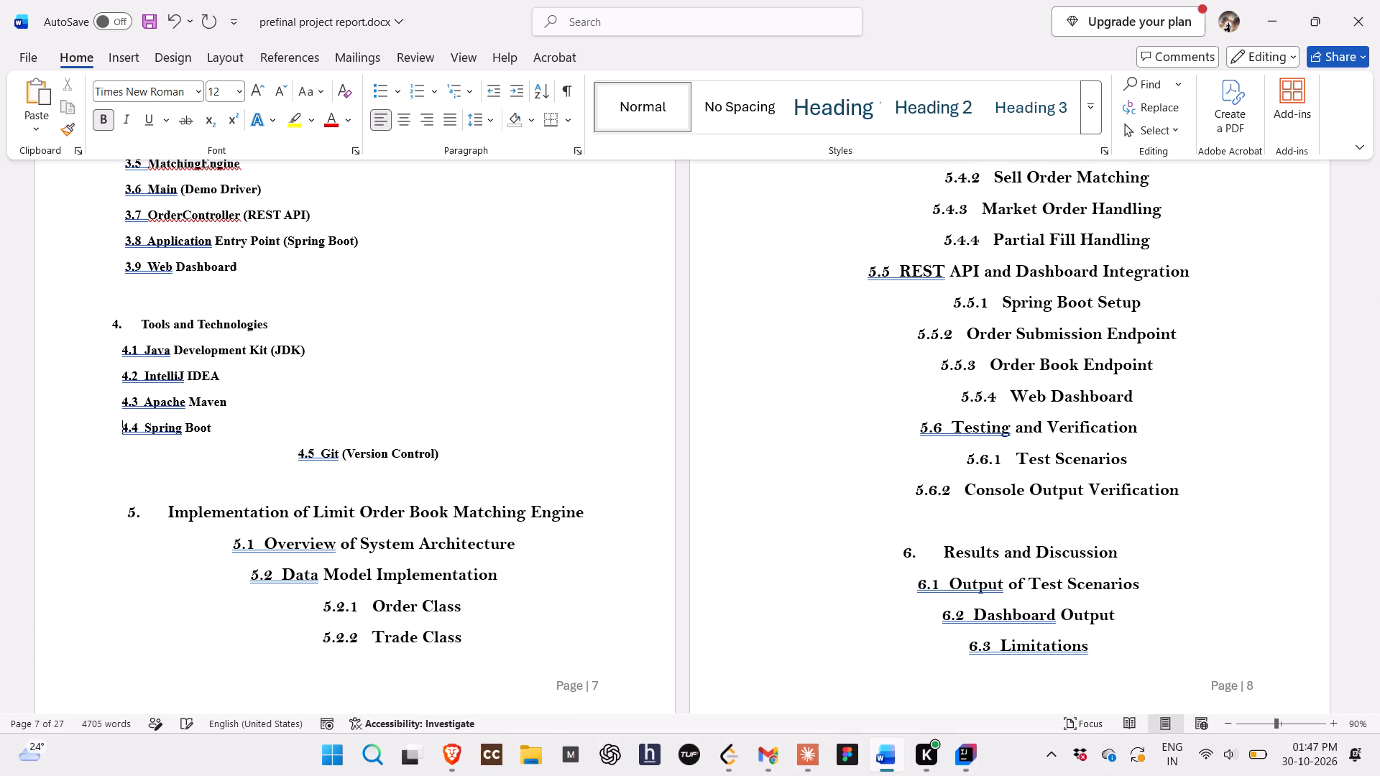
Left-align the 4.5 Git (Version Control) entry on its own line, indented with leading spaces to match 4.4.
{"action": "left_click", "coordinate": [295, 454]}
{"action": "key", "text": "BackSpace"}
{"action": "key", "text": "BackSpace"}
{"action": "key", "text": "BackSpace"}
{"action": "key", "text": "BackSpace"}
{"action": "key", "text": "BackSpace"}
{"action": "key", "text": "BackSpace"}
{"action": "key", "text": "BackSpace"}
{"action": "key", "text": "BackSpace"}
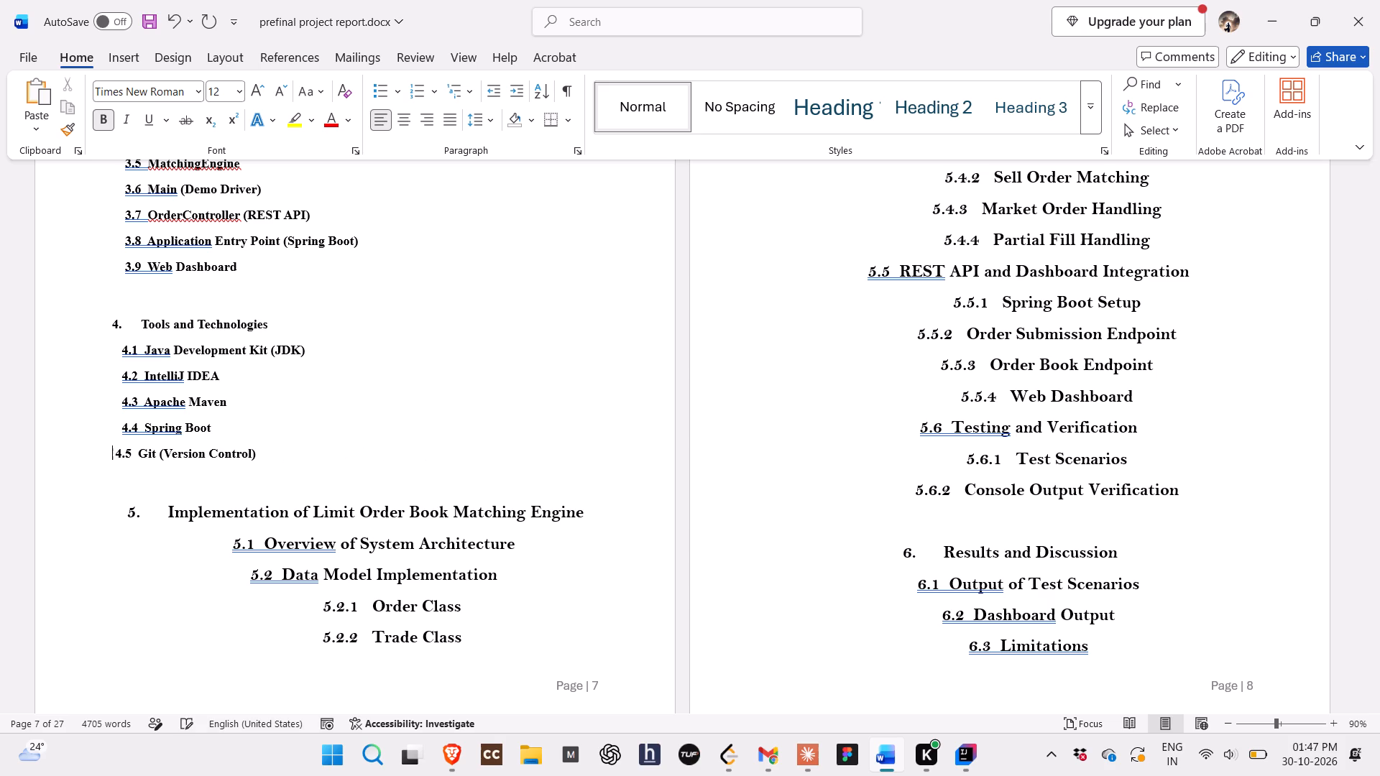
{"action": "key", "text": "space"}
{"action": "key", "text": "space"}
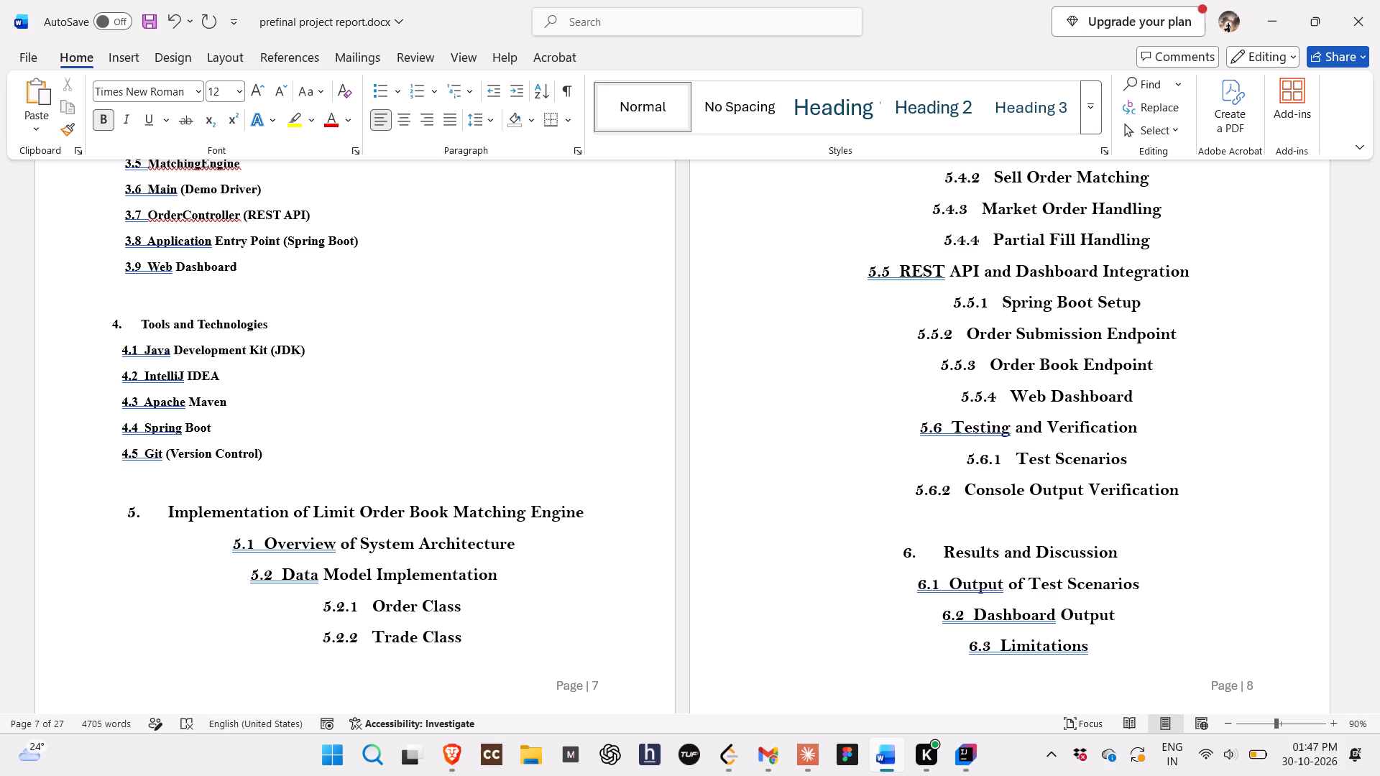
{"action": "left_click", "coordinate": [543, 392]}
Set the font of the contents entries from the Chapter 5 heading through 5.2.2 Trade Class to Times New Roman.
{"action": "left_click", "coordinate": [1375, 313]}
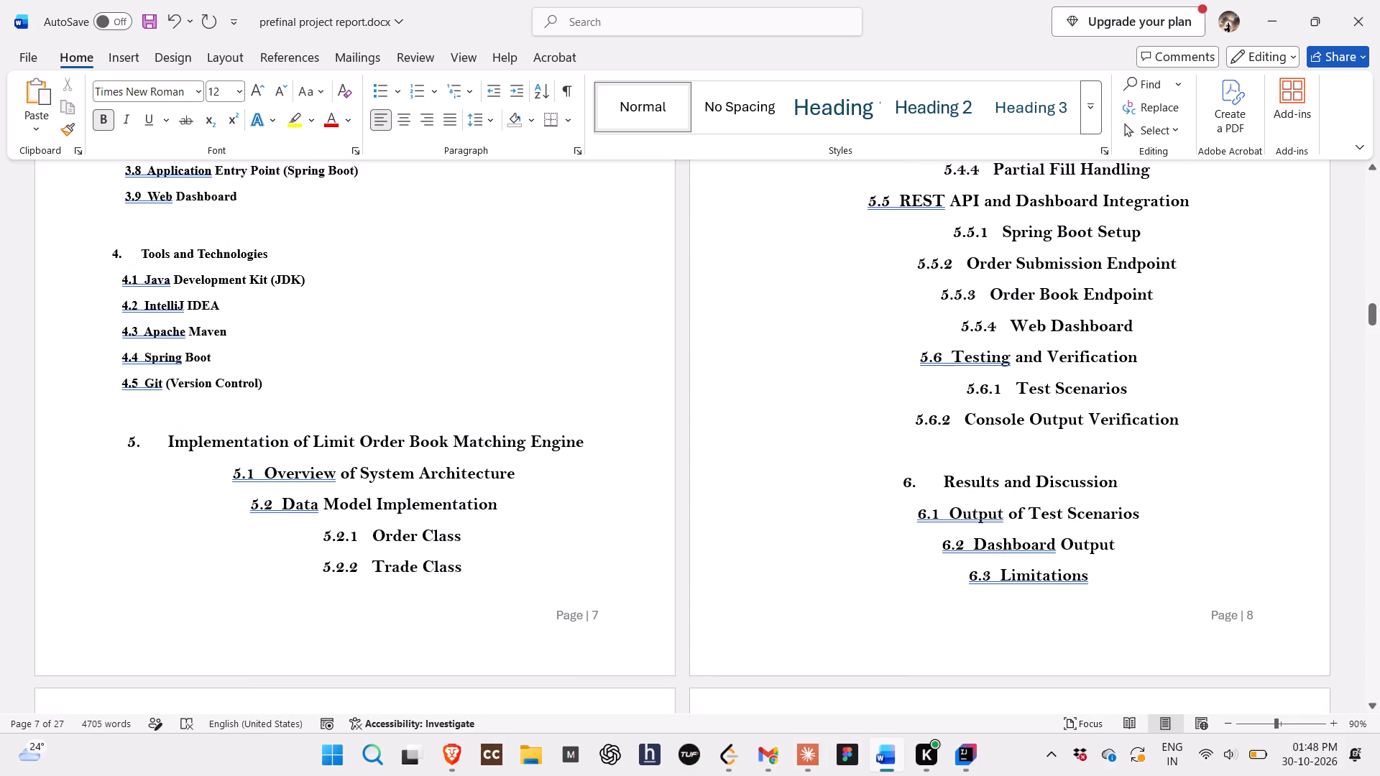
{"action": "left_click_drag", "start_coordinate": [473, 580], "coordinate": [111, 435]}
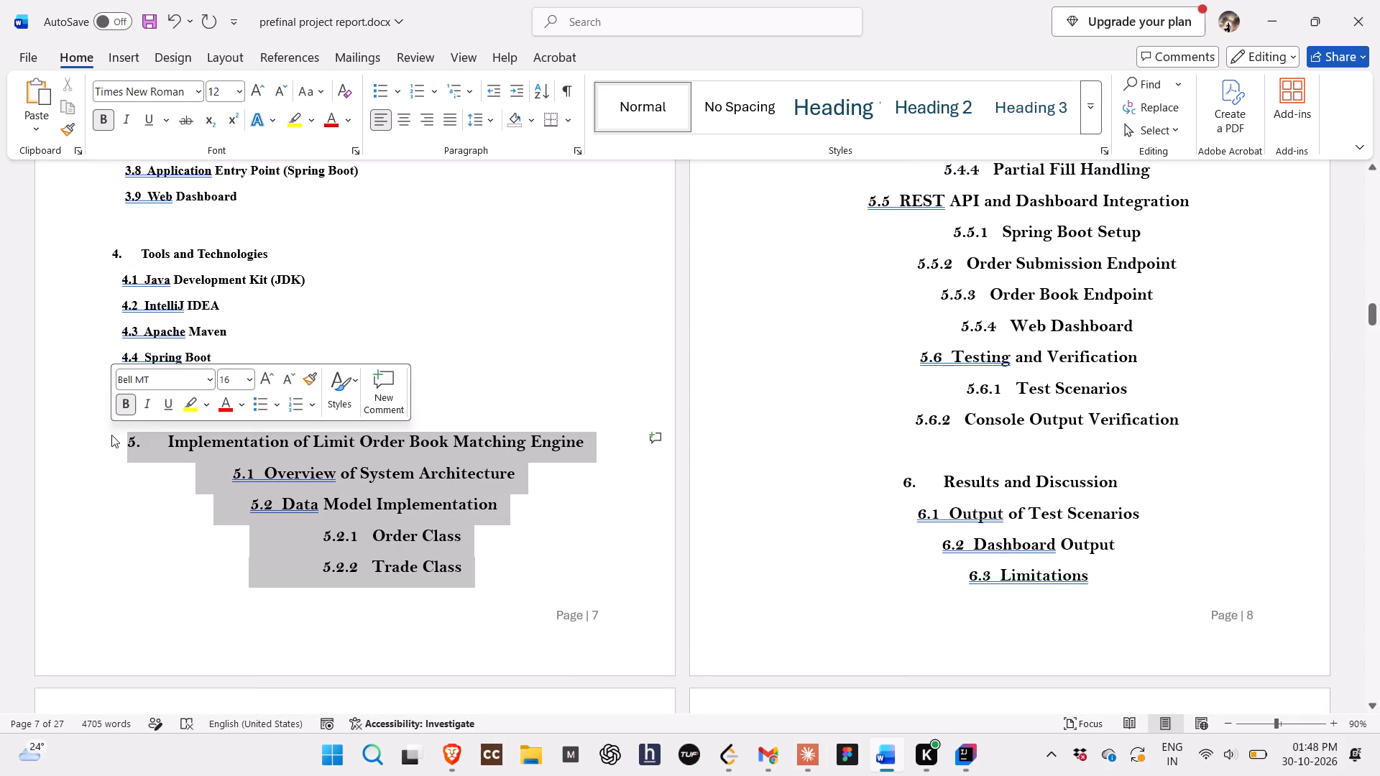
{"action": "left_click", "coordinate": [159, 381]}
{"action": "key", "text": "BackSpace"}
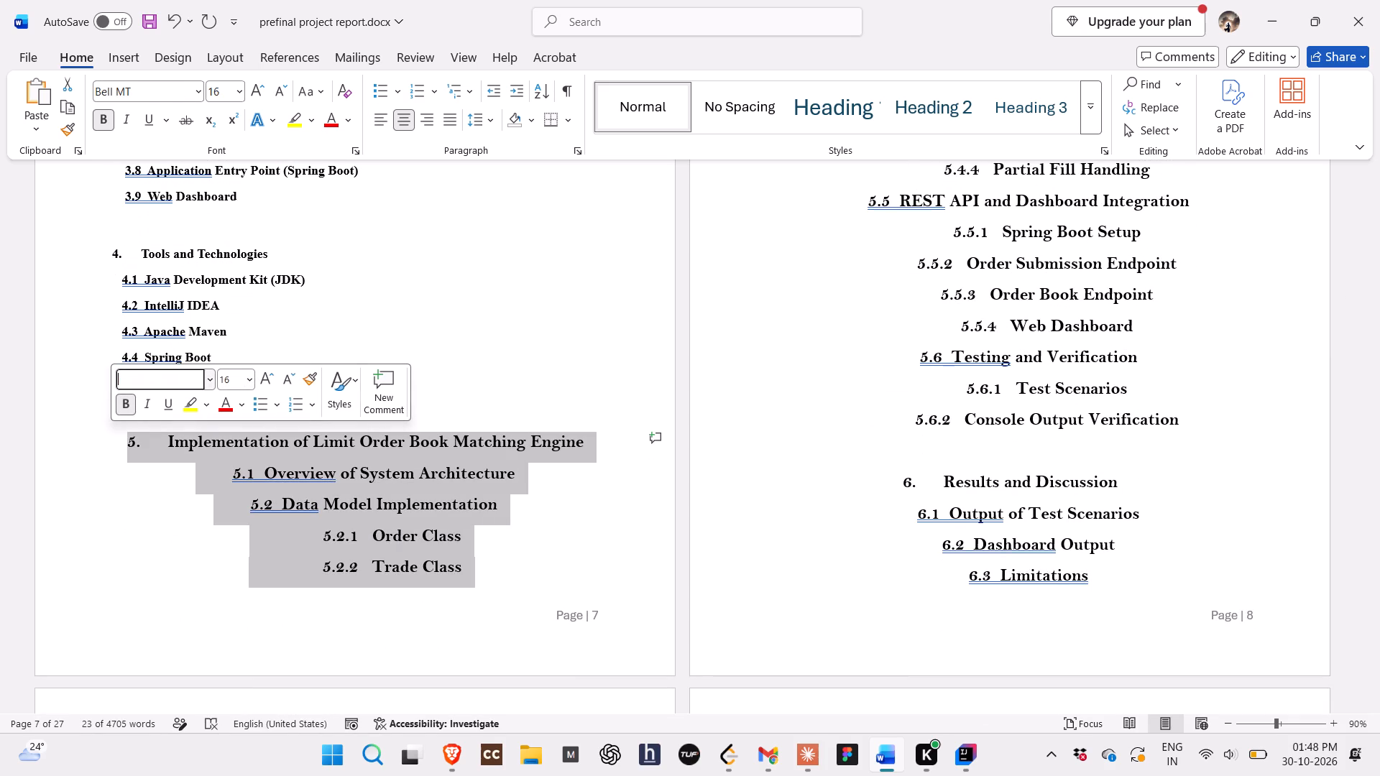
{"action": "type", "text": "tiem"}
{"action": "key", "text": "BackSpace"}
{"action": "key", "text": "BackSpace"}
{"action": "type", "text": "es"}
{"action": "key", "text": "BackSpace"}
{"action": "key", "text": "BackSpace"}
{"action": "type", "text": "mes"}
{"action": "key", "text": "Return"}
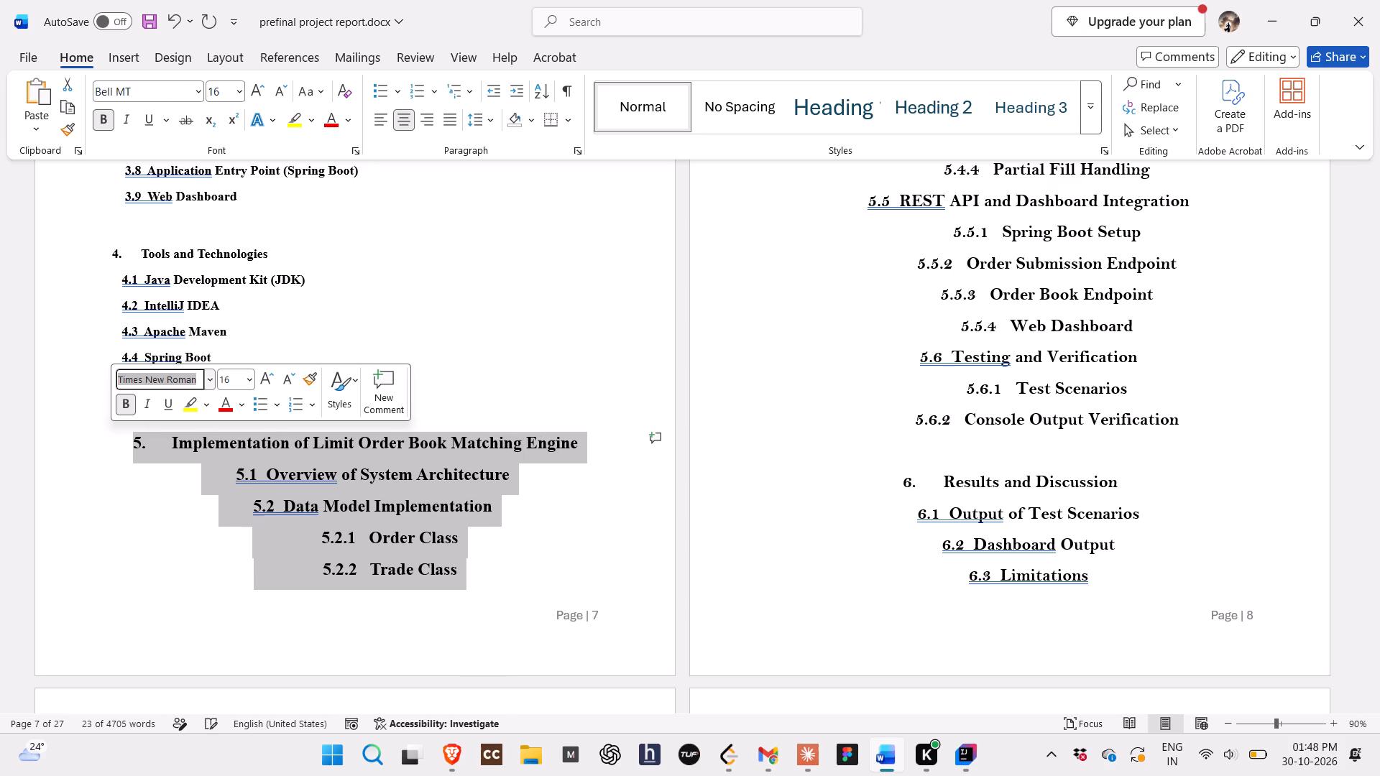
Set the font size of the entries from the Chapter 5 heading through 5.2.2 Trade Class to 12.
{"action": "left_click", "coordinate": [234, 383]}
{"action": "key", "text": "BackSpace"}
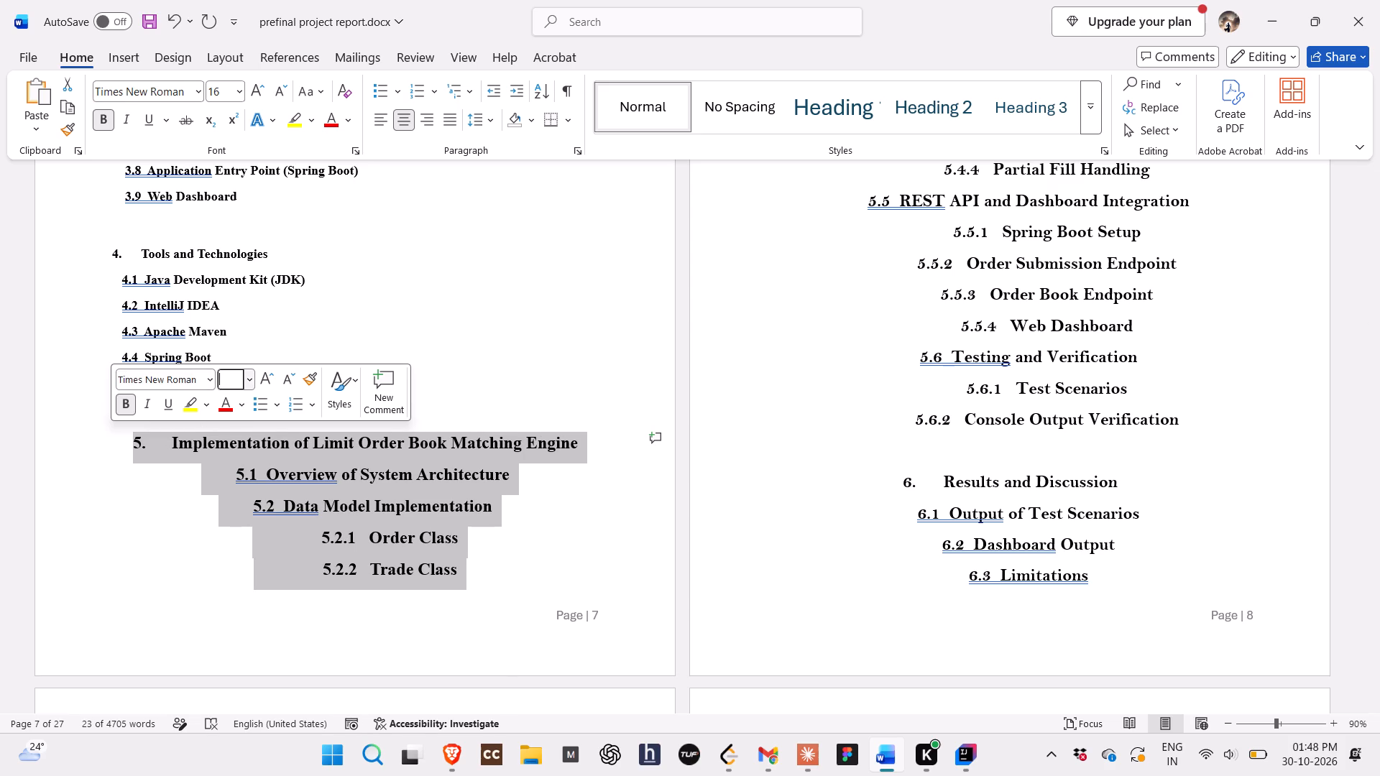
{"action": "type", "text": "12"}
{"action": "key", "text": "Return"}
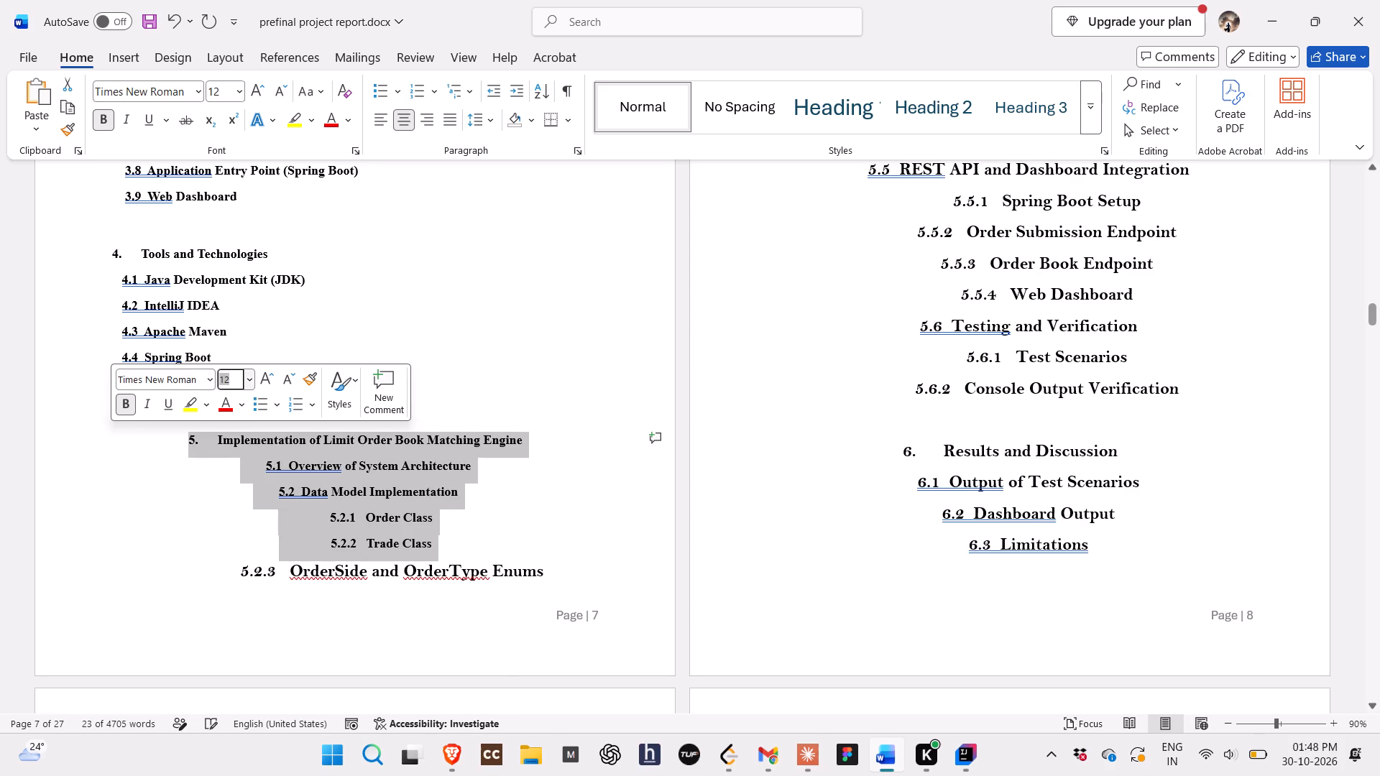
{"action": "left_click", "coordinate": [482, 351]}
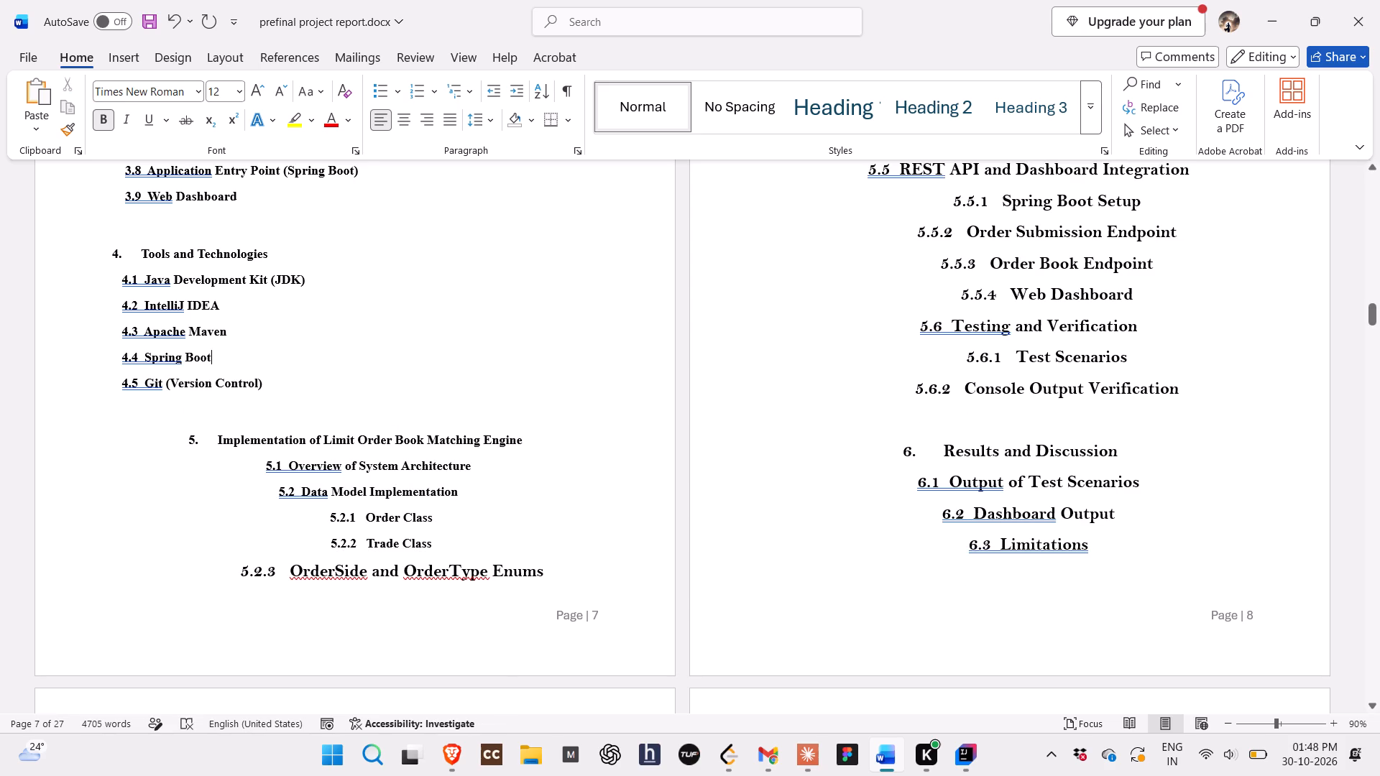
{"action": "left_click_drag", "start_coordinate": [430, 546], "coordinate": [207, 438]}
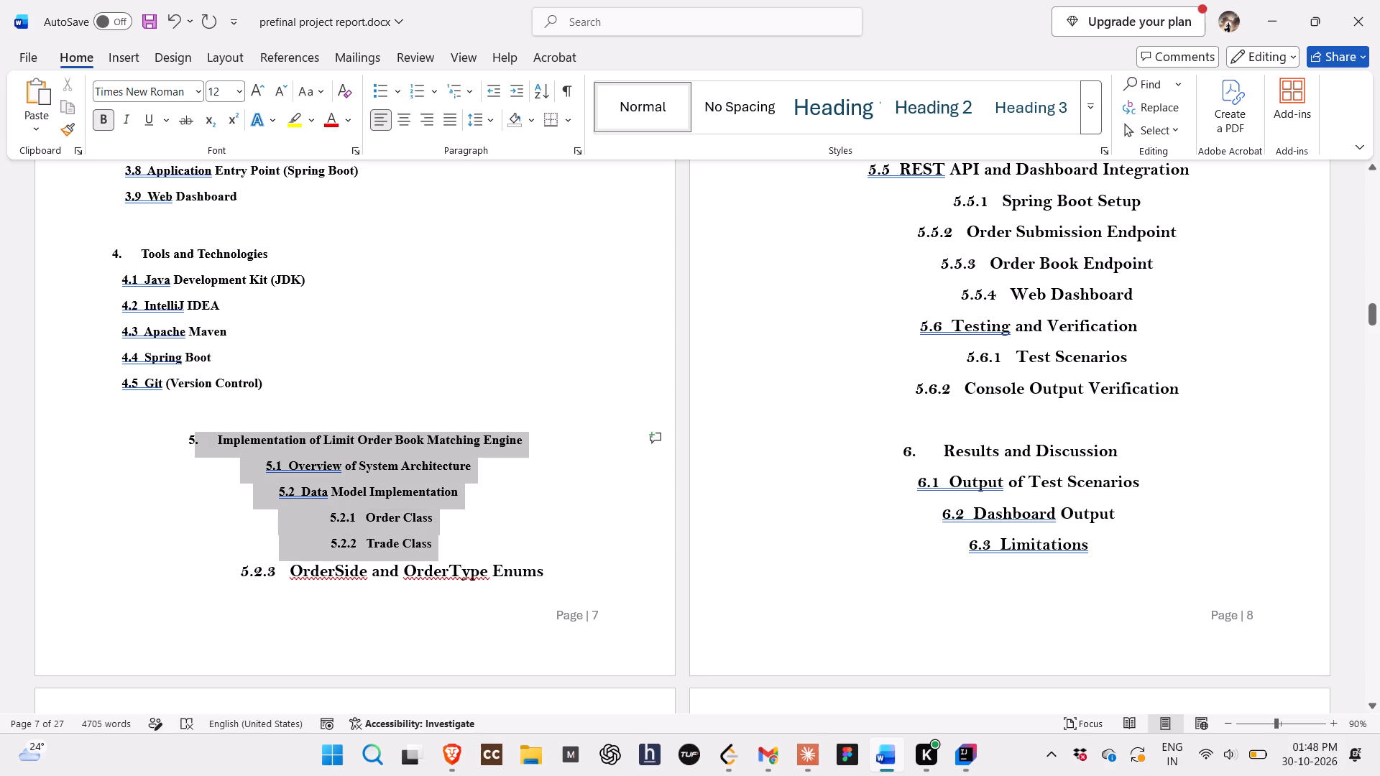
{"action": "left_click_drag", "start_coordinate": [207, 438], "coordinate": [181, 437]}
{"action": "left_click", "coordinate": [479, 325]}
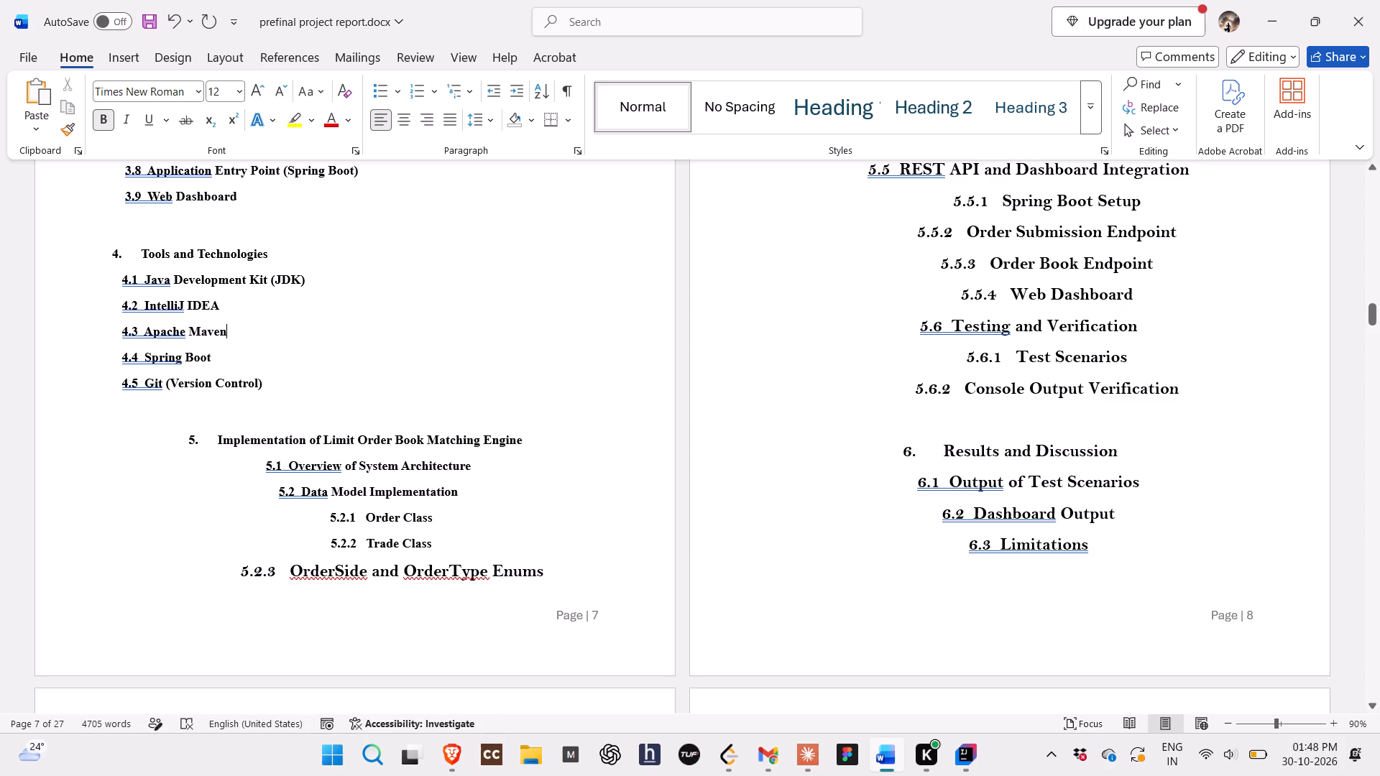
Left-align the Chapter 5 heading, Implementation of Limit Order Book Matching Engine, in the contents list.
{"action": "left_click", "coordinate": [187, 444]}
{"action": "key", "text": "BackSpace"}
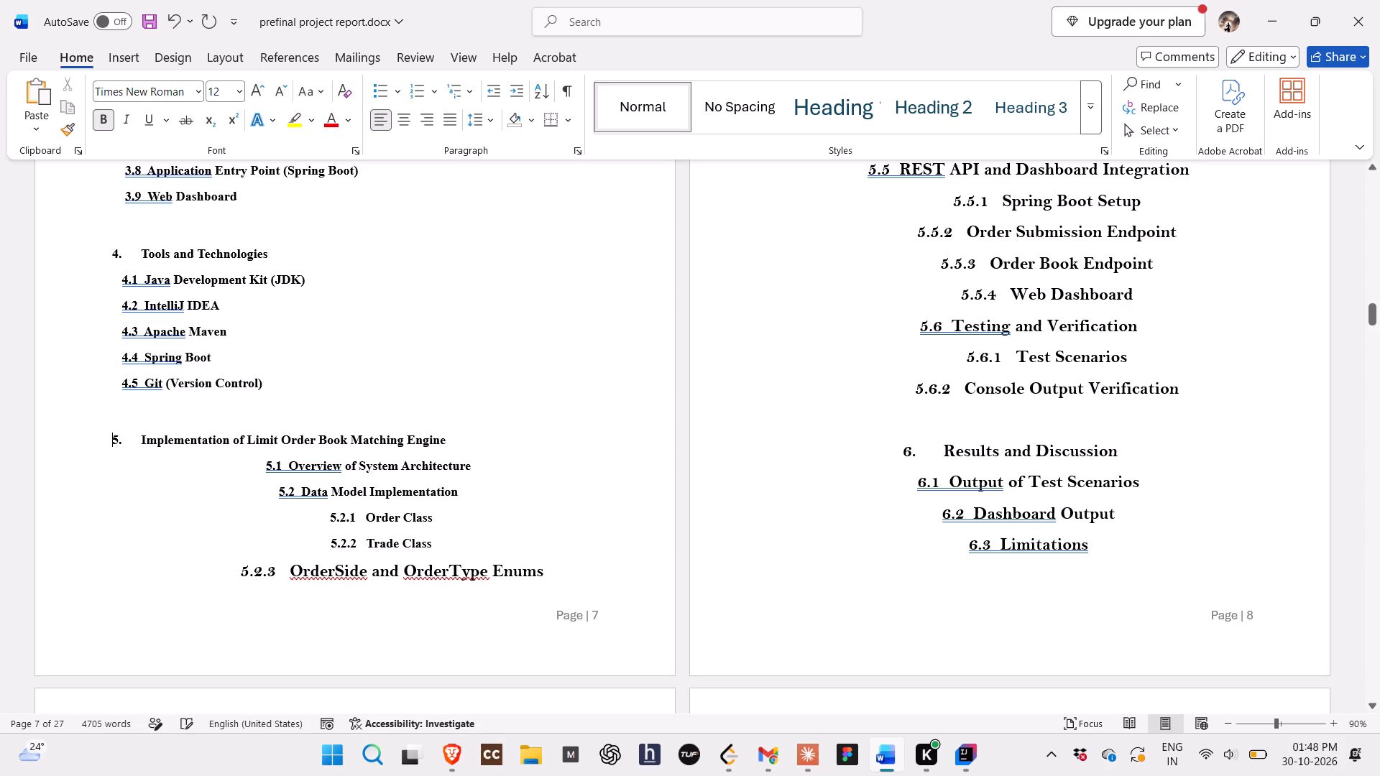
Left-align the 5.1 Overview of System Architecture entry on its own line under the Chapter 5 heading, undoing any excess deletion from the heading.
{"action": "left_click", "coordinate": [262, 464]}
{"action": "key", "text": "BackSpace"}
{"action": "key", "text": "BackSpace"}
{"action": "key", "text": "BackSpace"}
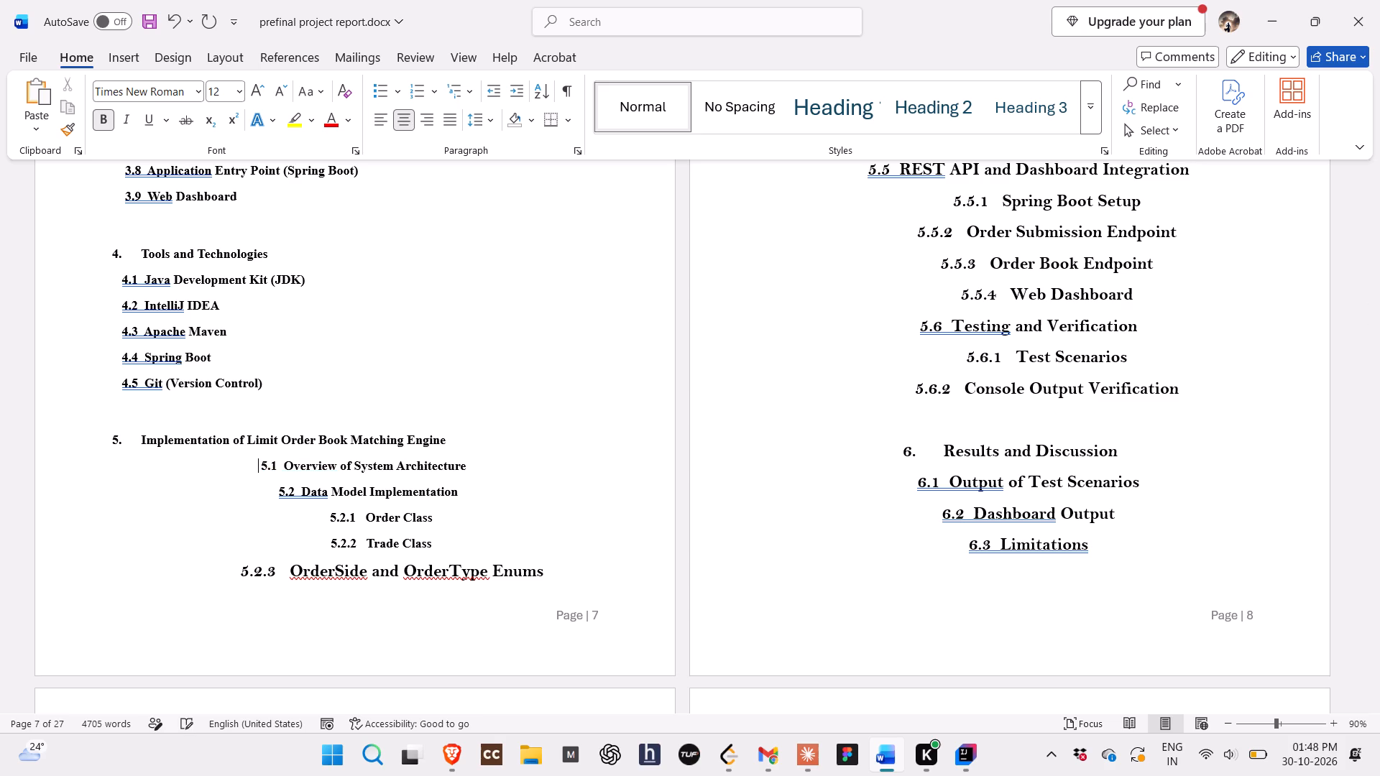
{"action": "key", "text": "BackSpace"}
{"action": "key", "text": "BackSpace"}
{"action": "key", "text": "BackSpace"}
{"action": "key", "text": "BackSpace"}
{"action": "key", "text": "BackSpace"}
{"action": "key", "text": "BackSpace"}
{"action": "key", "text": "BackSpace"}
{"action": "key", "text": "BackSpace"}
{"action": "key", "text": "BackSpace"}
{"action": "key", "text": "BackSpace"}
{"action": "key", "text": "BackSpace"}
{"action": "key", "text": "BackSpace"}
{"action": "key", "text": "BackSpace"}
{"action": "key", "text": "BackSpace"}
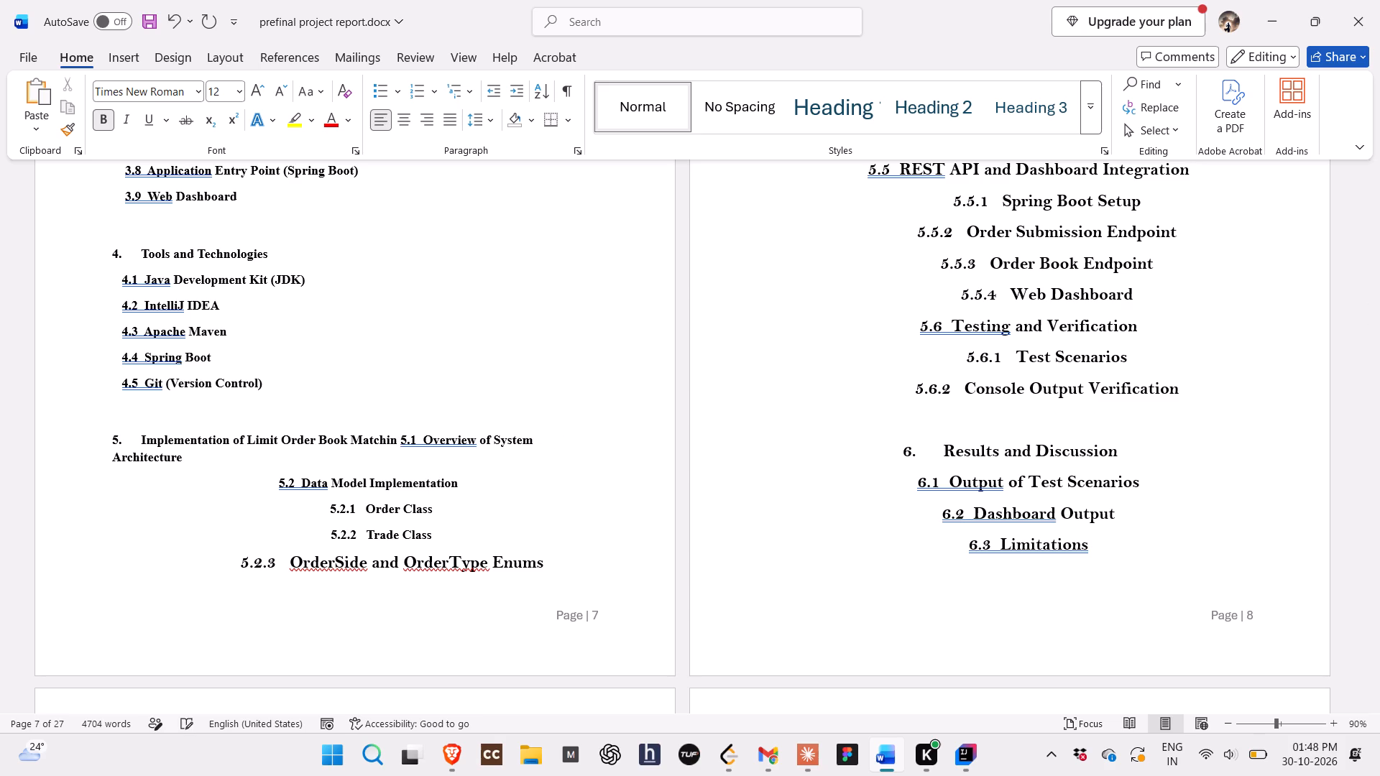
{"action": "key", "text": "ctrl+z"}
{"action": "key", "text": "ctrl+z"}
{"action": "key", "text": "ctrl+z"}
{"action": "key", "text": "ctrl+z"}
{"action": "key", "text": "ctrl+z"}
{"action": "key", "text": "ctrl+z"}
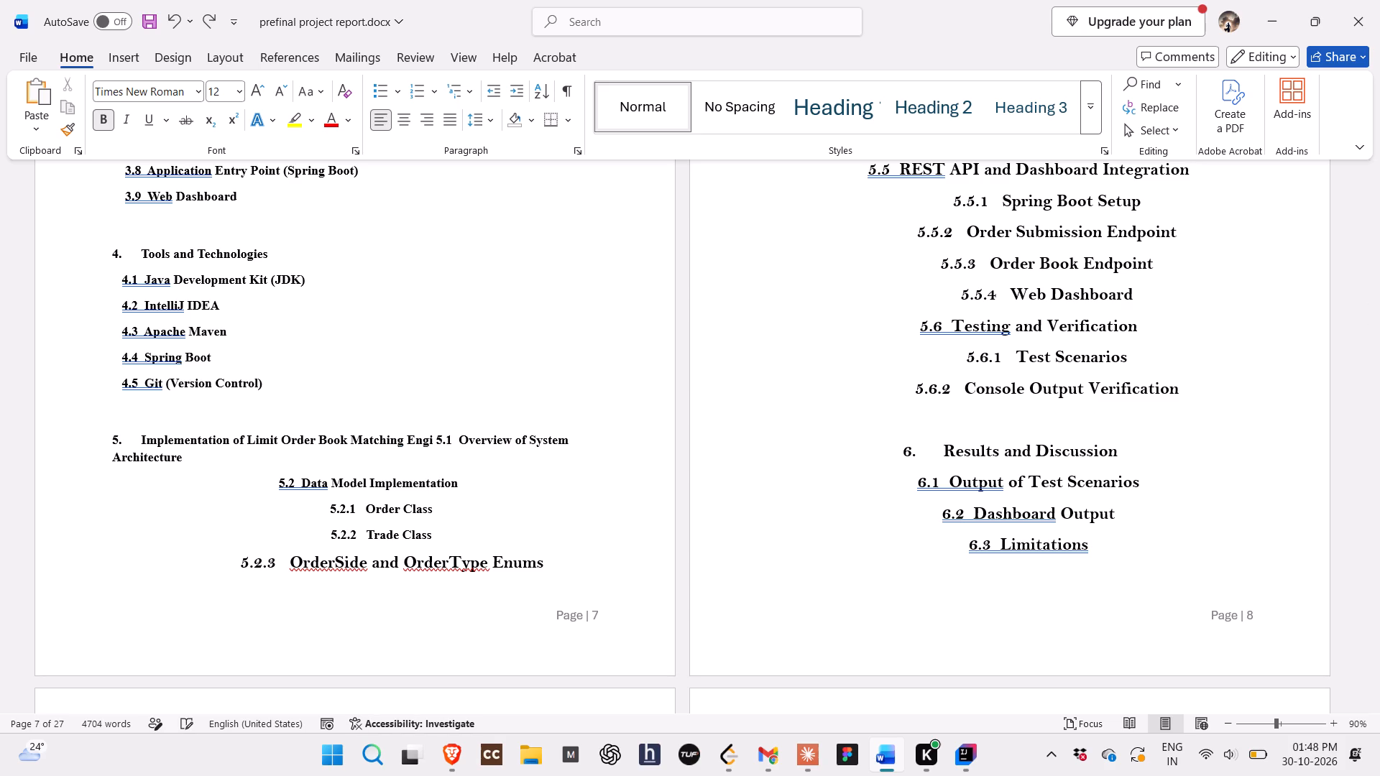
{"action": "key", "text": "ctrl+z"}
{"action": "key", "text": "ctrl+z"}
{"action": "key", "text": "ctrl+z"}
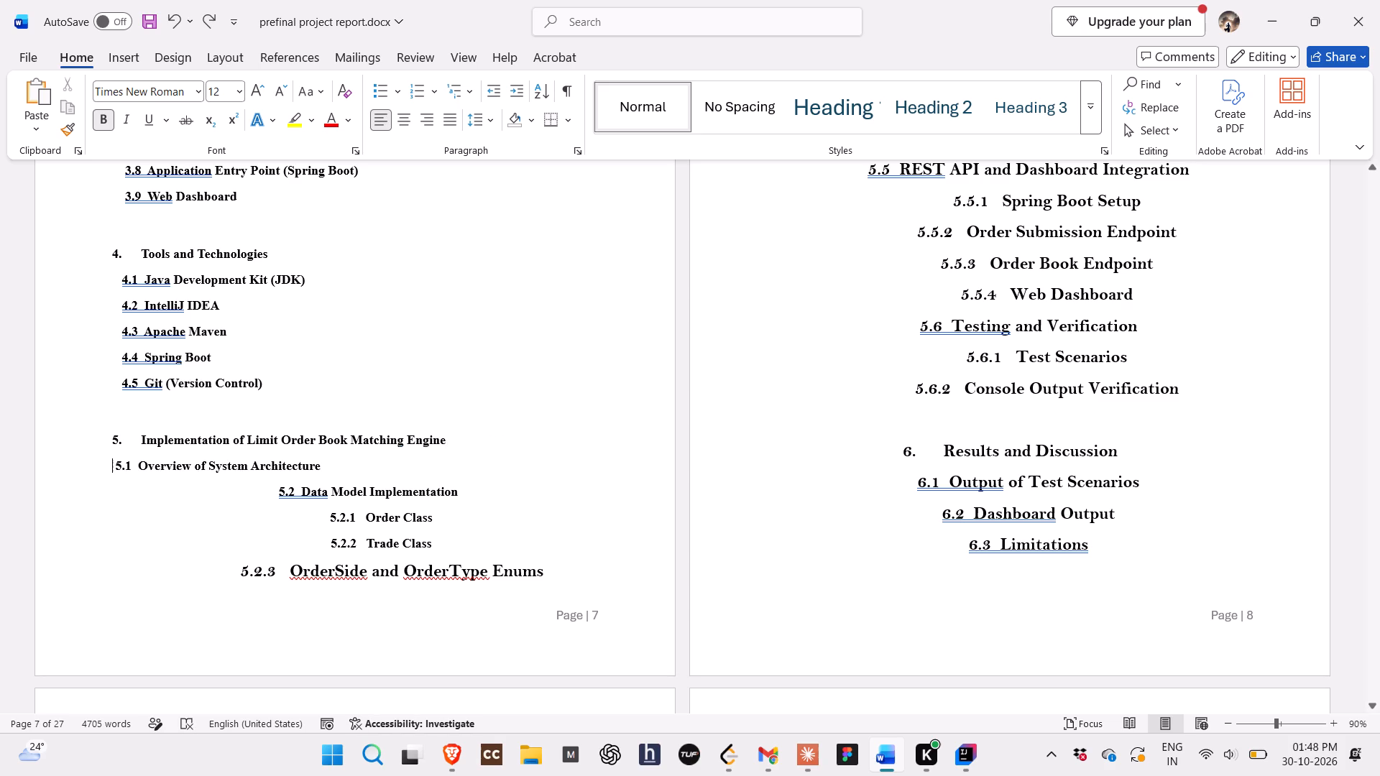
Left-align the 5.2 Data Model Implementation entry on its own line, removing a leading space to line it up with 5.1.
{"action": "left_click", "coordinate": [272, 486]}
{"action": "key", "text": "ctrl+BackSpace"}
{"action": "key", "text": "ctrl+BackSpace"}
{"action": "key", "text": "Return"}
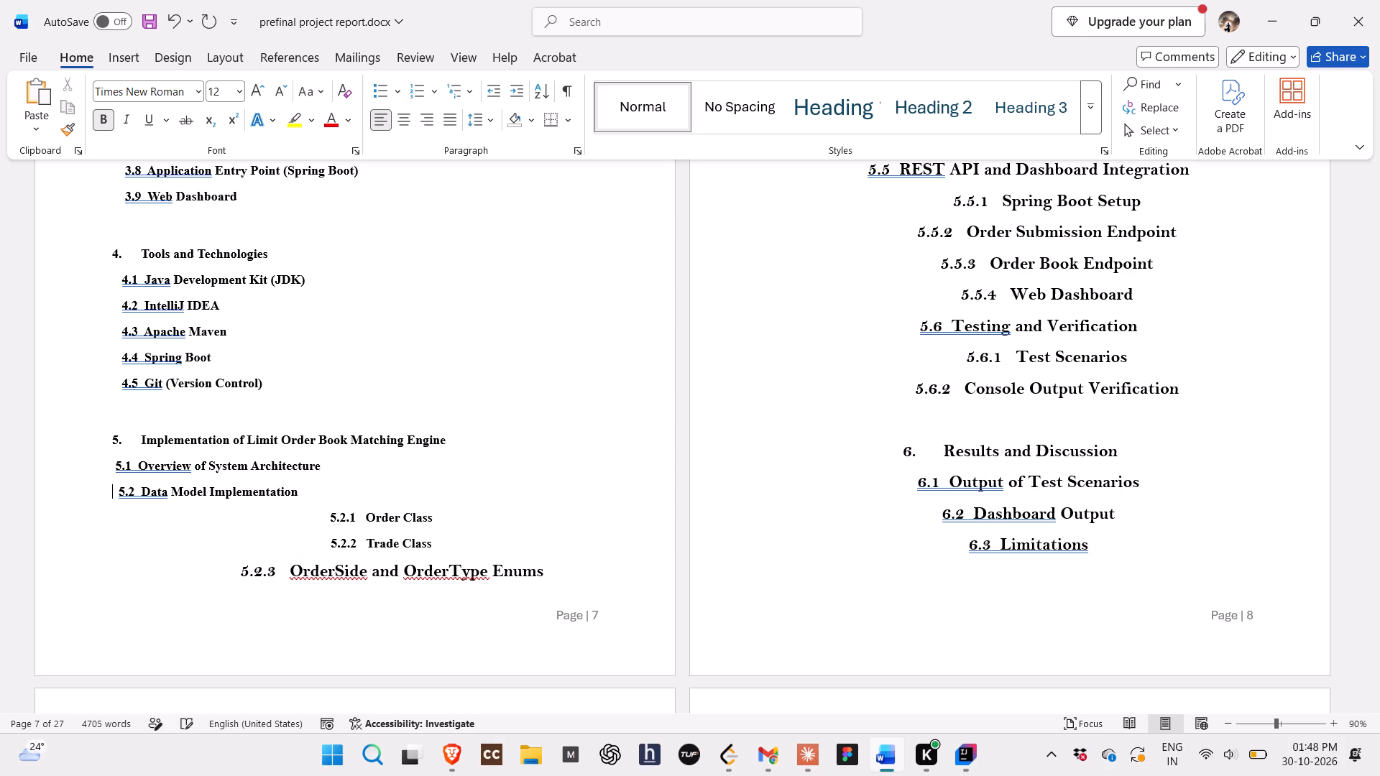
{"action": "key", "text": "Delete"}
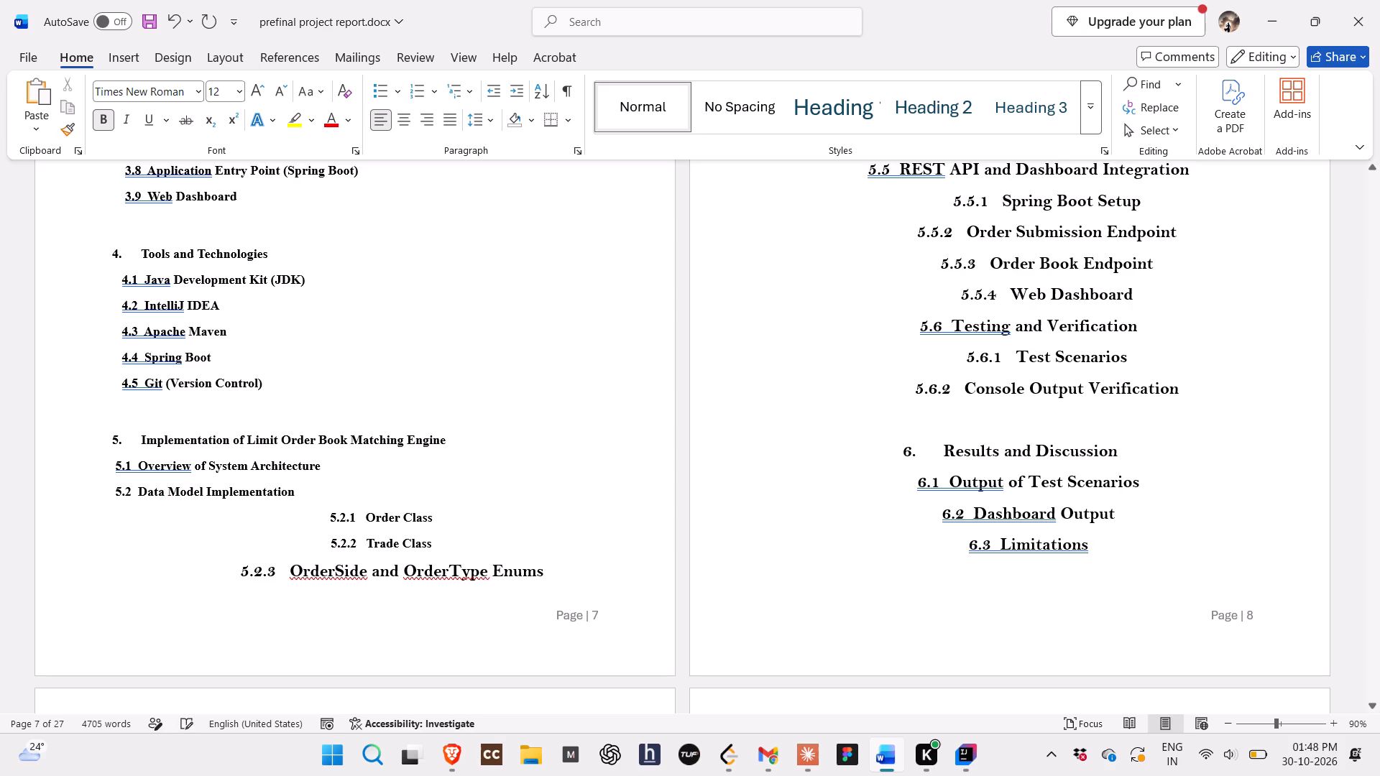
Indent the 5.1 and 5.2 contents entries with two extra leading spaces each to match the Chapter 4 subentries.
{"action": "left_click", "coordinate": [116, 463]}
{"action": "key", "text": "space"}
{"action": "key", "text": "space"}
{"action": "key", "text": "space"}
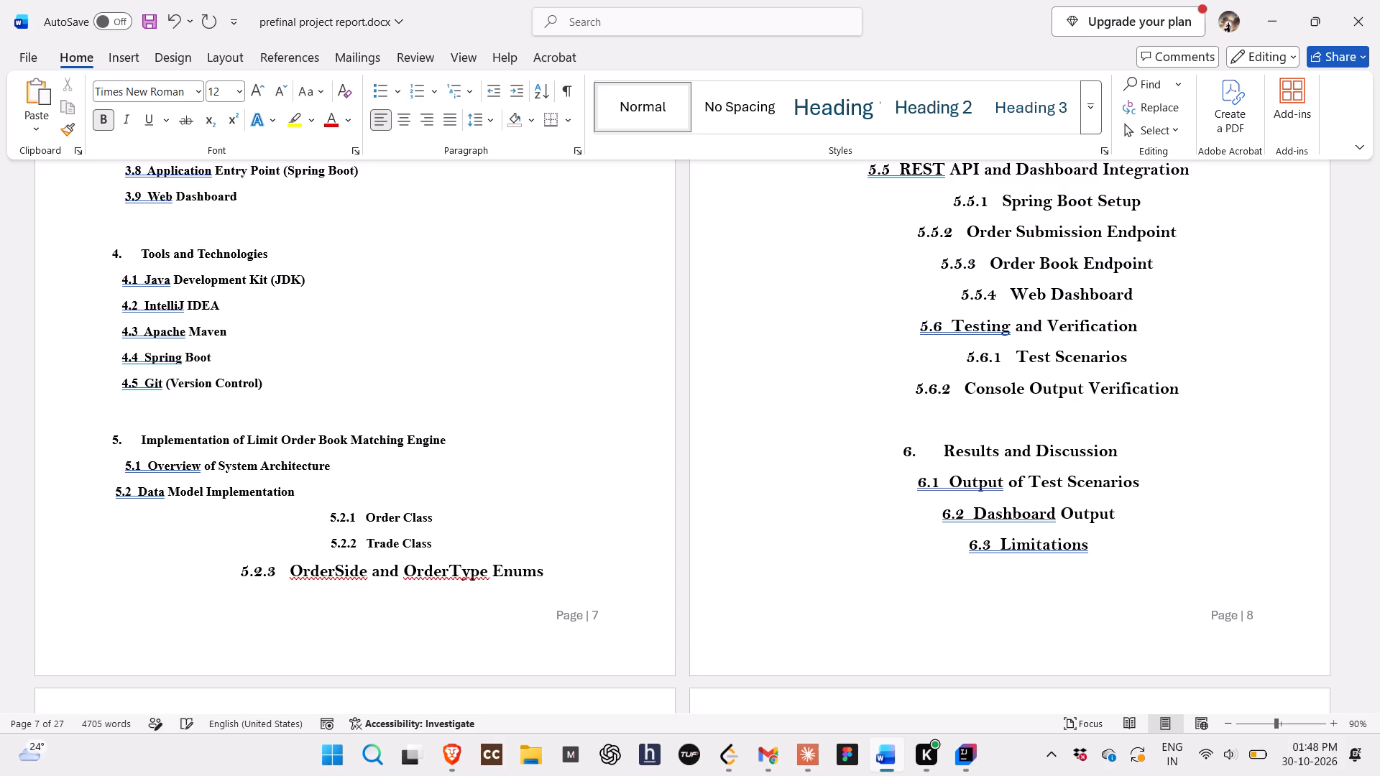
{"action": "key", "text": "BackSpace"}
{"action": "left_click", "coordinate": [118, 494]}
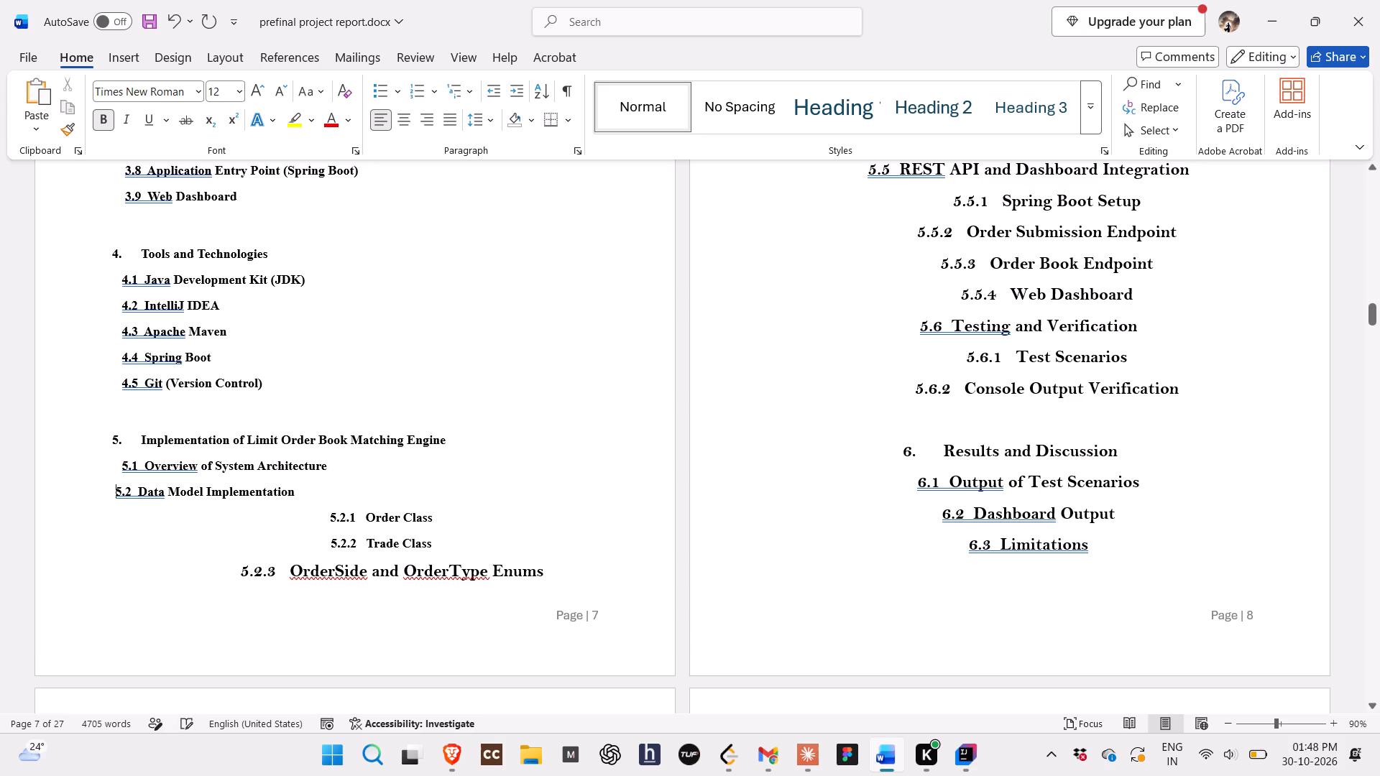
{"action": "key", "text": "space"}
{"action": "key", "text": "space"}
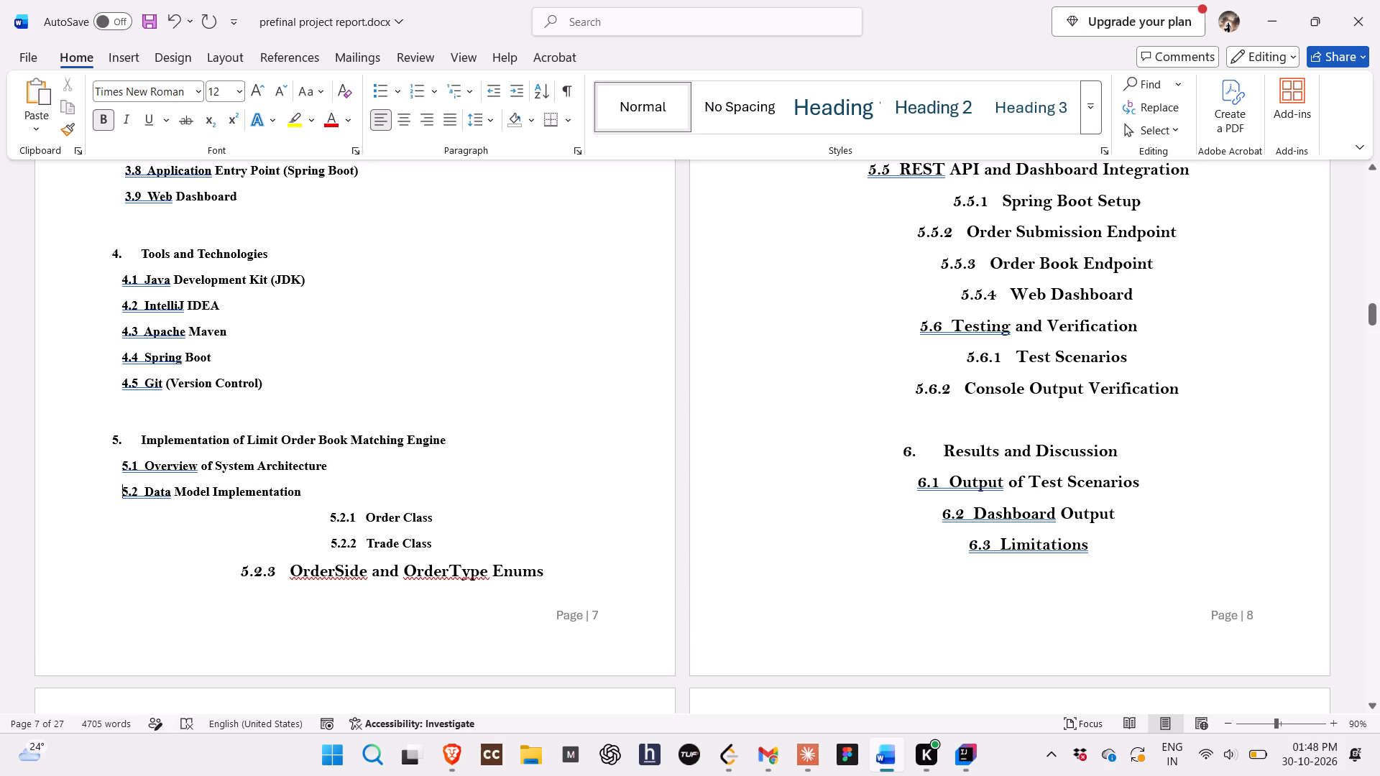
Left-align the 5.2.1 Order Class entry on its own line, indented with four leading spaces.
{"action": "left_click", "coordinate": [339, 516]}
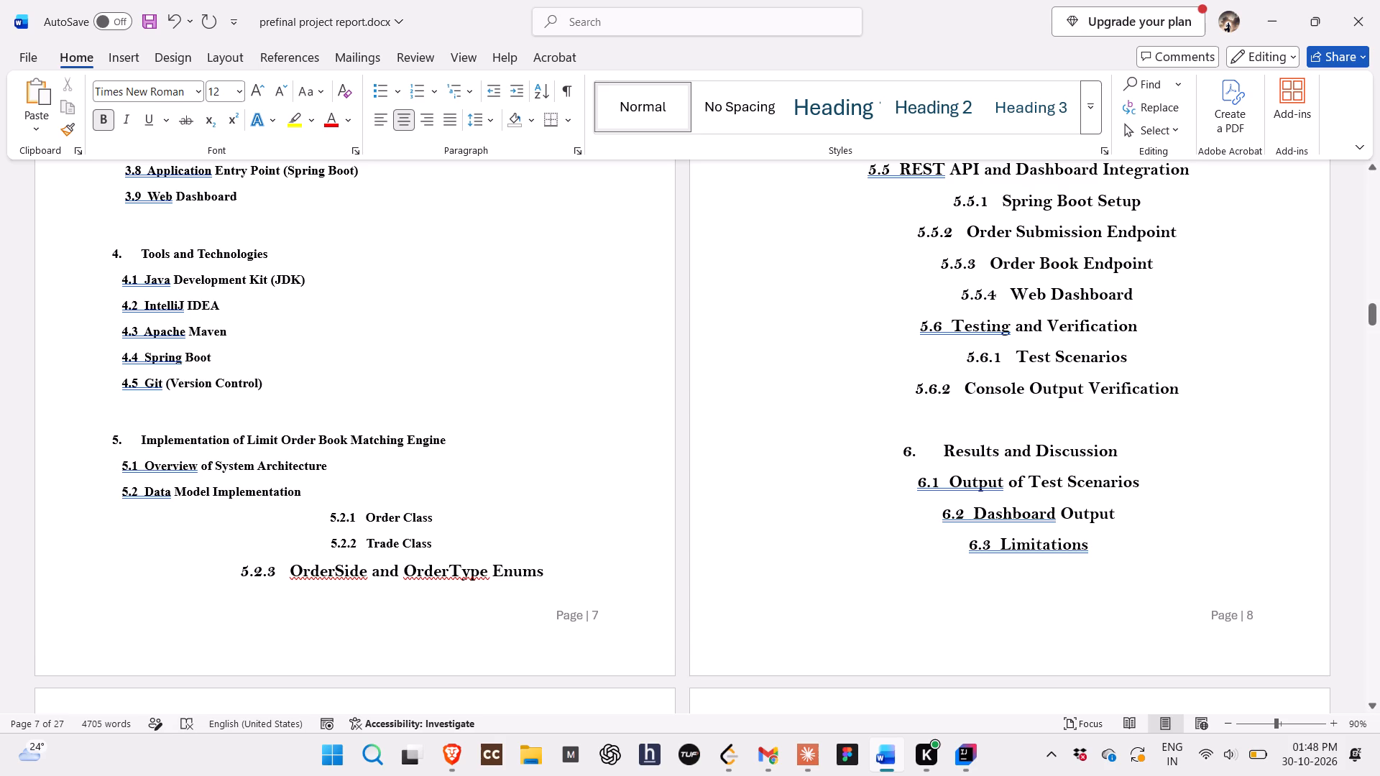
{"action": "left_click", "coordinate": [329, 517]}
{"action": "key", "text": "ctrl+BackSpace"}
{"action": "key", "text": "ctrl+BackSpace"}
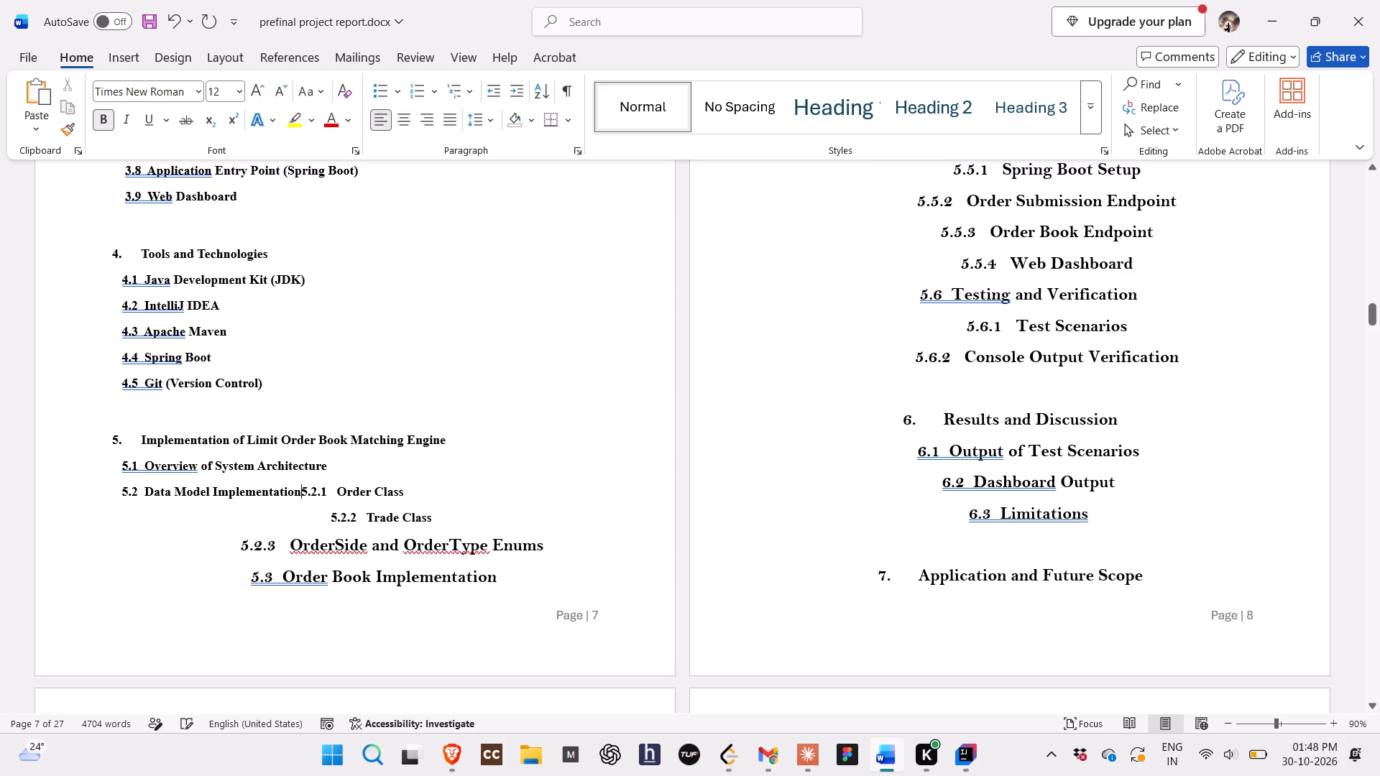
{"action": "key", "text": "Return"}
{"action": "key", "text": "space"}
{"action": "key", "text": "space"}
{"action": "key", "text": "space"}
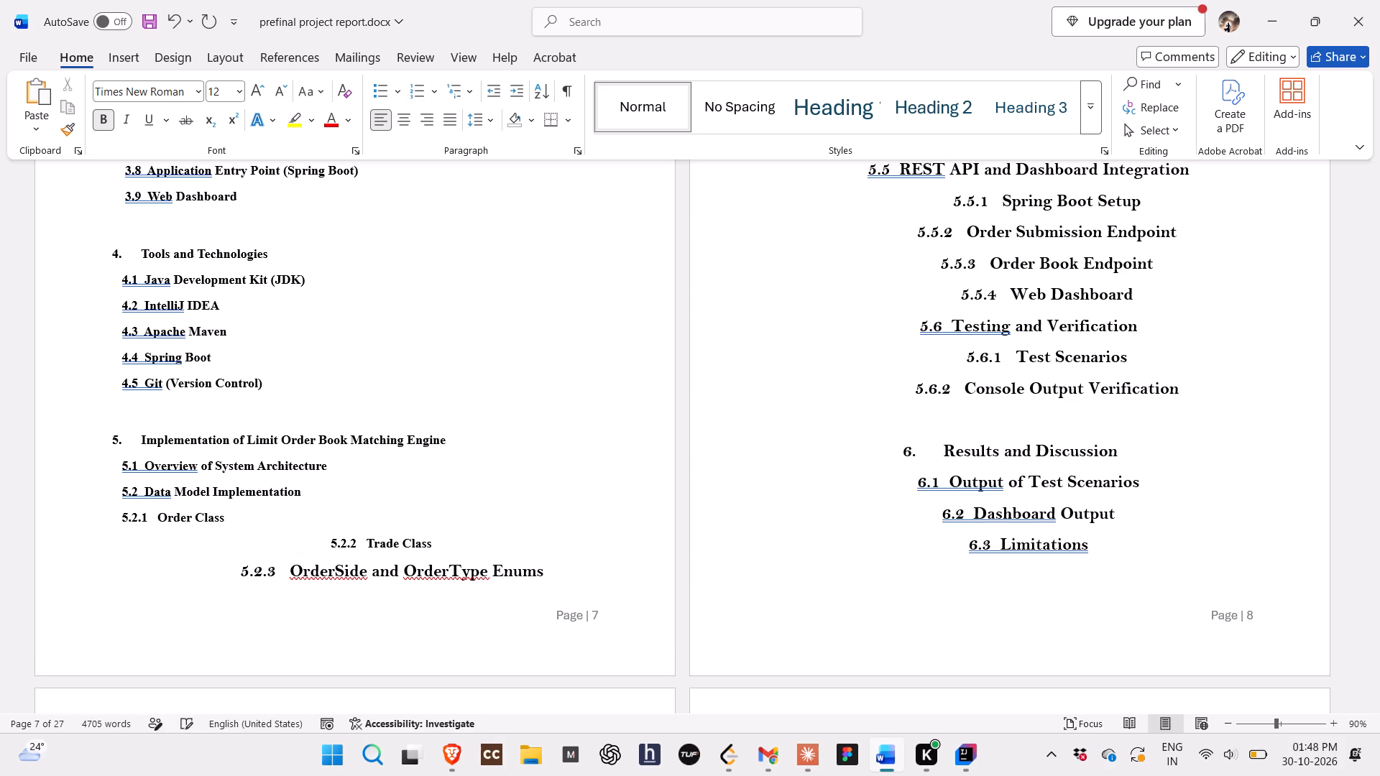
{"action": "key", "text": "space"}
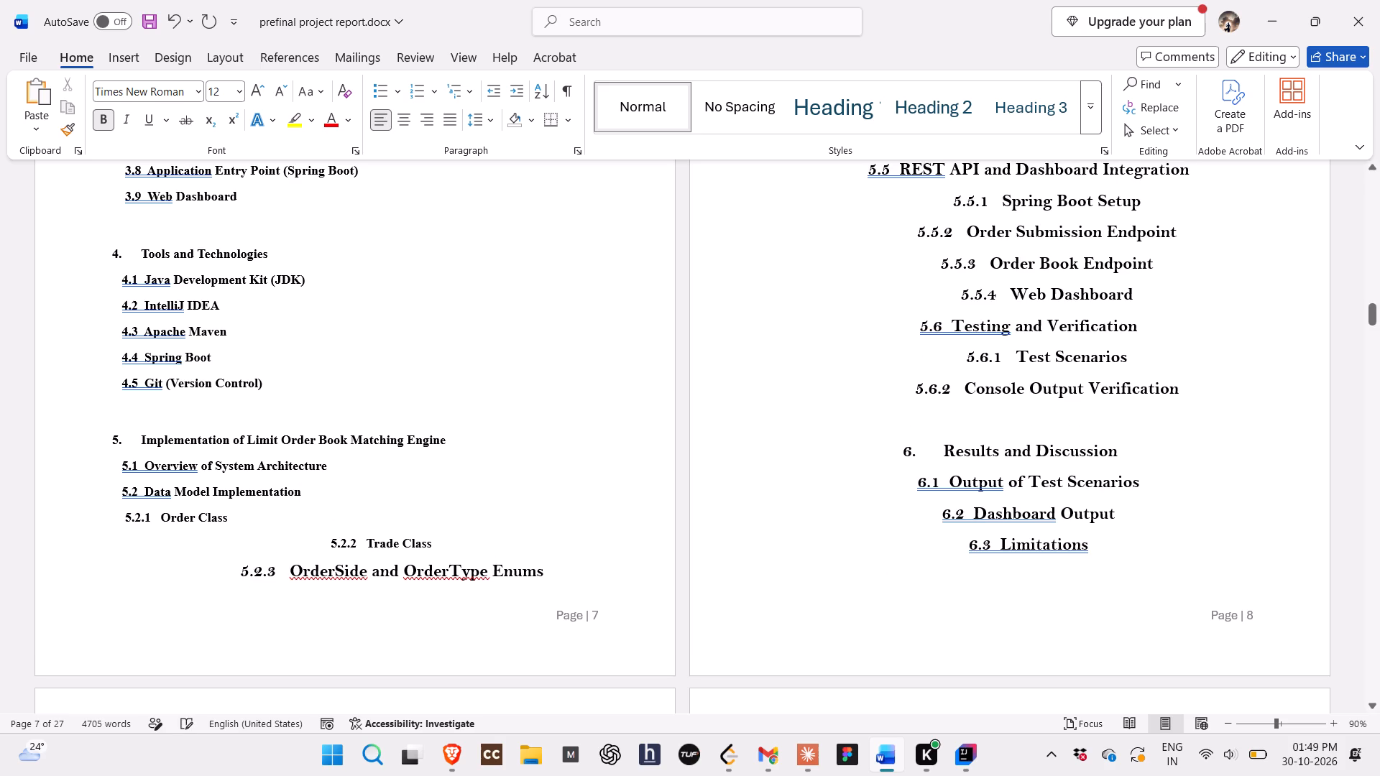
Left-align the 5.2.2 Trade Class entry on its own line, indented with four leading spaces to match 5.2.1.
{"action": "left_click", "coordinate": [336, 540]}
{"action": "key", "text": "Left"}
{"action": "key", "text": "ctrl+BackSpace"}
{"action": "key", "text": "ctrl+BackSpace"}
{"action": "key", "text": "Return"}
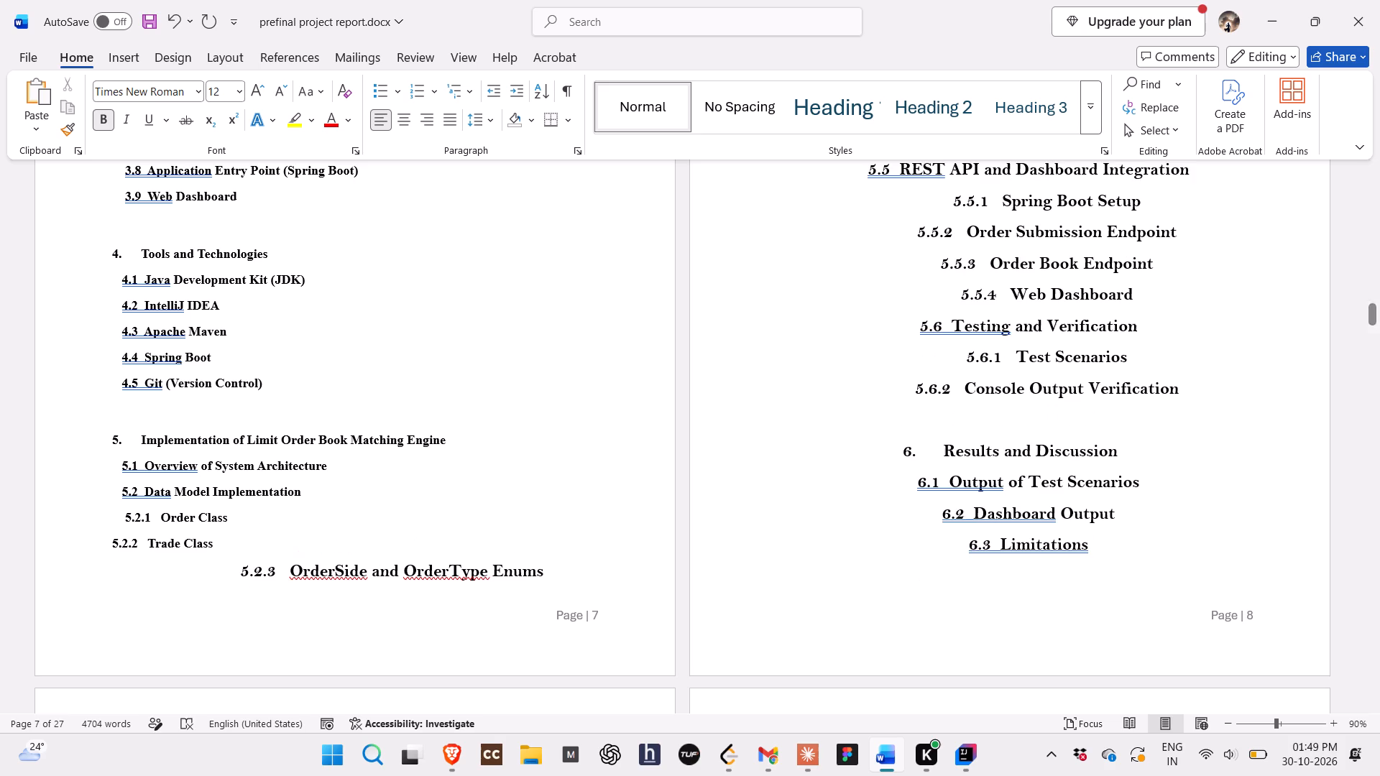
{"action": "key", "text": "space"}
{"action": "key", "text": "space"}
{"action": "key", "text": "space"}
{"action": "key", "text": "space"}
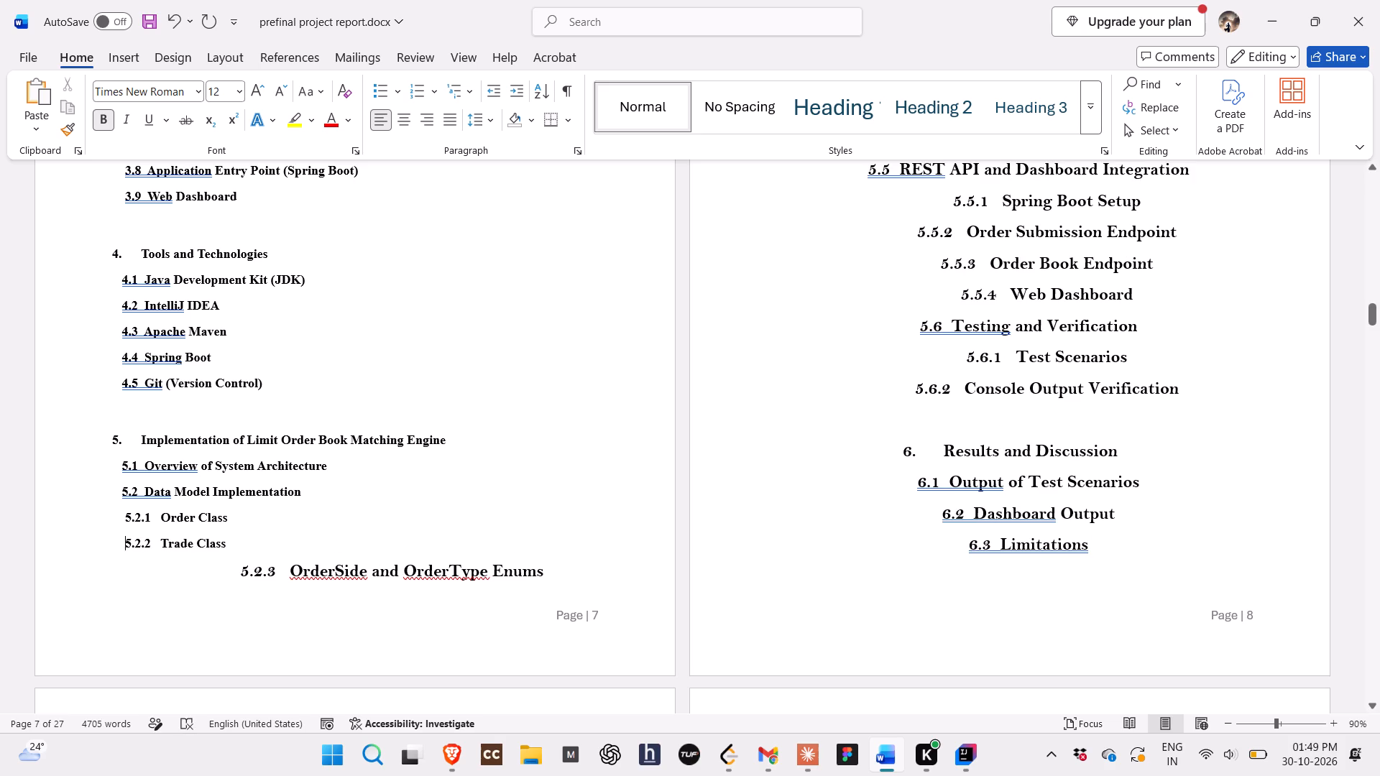
Set the font of the contents entries from 5.3 Order Book Implementation through 5.6.2 Console Output Verification to Times New Roman.
{"action": "left_click_drag", "start_coordinate": [1193, 392], "coordinate": [962, 172]}
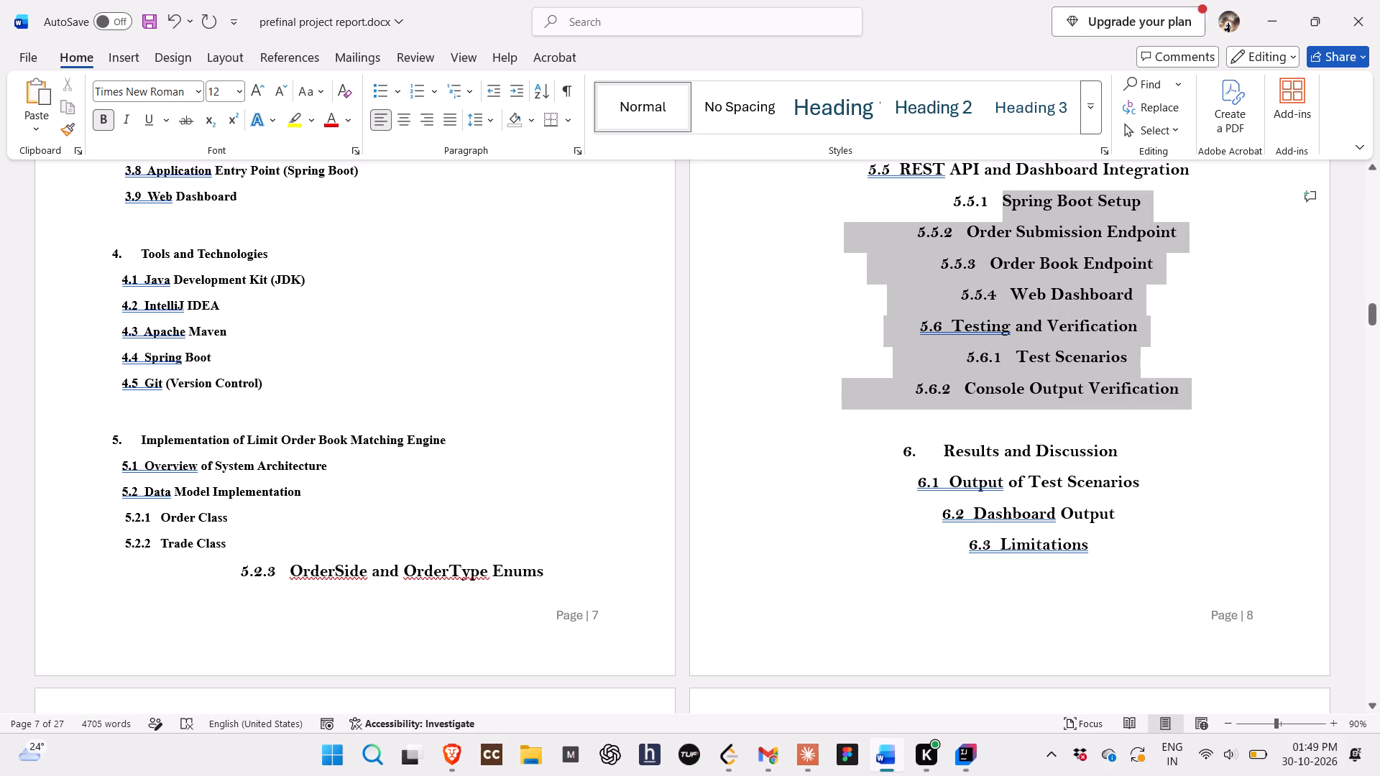
{"action": "left_click_drag", "start_coordinate": [962, 172], "coordinate": [882, 140]}
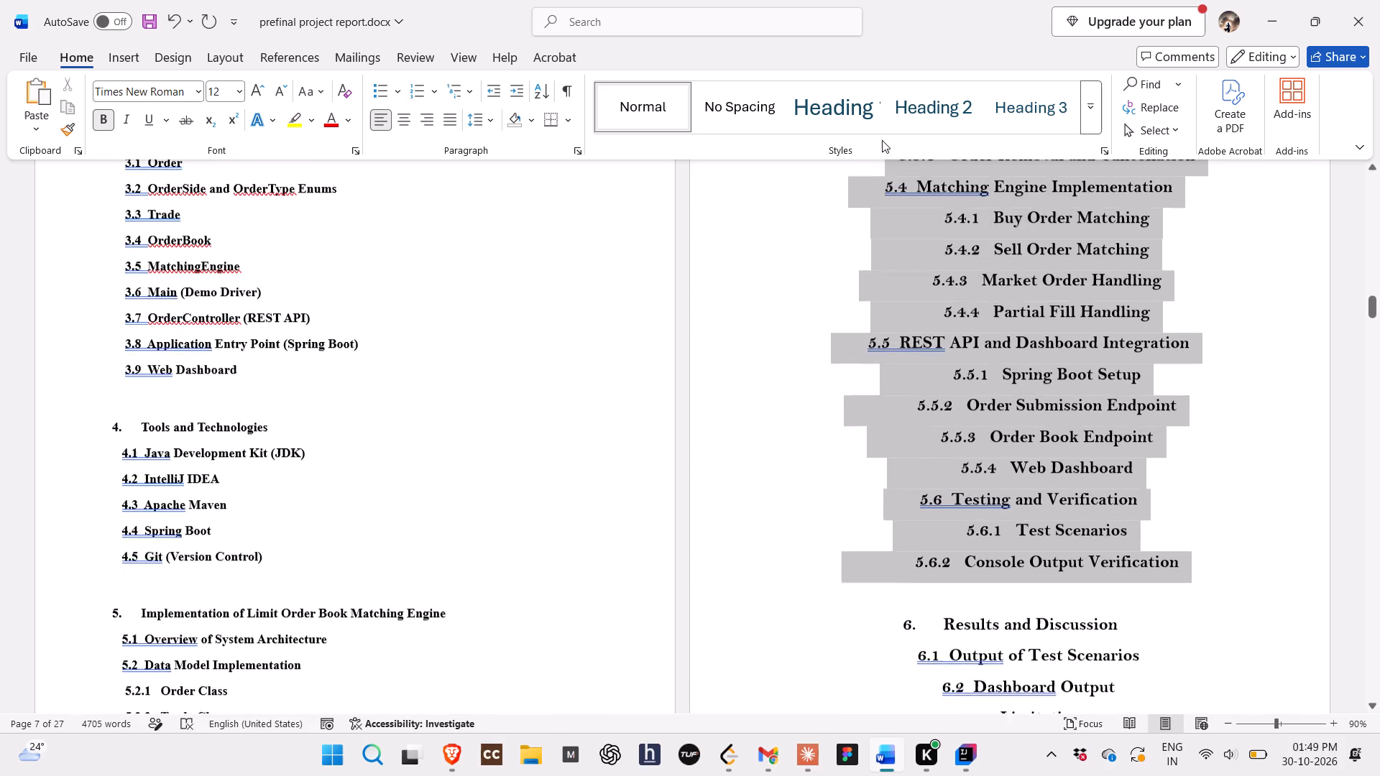
{"action": "left_click_drag", "start_coordinate": [882, 140], "coordinate": [870, 250]}
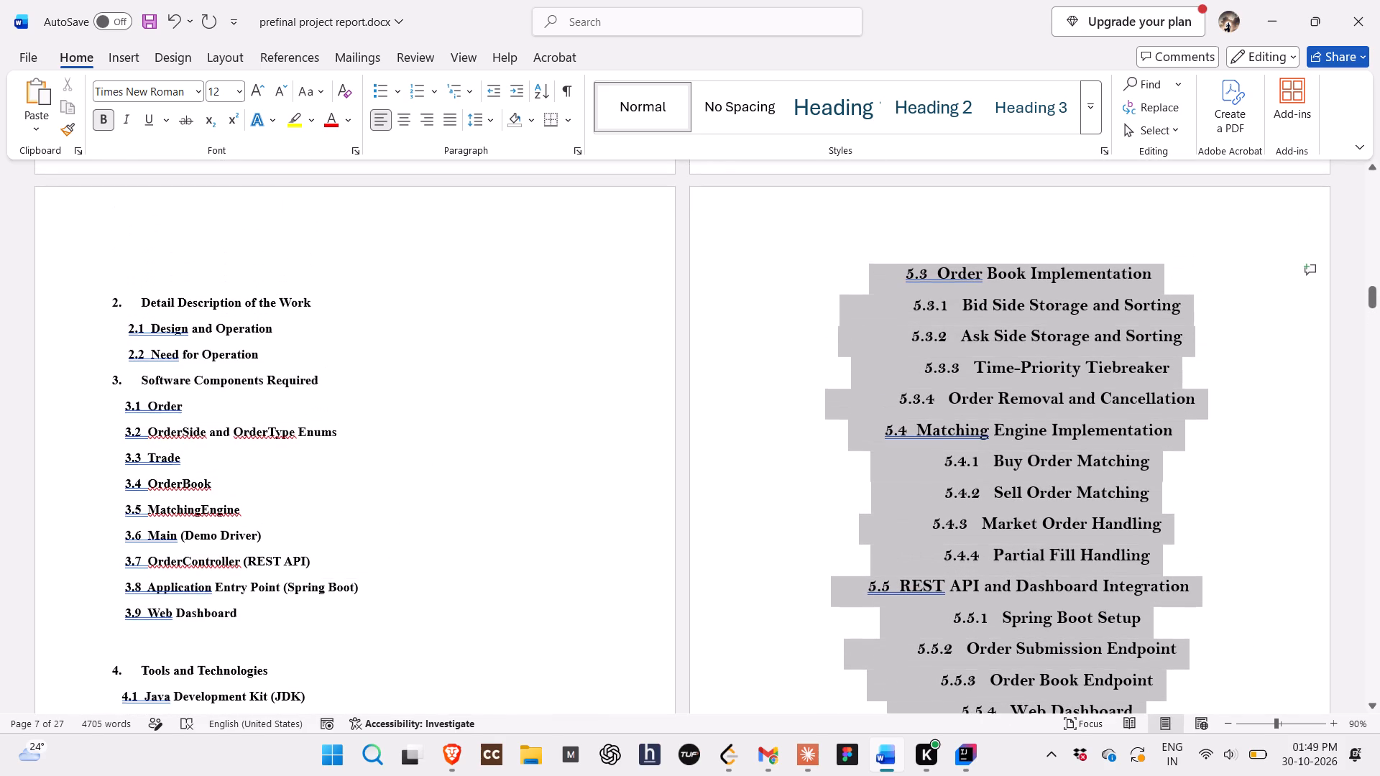
{"action": "left_click_drag", "start_coordinate": [870, 250], "coordinate": [872, 274]}
{"action": "left_click", "coordinate": [924, 226]}
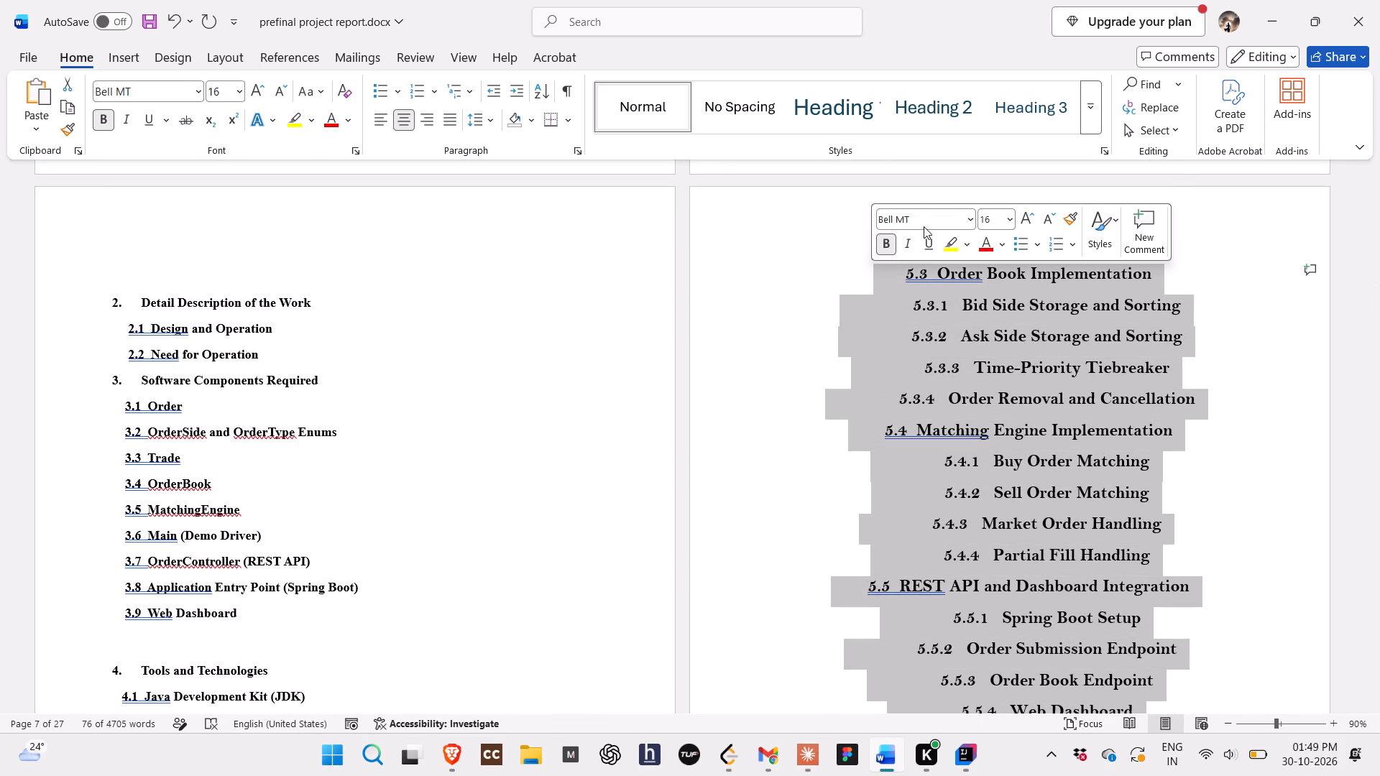
{"action": "left_click", "coordinate": [914, 212]}
{"action": "left_click", "coordinate": [916, 218]}
{"action": "key", "text": "BackSpace"}
{"action": "type", "text": "ties"}
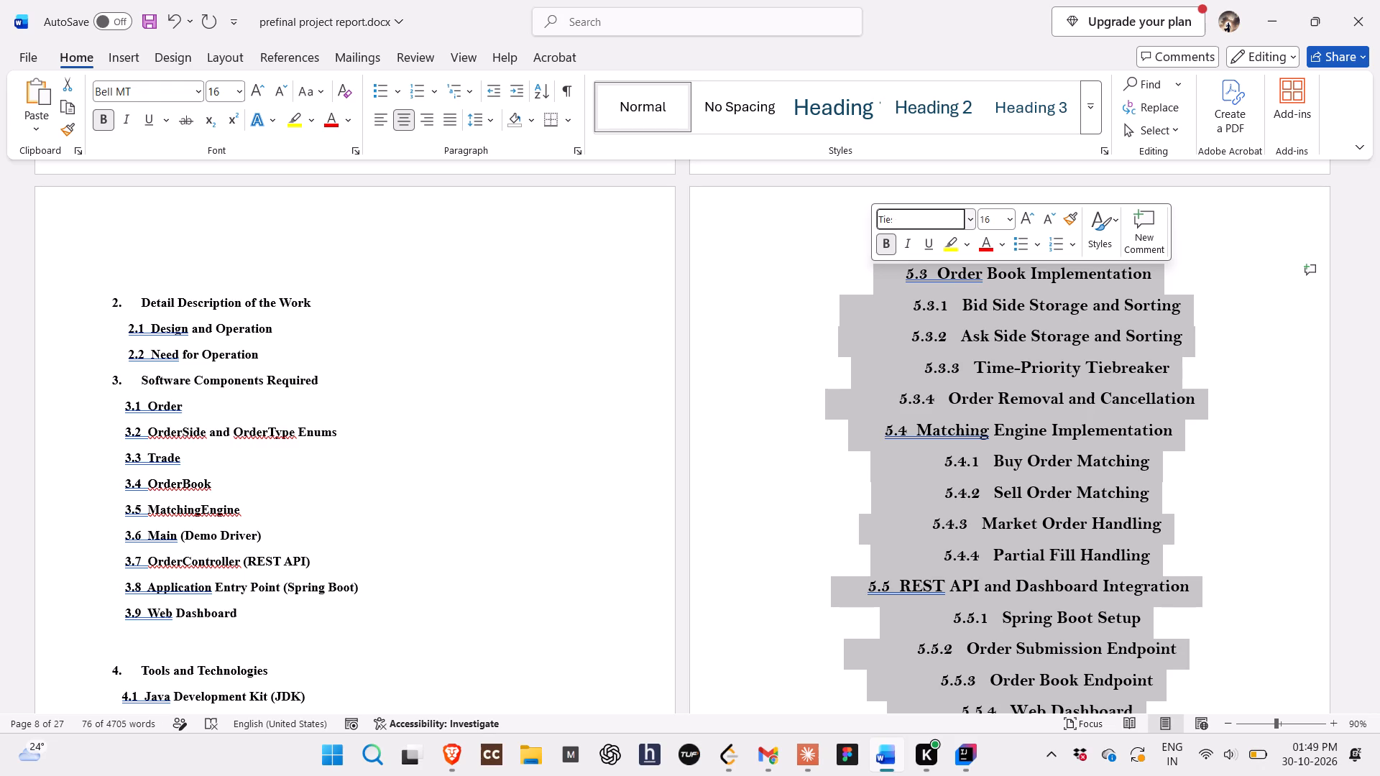
{"action": "key", "text": "BackSpace"}
{"action": "key", "text": "BackSpace"}
{"action": "type", "text": "mes"}
{"action": "key", "text": "Return"}
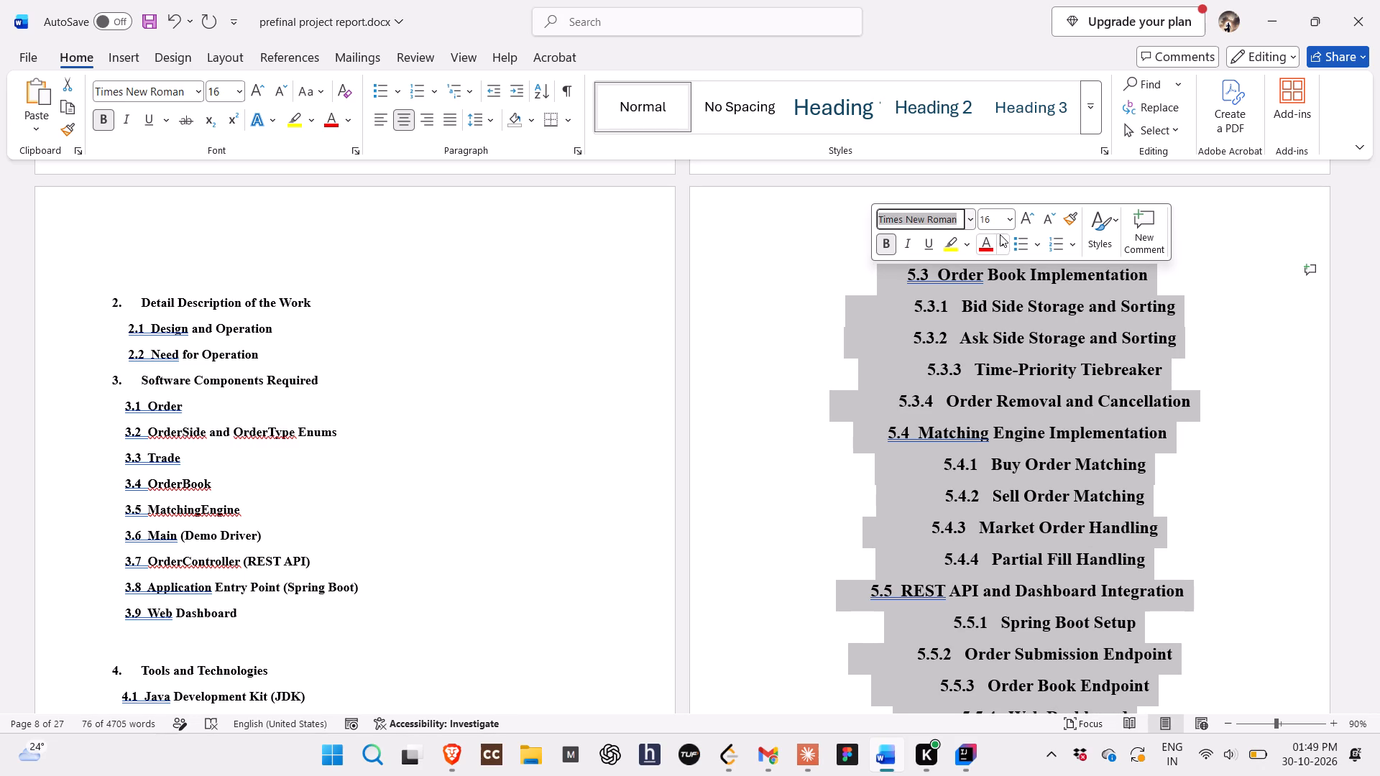
Set the font size of the contents entries from 5.3 through 5.6.2 to 12.
{"action": "left_click", "coordinate": [993, 218]}
{"action": "key", "text": "BackSpace"}
{"action": "type", "text": "12"}
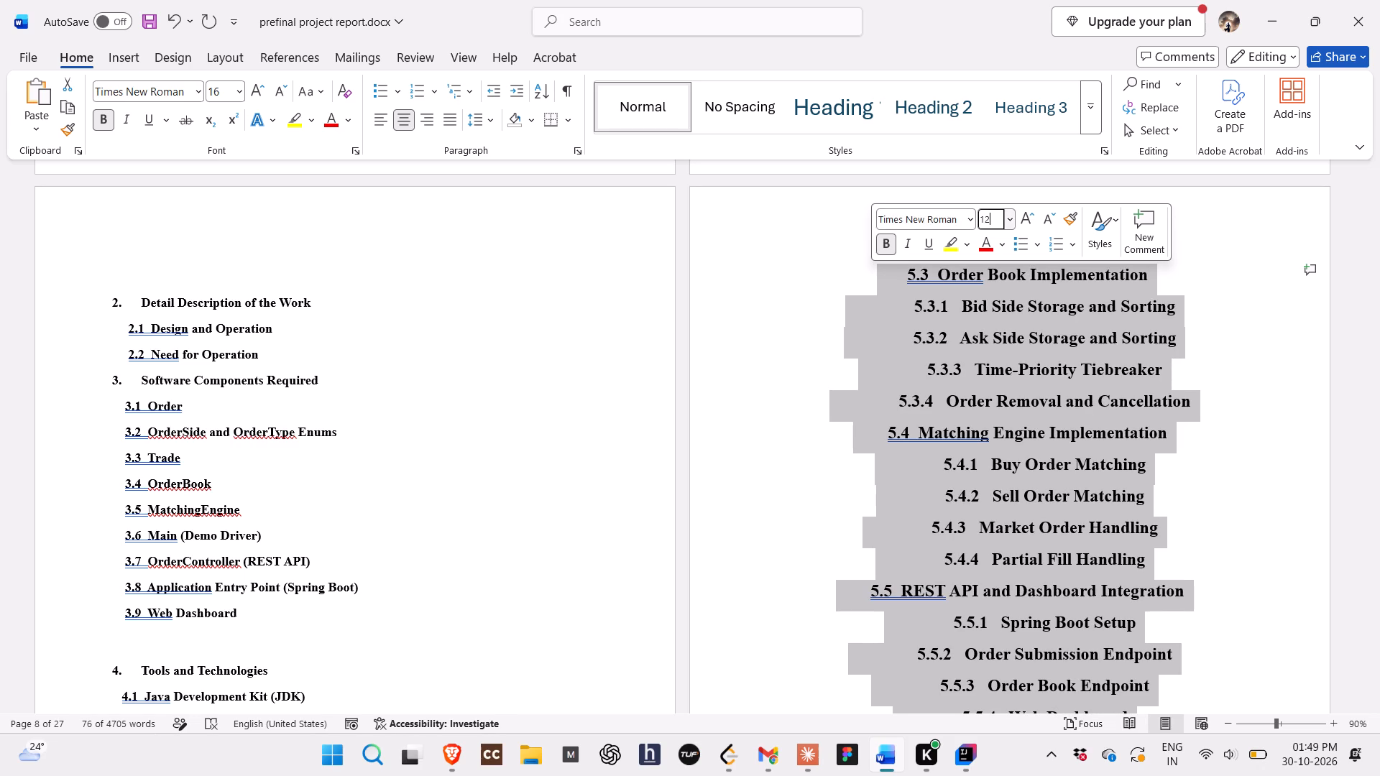
{"action": "key", "text": "Return"}
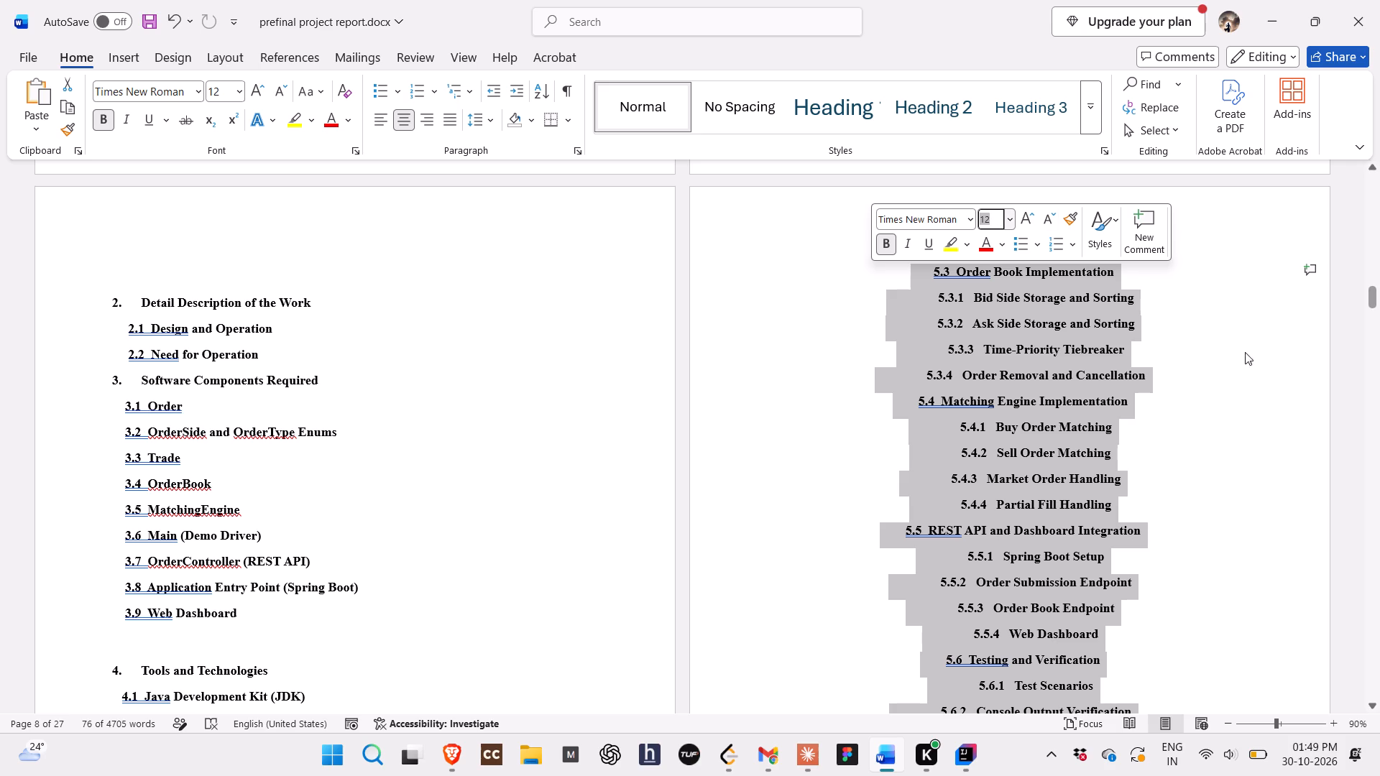
{"action": "left_click", "coordinate": [1363, 456]}
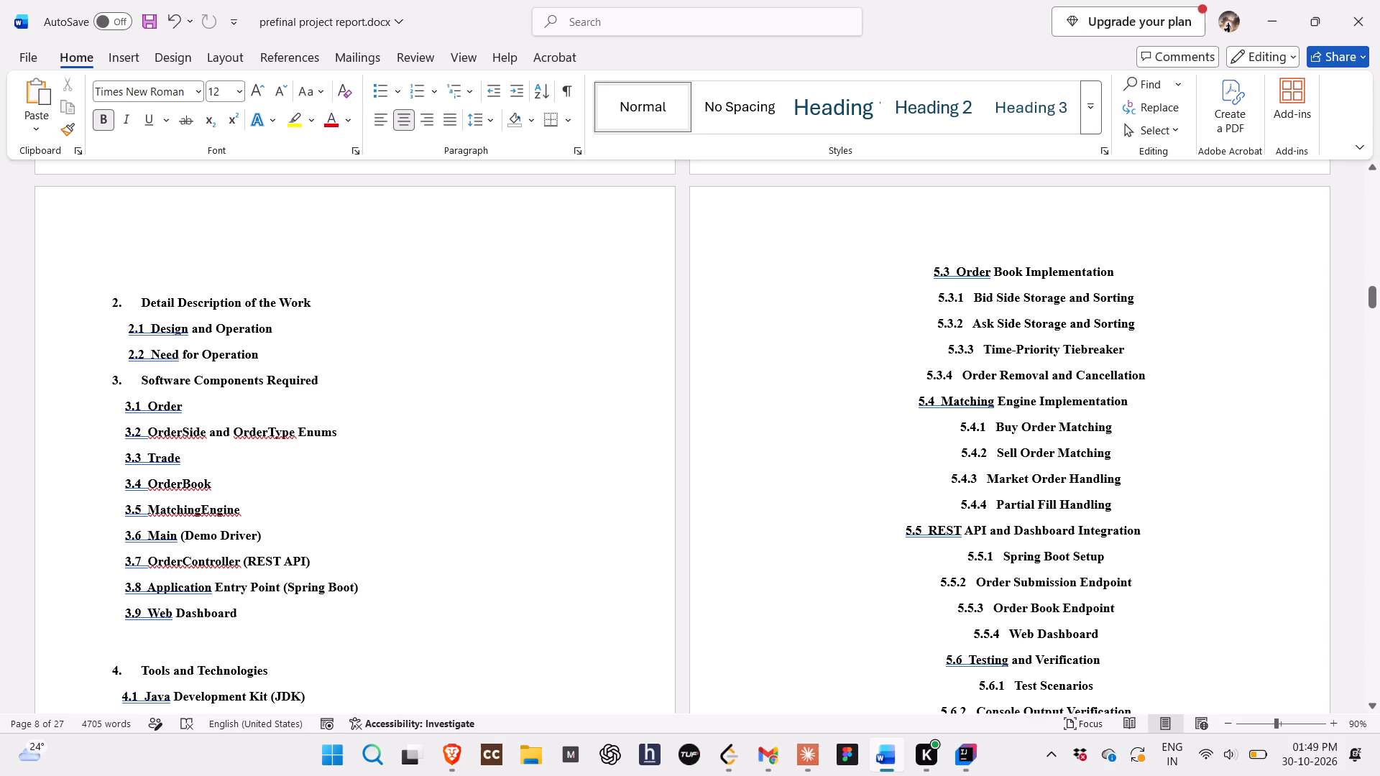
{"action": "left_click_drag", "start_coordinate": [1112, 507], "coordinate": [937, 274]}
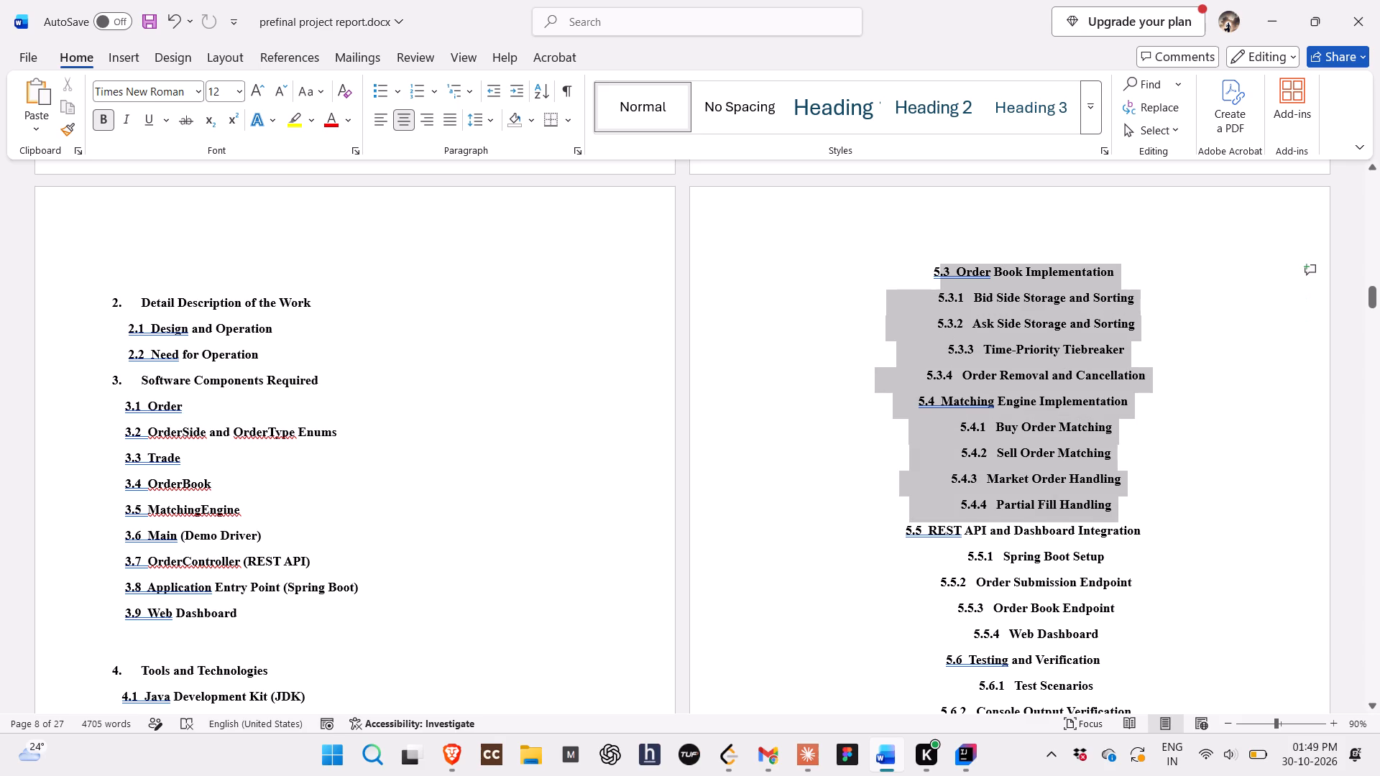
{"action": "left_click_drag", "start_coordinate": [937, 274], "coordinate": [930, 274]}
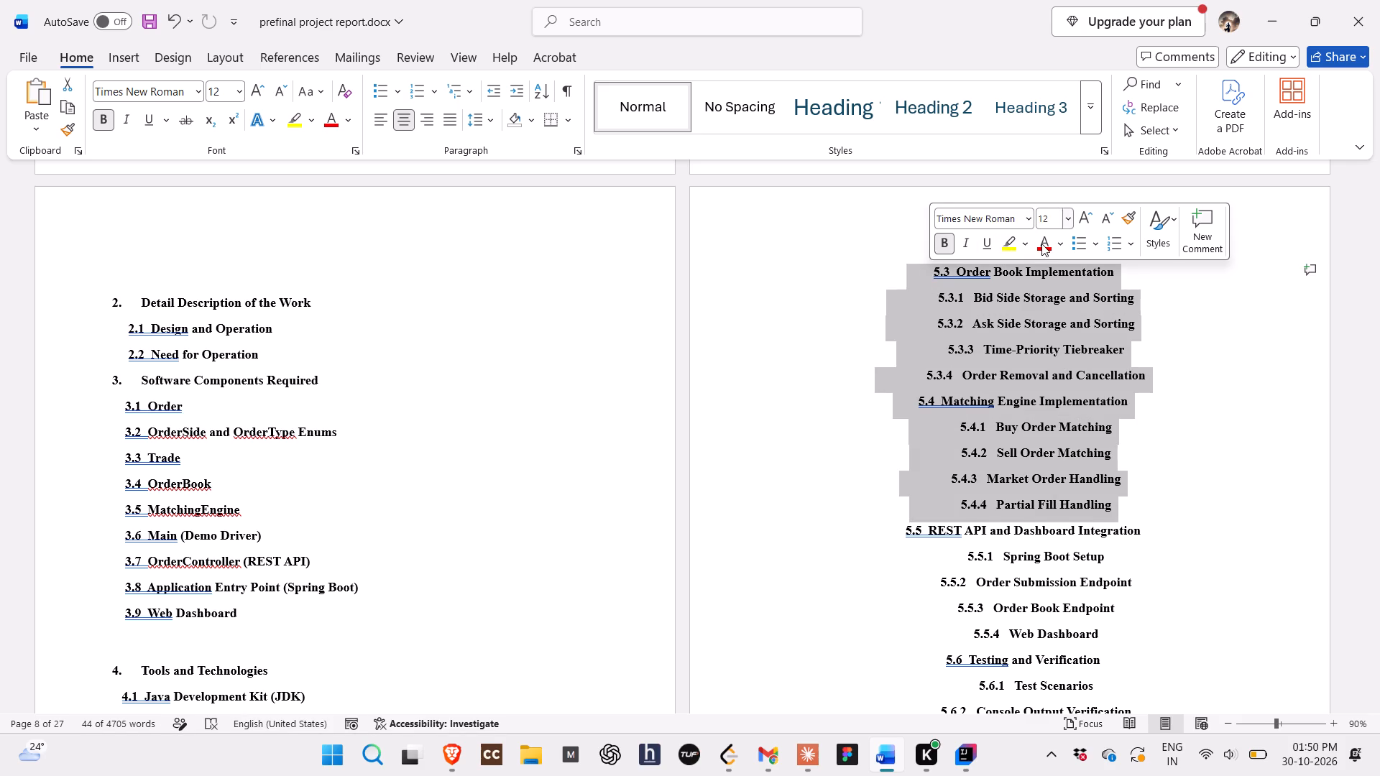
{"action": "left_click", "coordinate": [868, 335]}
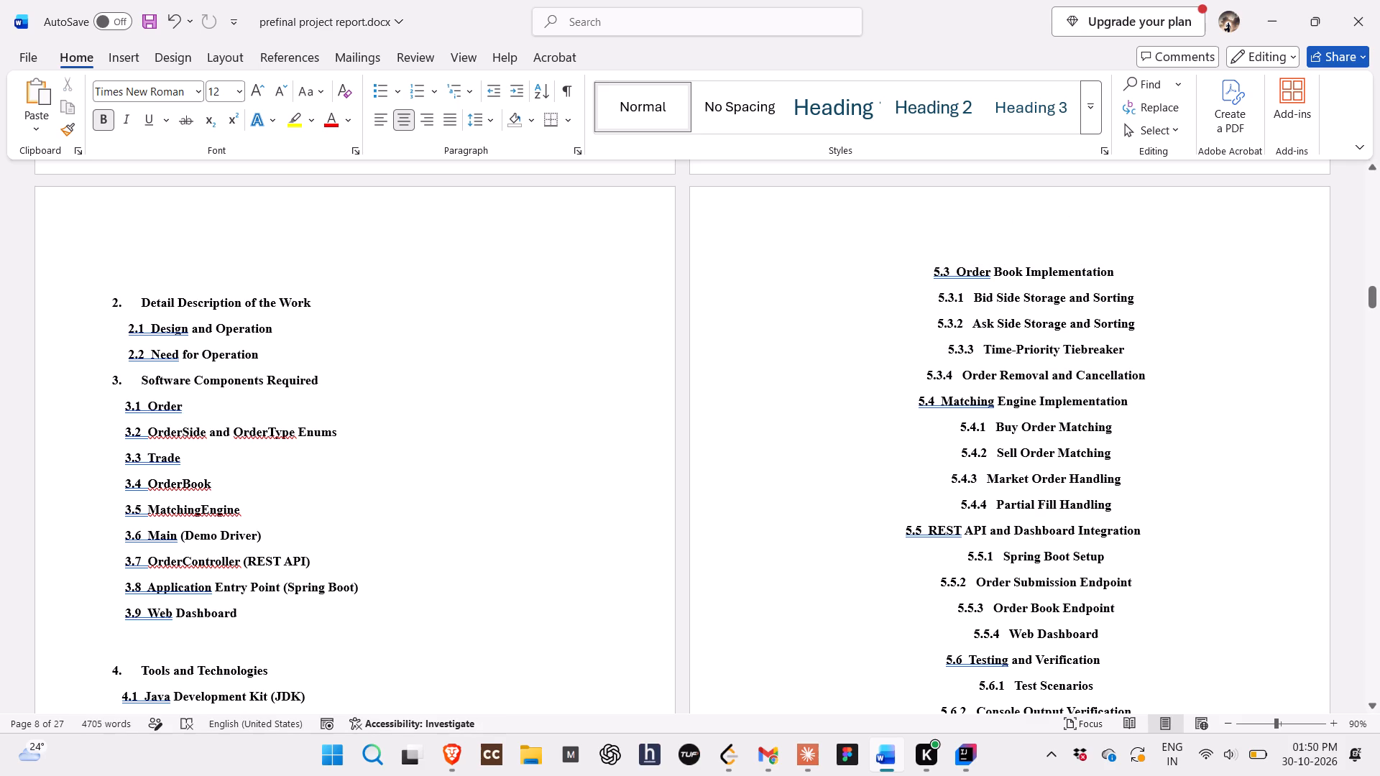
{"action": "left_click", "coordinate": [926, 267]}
Set the font of the contents entries from the Chapter 6 heading, Results and Discussion, through 7.2 Future Scope to Times New Roman.
{"action": "left_click_drag", "start_coordinate": [1374, 301], "coordinate": [1374, 315]}
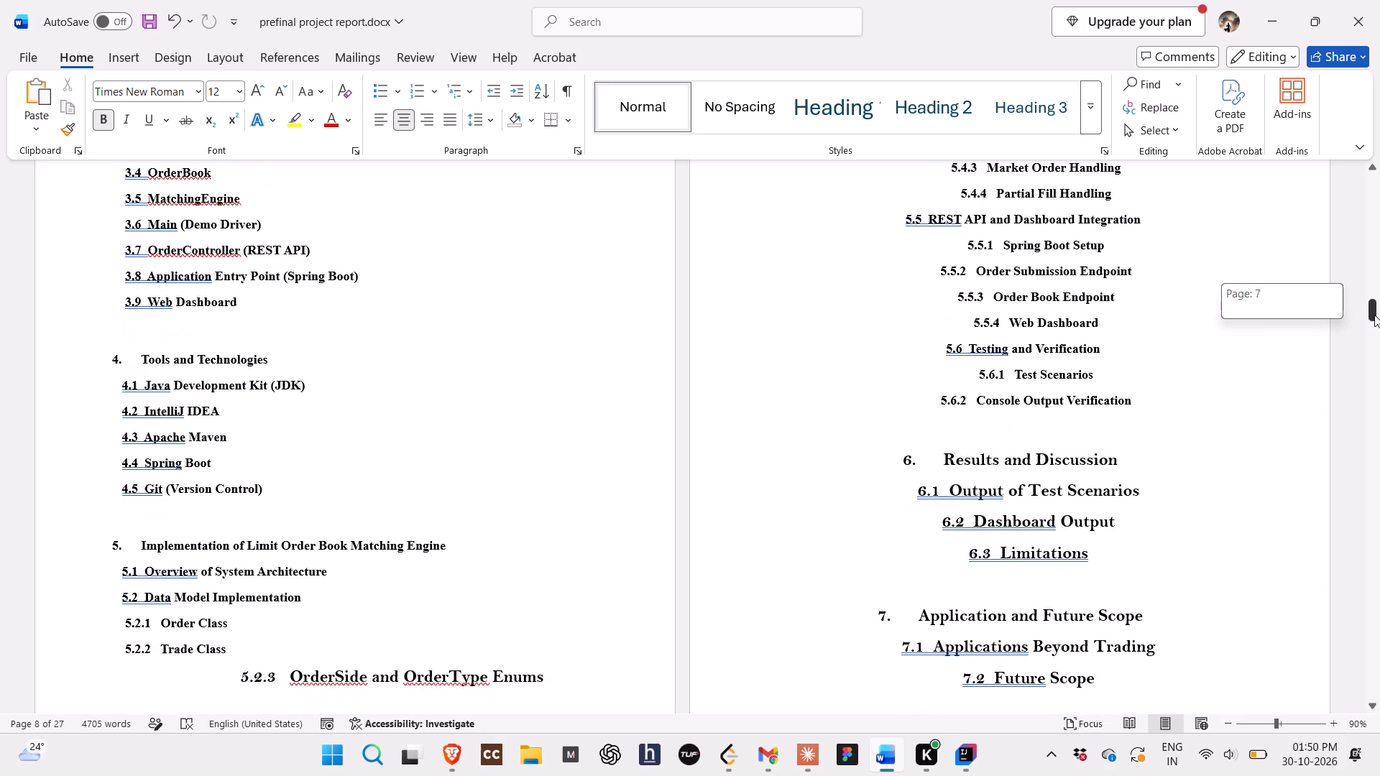
{"action": "left_click_drag", "start_coordinate": [1374, 315], "coordinate": [1374, 323]}
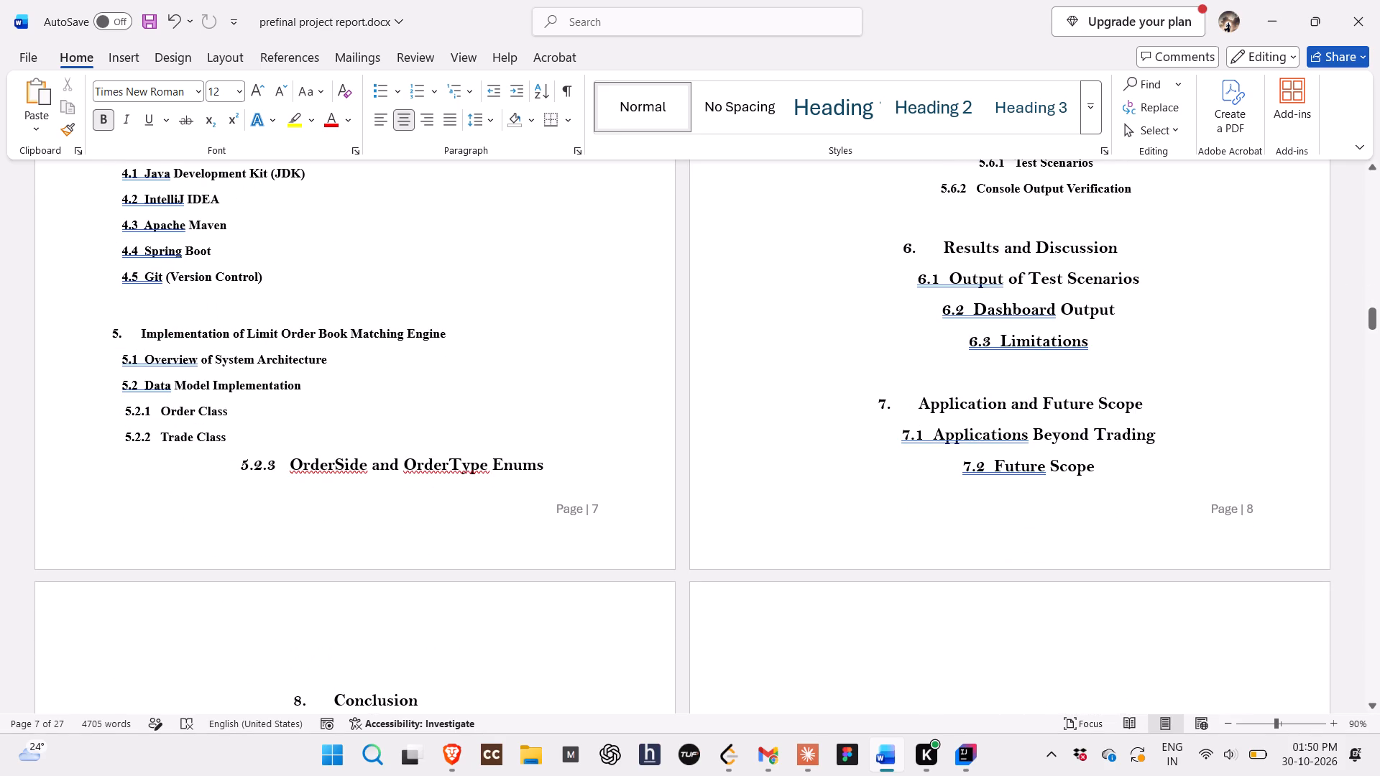
{"action": "left_click_drag", "start_coordinate": [1104, 475], "coordinate": [873, 236]}
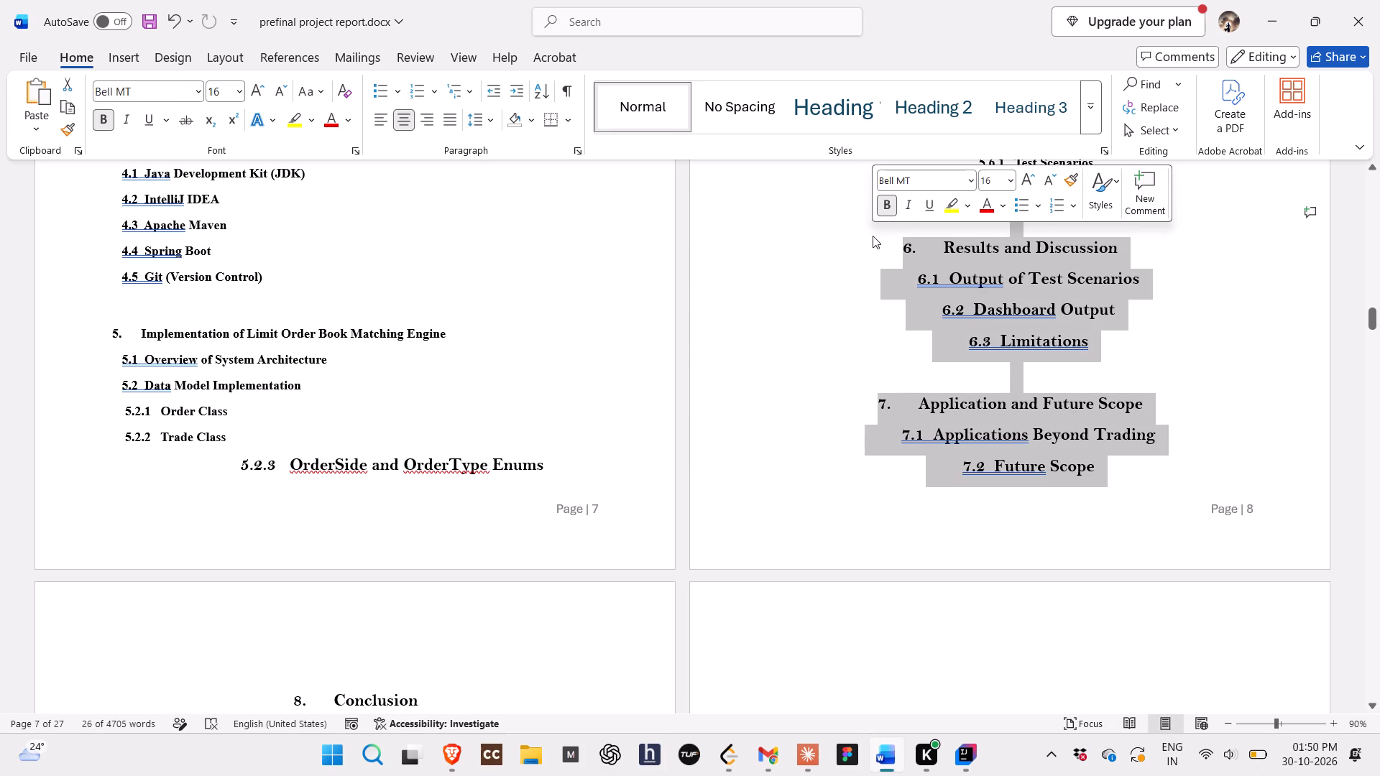
{"action": "left_click", "coordinate": [937, 180]}
{"action": "key", "text": "ctrl+BackSpace"}
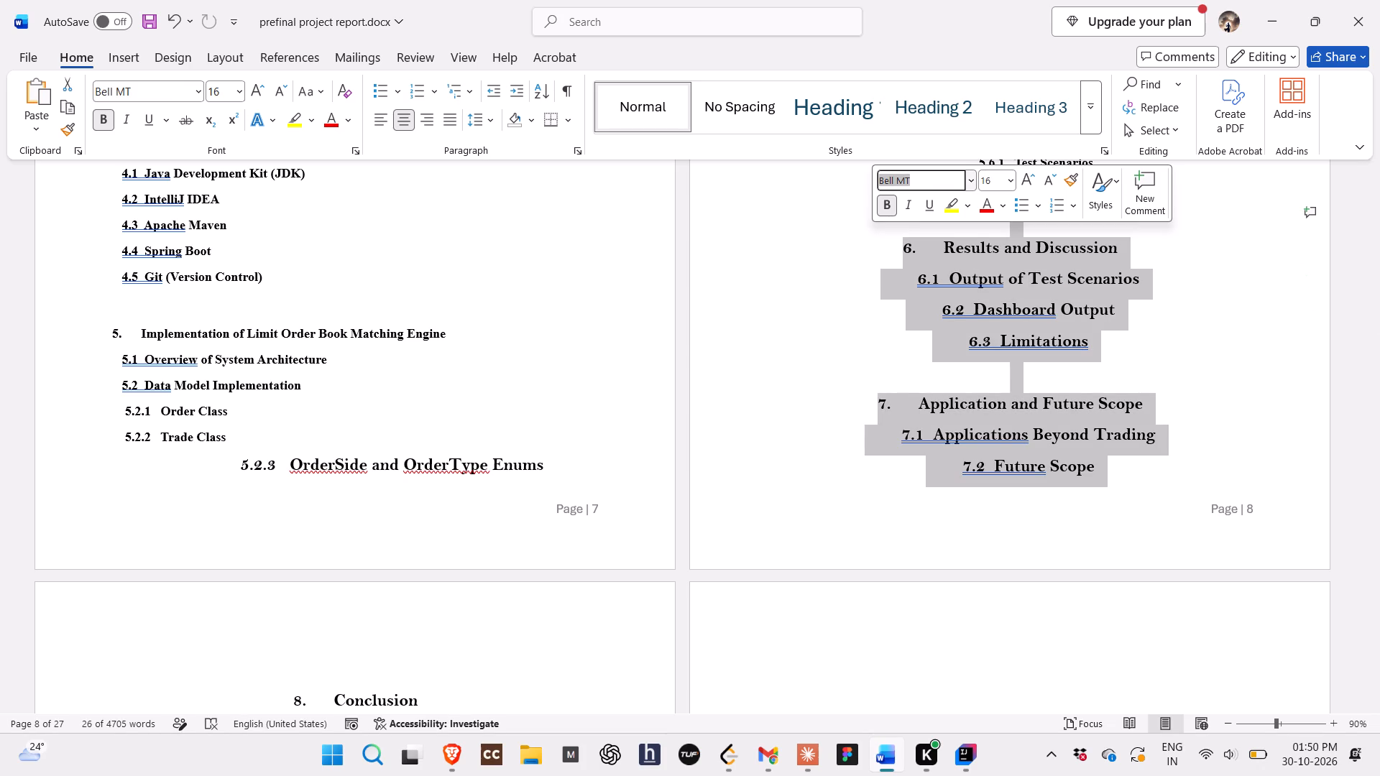
{"action": "key", "text": "BackSpace"}
{"action": "type", "text": "teim"}
{"action": "key", "text": "BackSpace"}
{"action": "key", "text": "BackSpace"}
{"action": "key", "text": "BackSpace"}
{"action": "type", "text": "imes"}
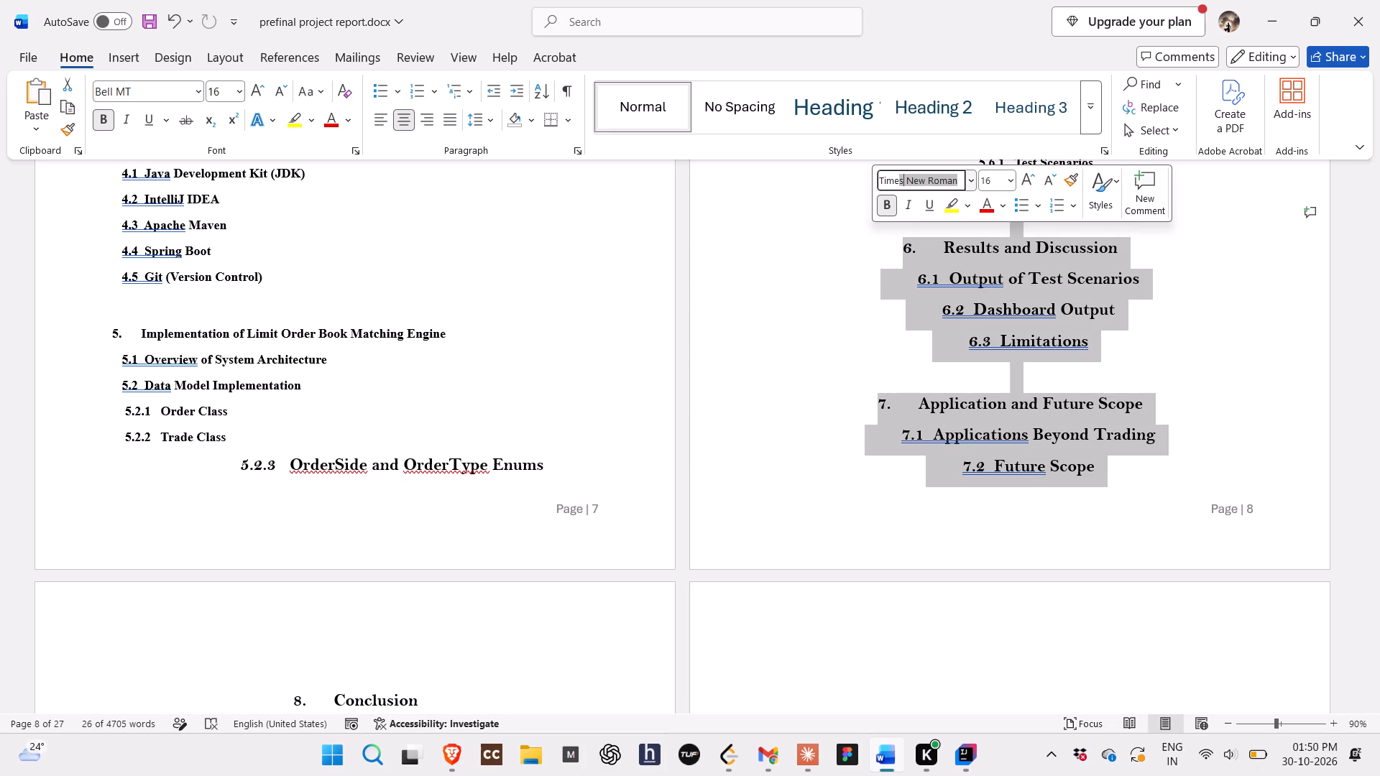
{"action": "key", "text": "Return"}
Set the font size of the contents entries from the Chapter 6 heading through 7.2 Future Scope to 12.
{"action": "left_click", "coordinate": [993, 181]}
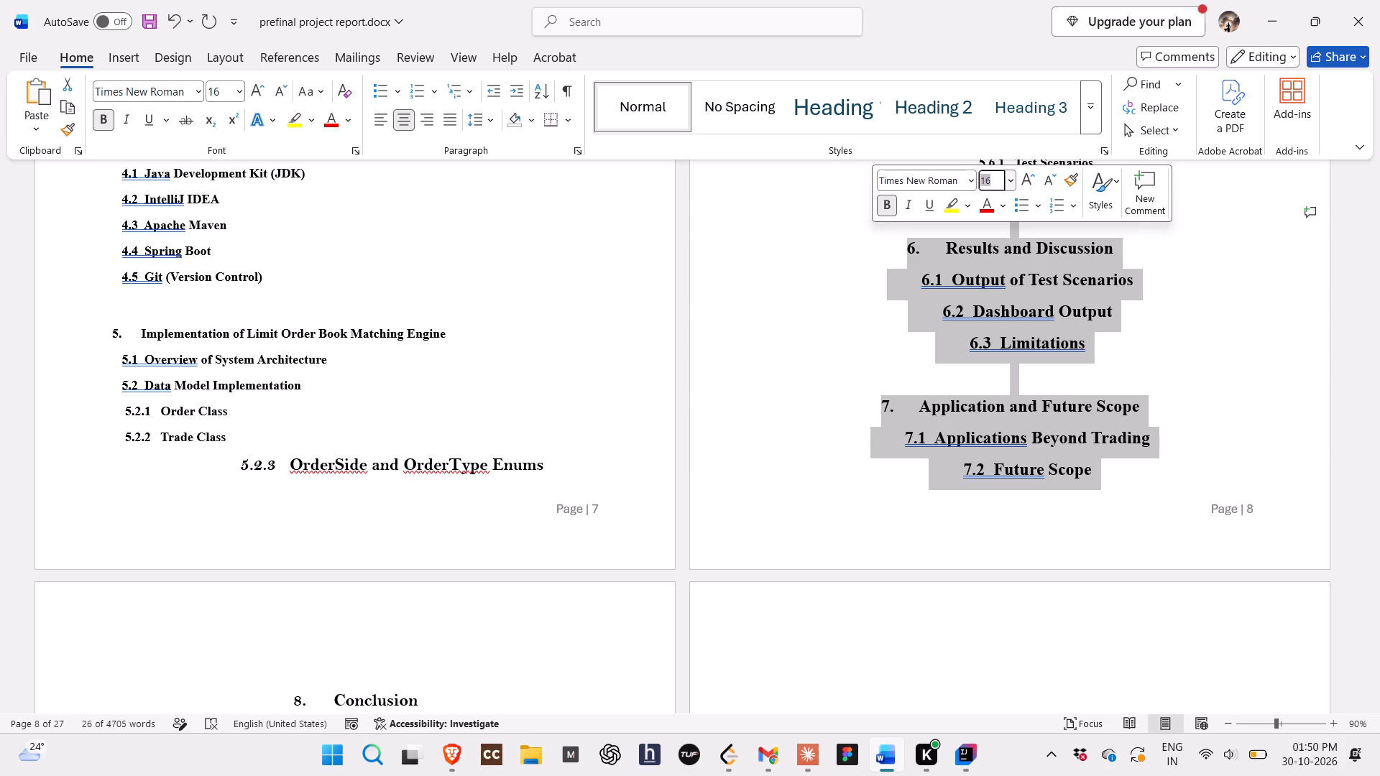
{"action": "key", "text": "BackSpace"}
{"action": "type", "text": "12"}
{"action": "key", "text": "Return"}
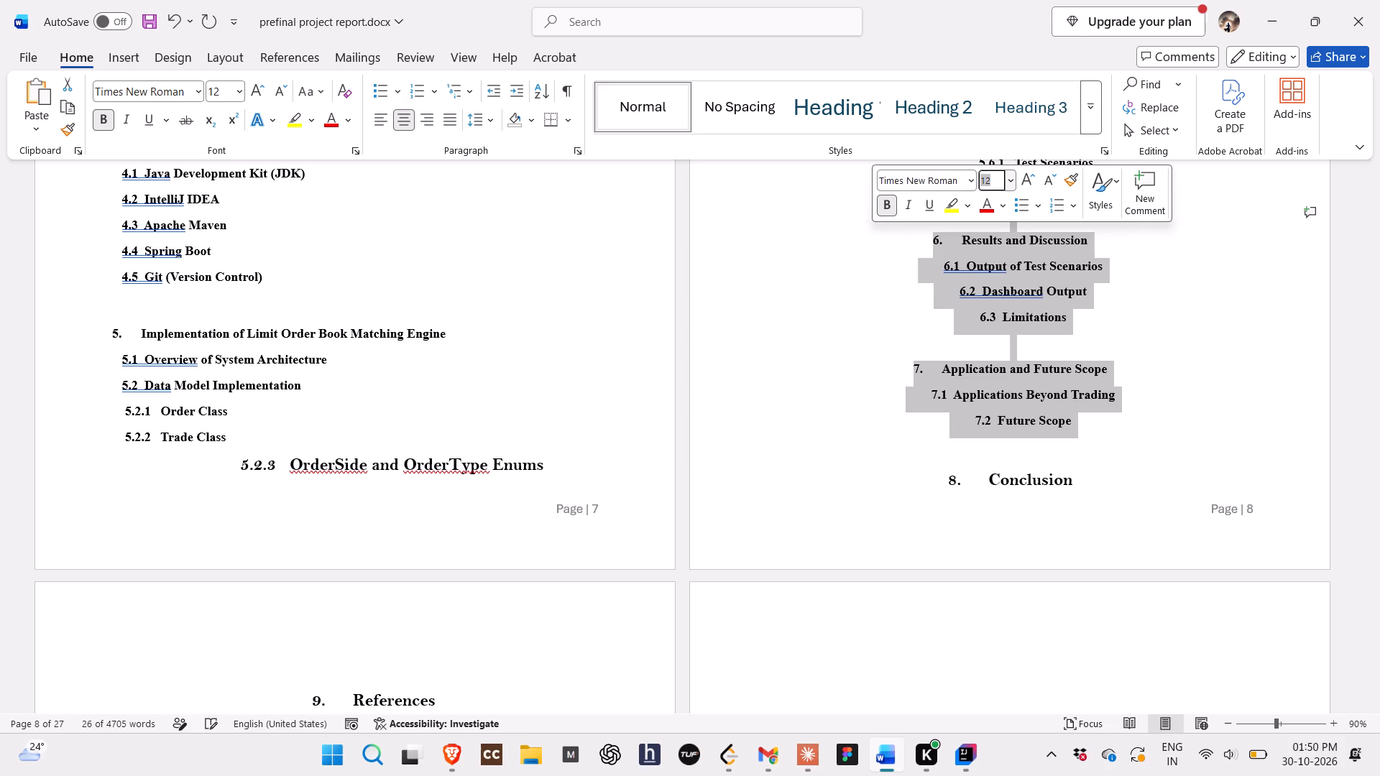
{"action": "left_click", "coordinate": [1347, 358]}
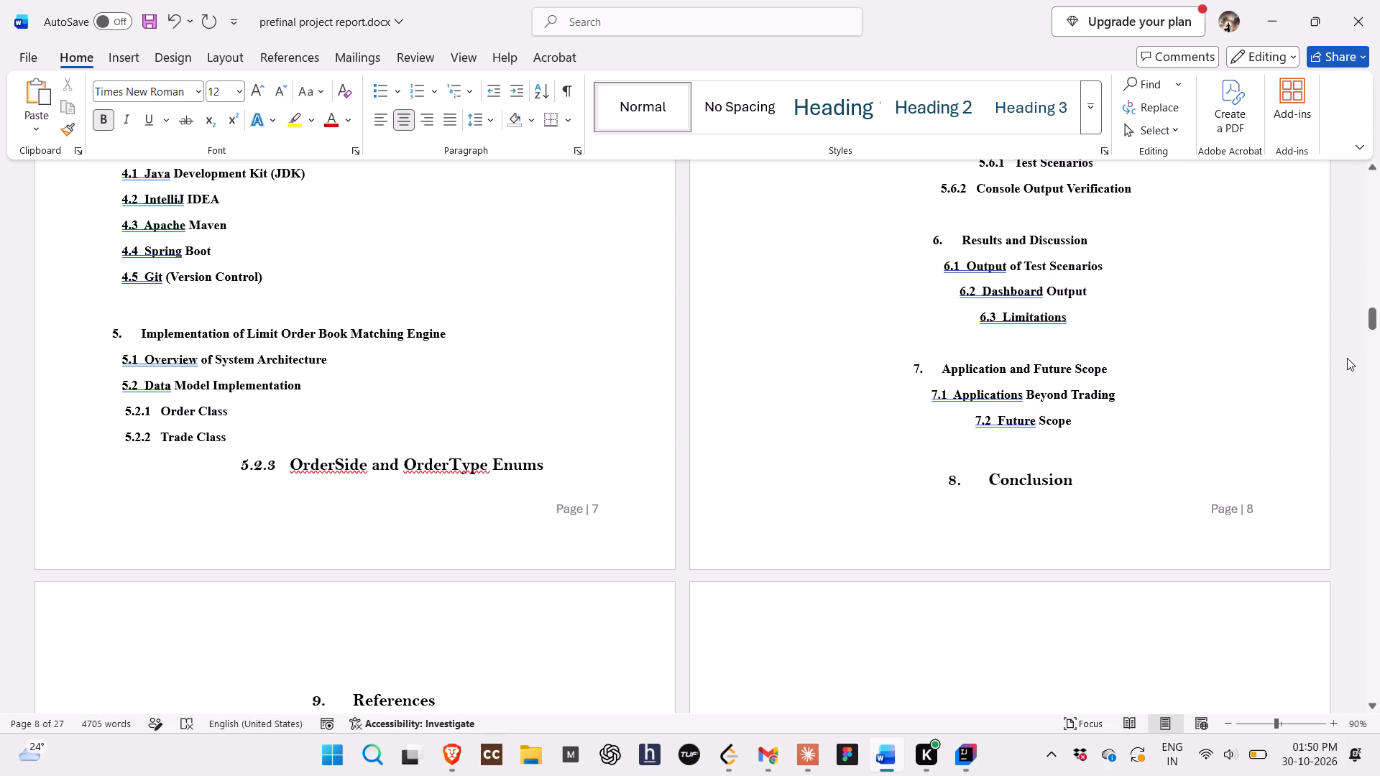
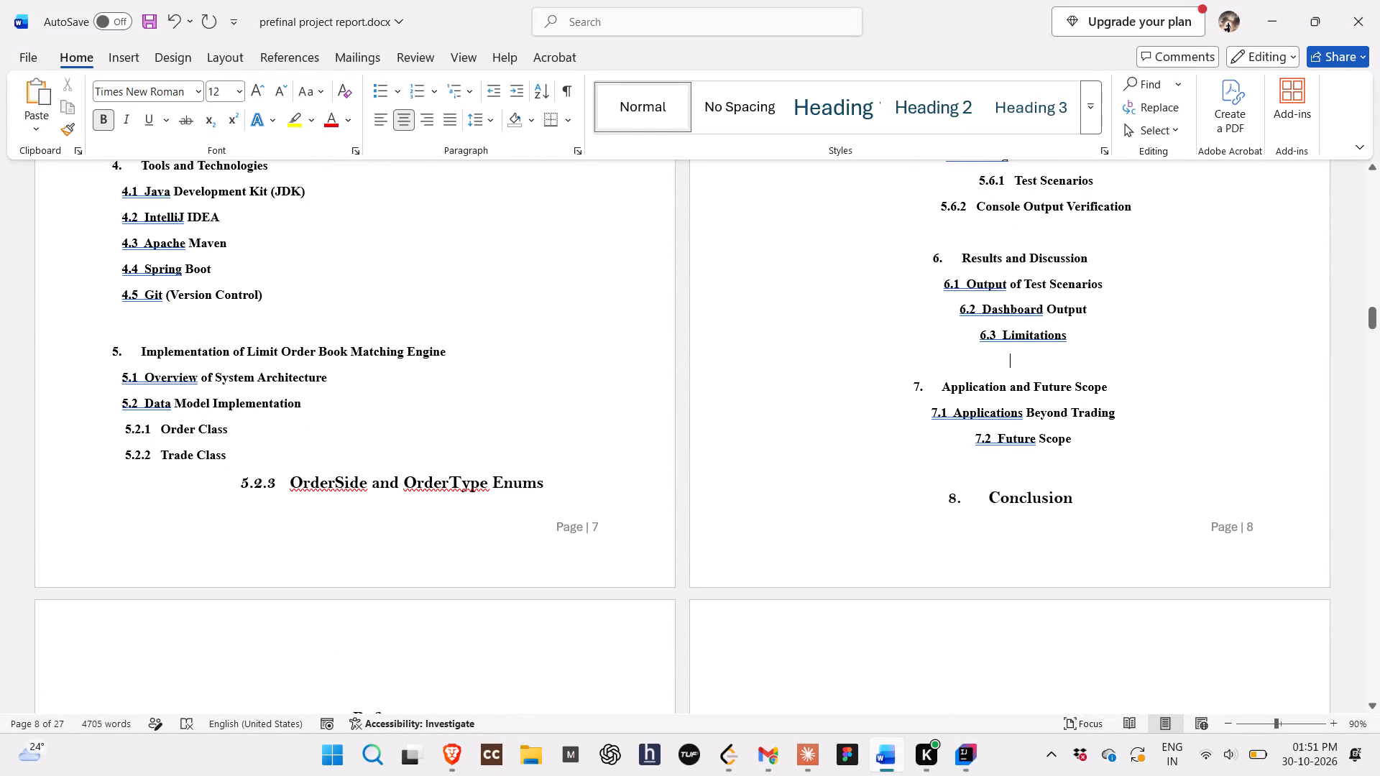
Set the contents entry 5.2.3 OrderSide and OrderType Enums to Times New Roman, size 12.
{"action": "left_click_drag", "start_coordinate": [548, 490], "coordinate": [229, 484]}
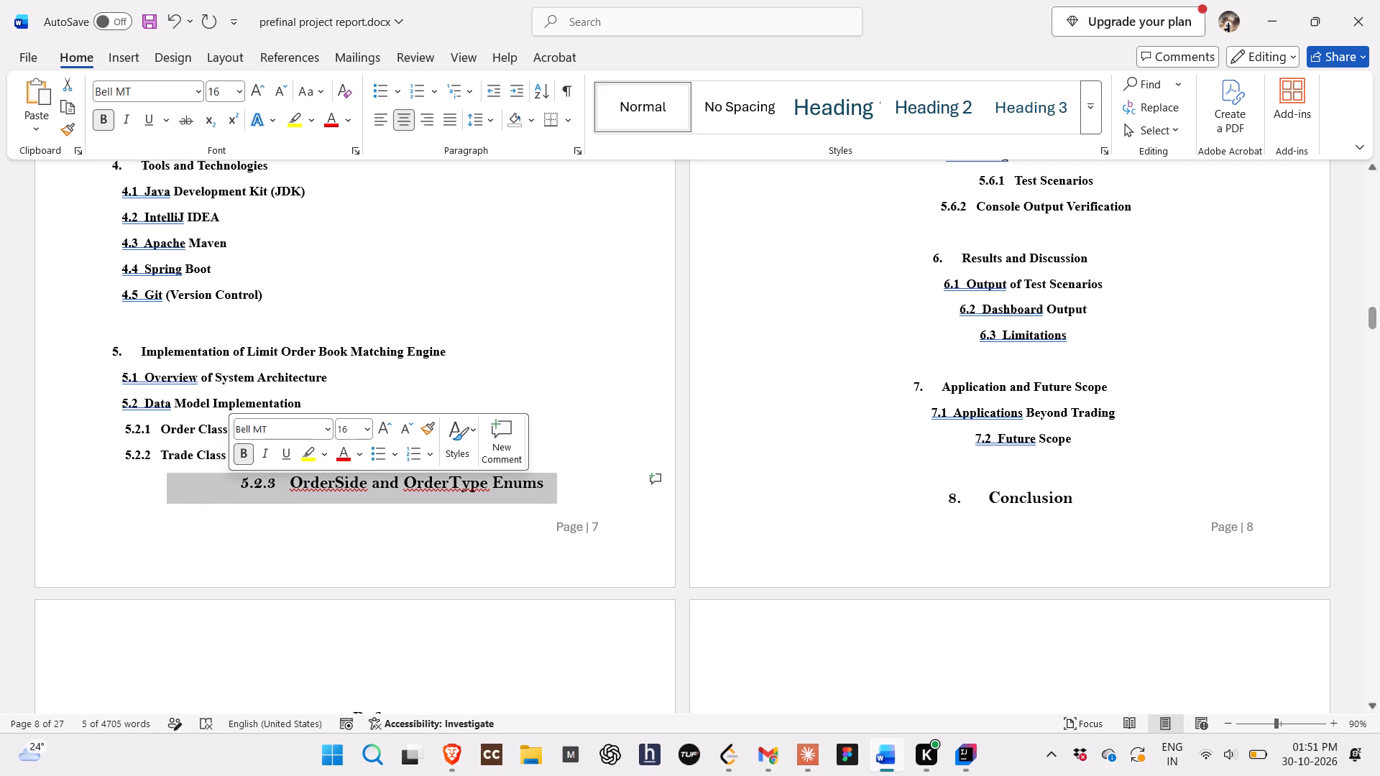
{"action": "left_click", "coordinate": [299, 433]}
{"action": "key", "text": "ctrl+BackSpace"}
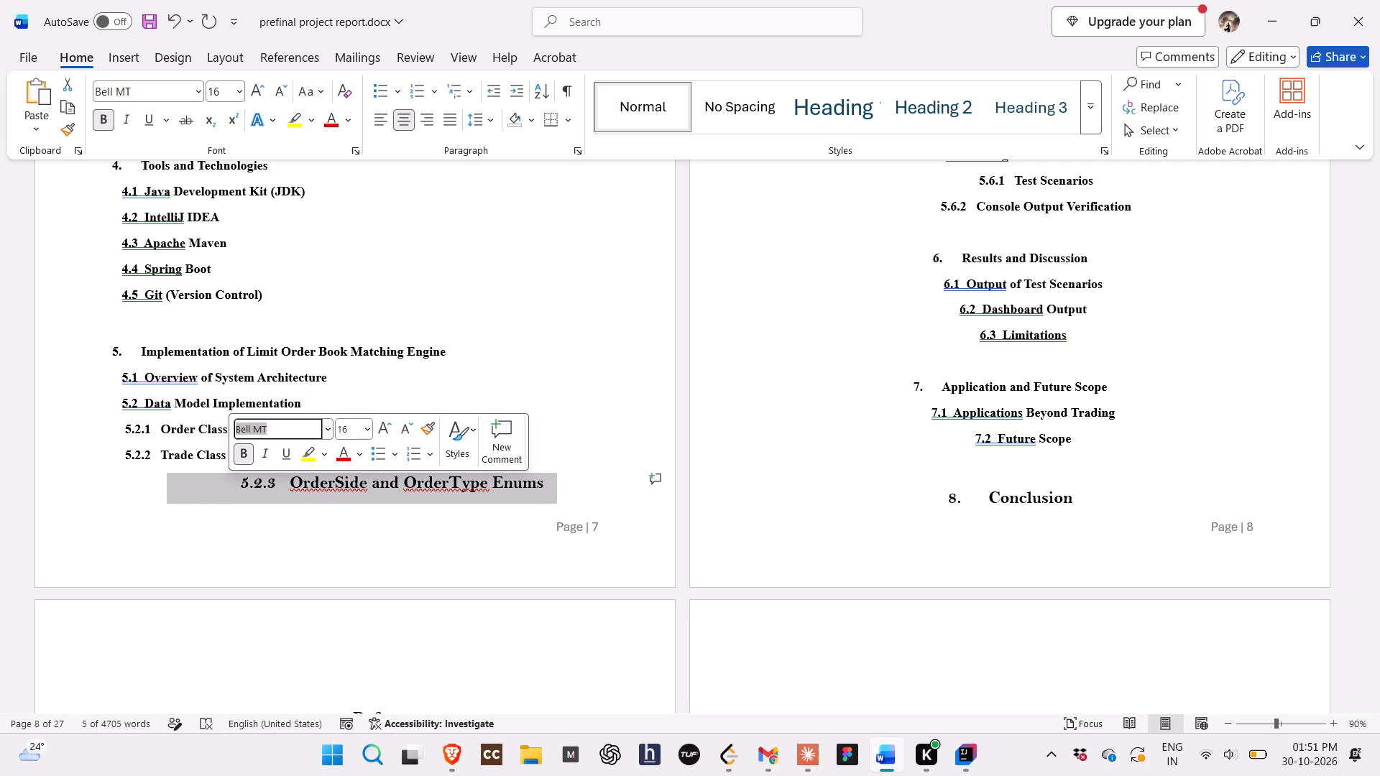
{"action": "key", "text": "BackSpace"}
{"action": "type", "text": "times"}
{"action": "key", "text": "Return"}
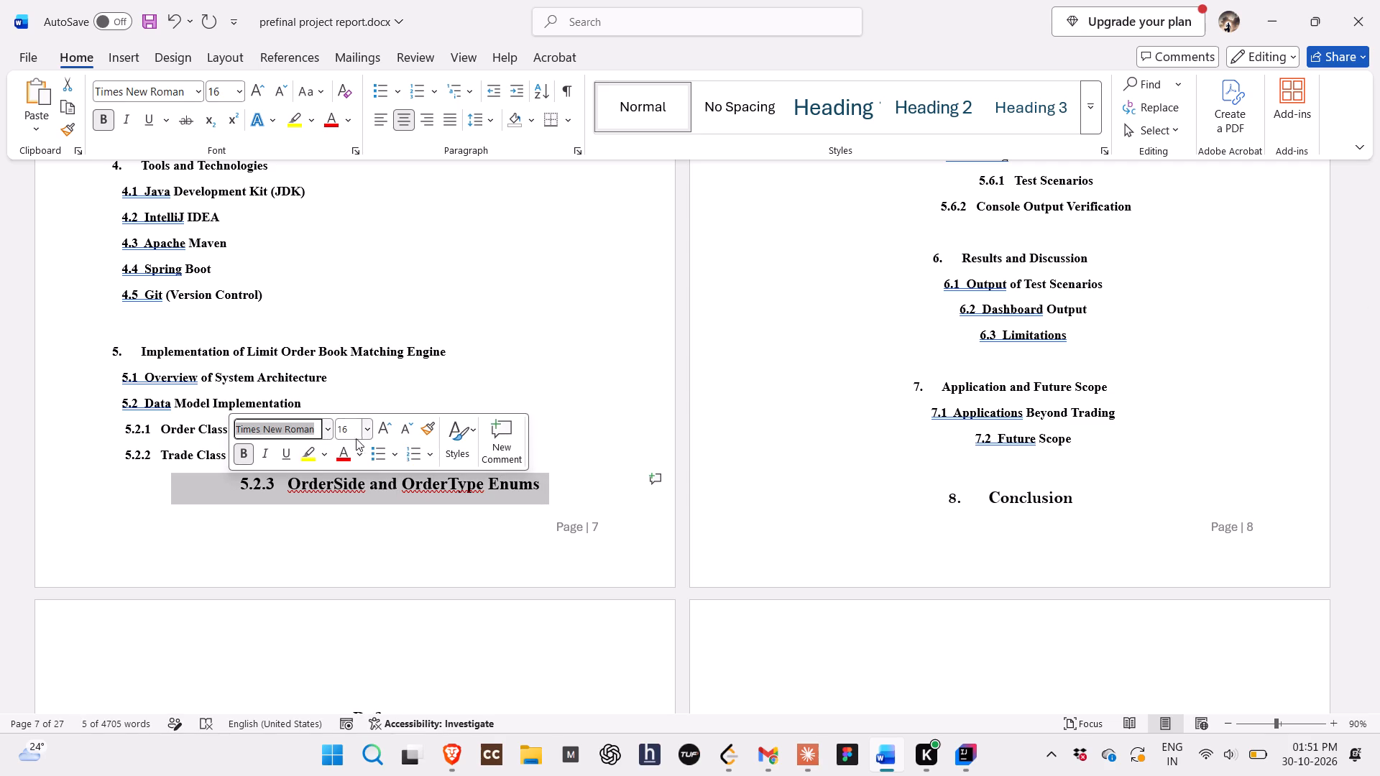
{"action": "left_click", "coordinate": [346, 424]}
{"action": "key", "text": "BackSpace"}
{"action": "type", "text": "12"}
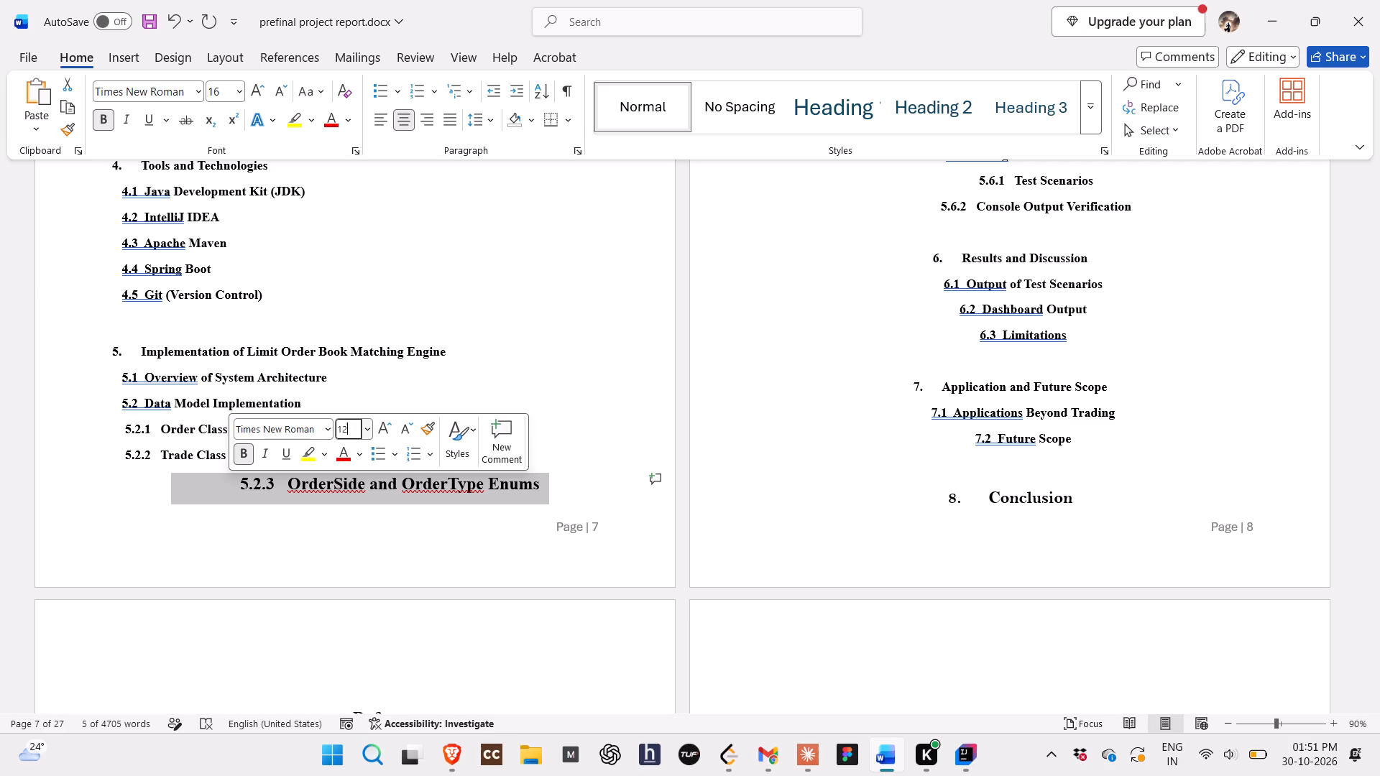
{"action": "key", "text": "Return"}
Left-align the contents entry 5.2.3 OrderSide and OrderType Enums and indent it four spaces to line up with 5.2.2.
{"action": "left_click", "coordinate": [267, 476]}
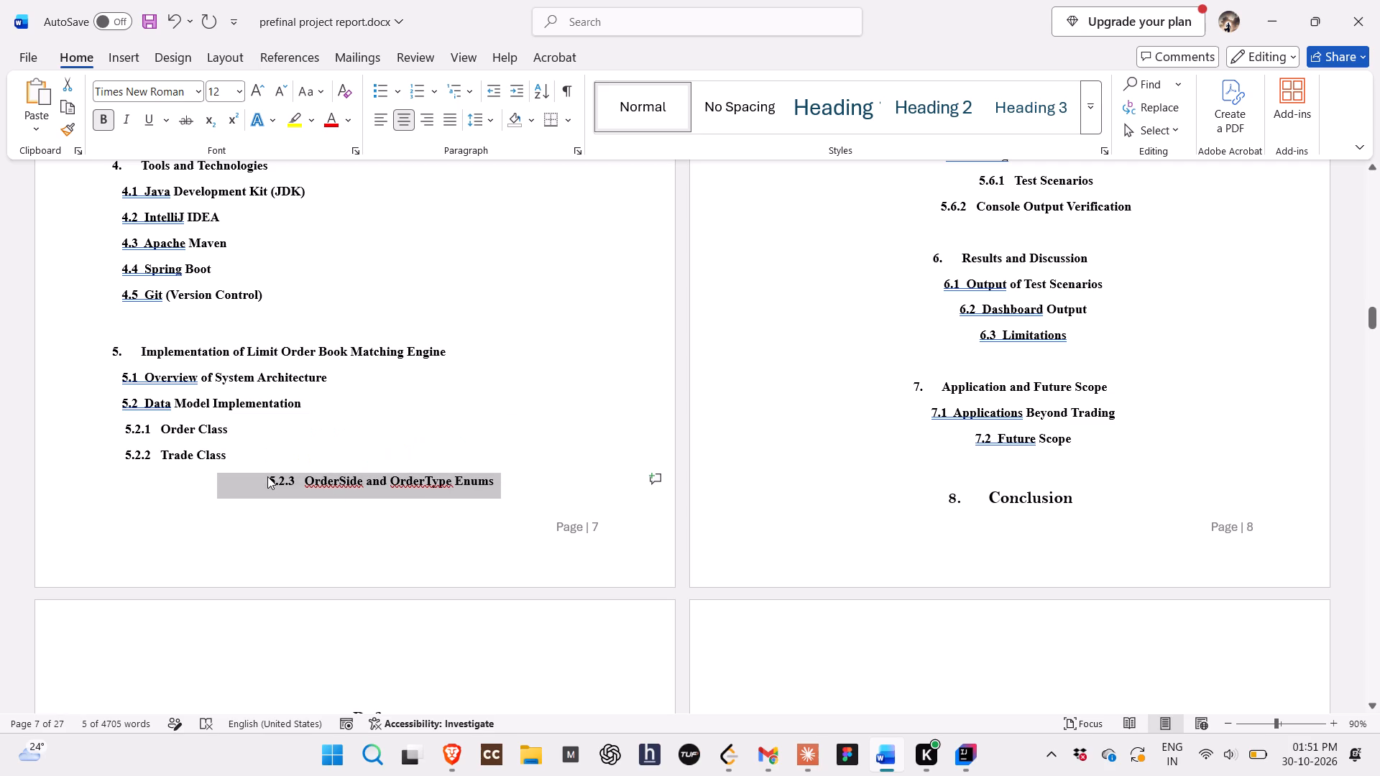
{"action": "key", "text": "ctrl+BackSpace"}
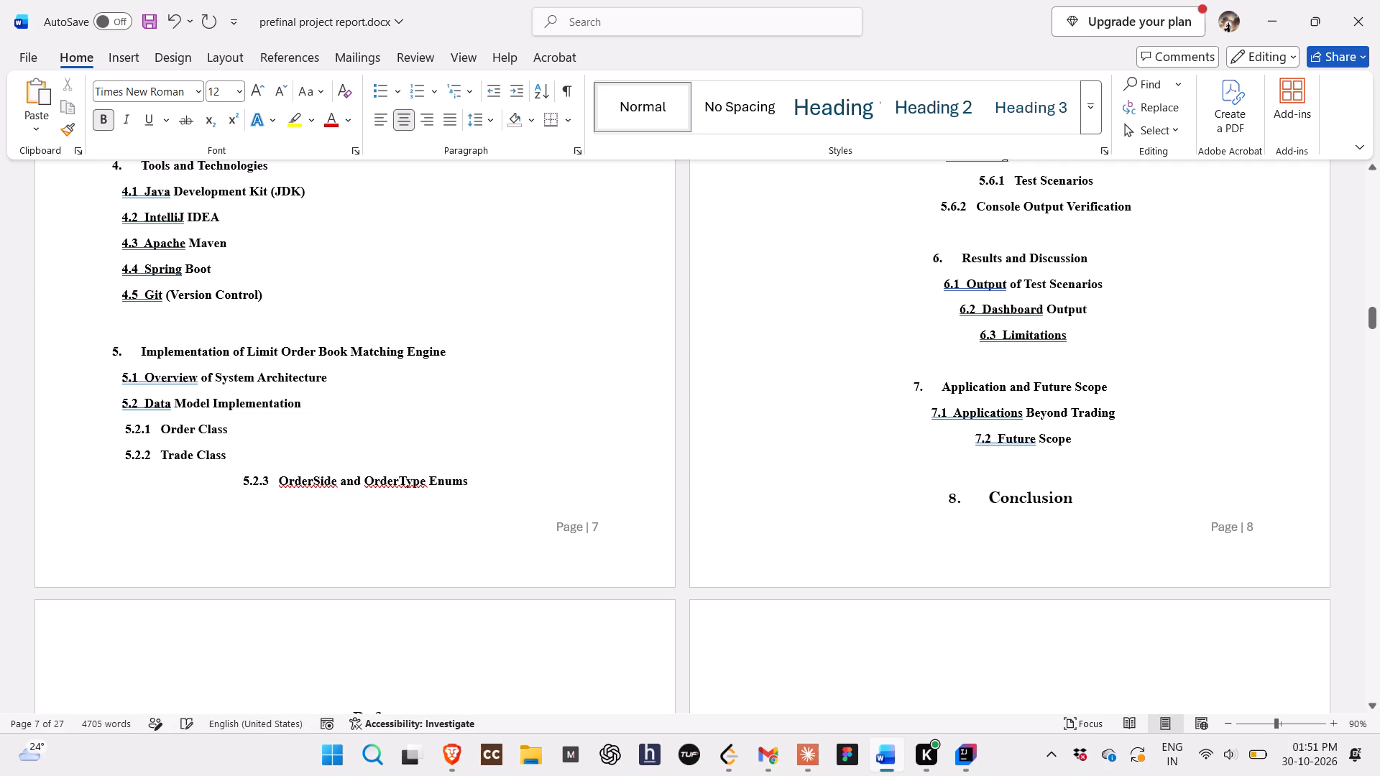
{"action": "key", "text": "ctrl+BackSpace"}
{"action": "key", "text": "Return"}
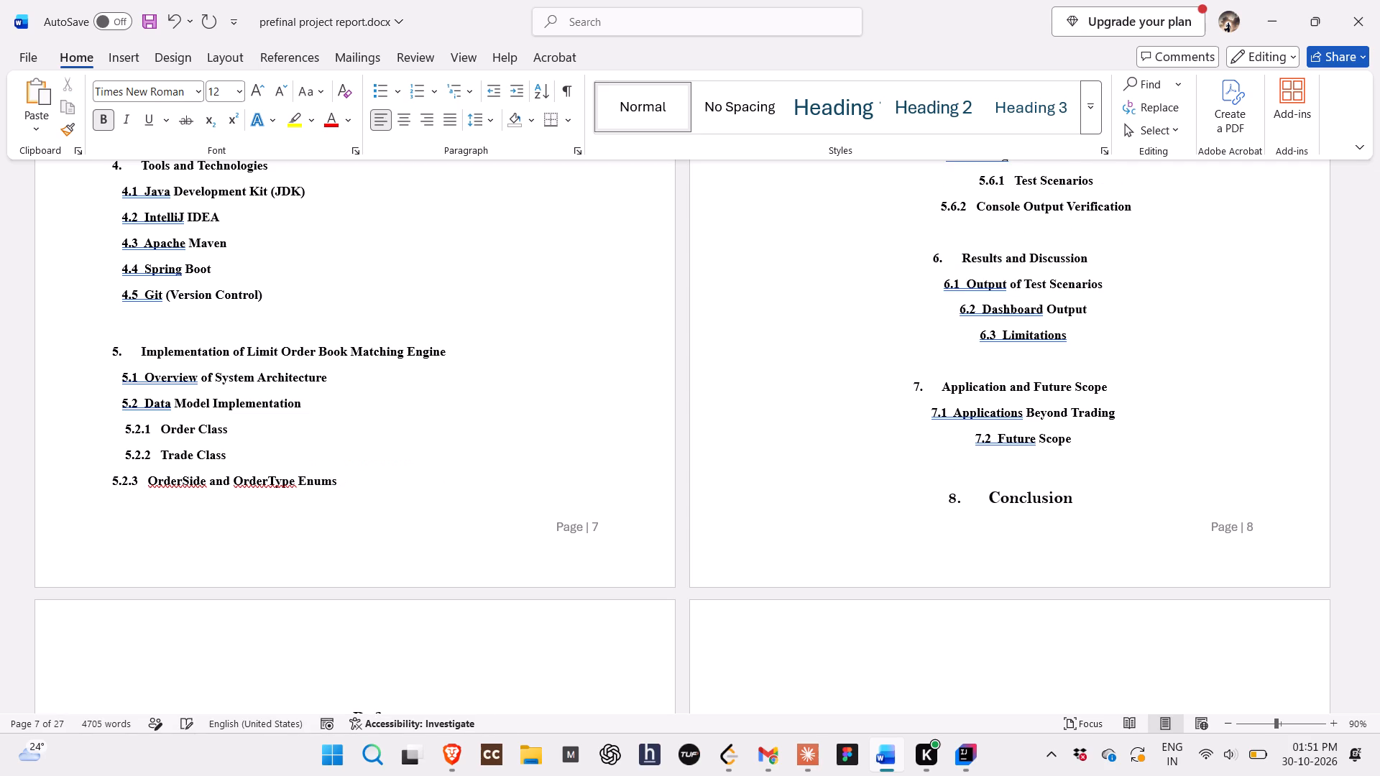
{"action": "key", "text": "space"}
{"action": "key", "text": "space"}
{"action": "key", "text": "space"}
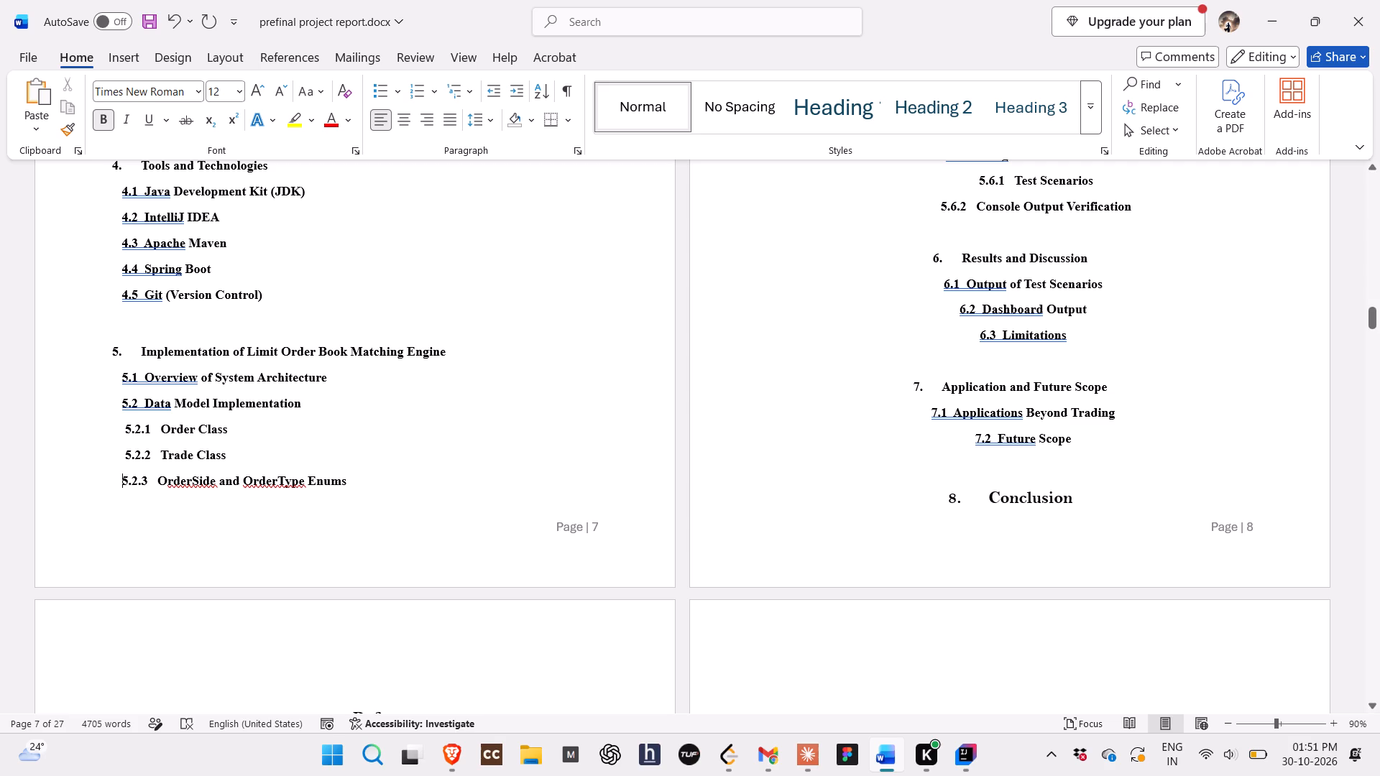
{"action": "key", "text": "space"}
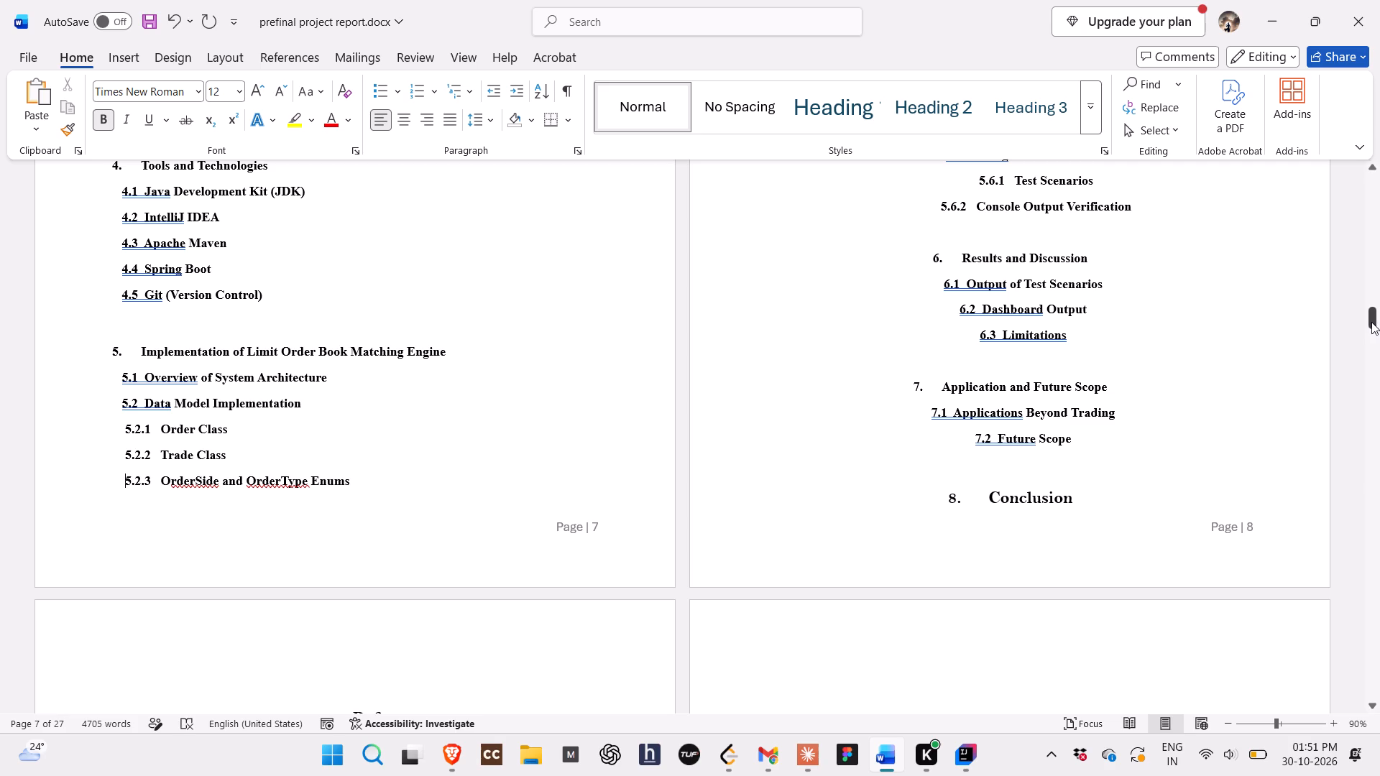
Left-align the contents entry 5.3 Order Book Implementation without an indent, keeping the 5.2.3 entry intact.
{"action": "left_click_drag", "start_coordinate": [1371, 322], "coordinate": [1379, 300]}
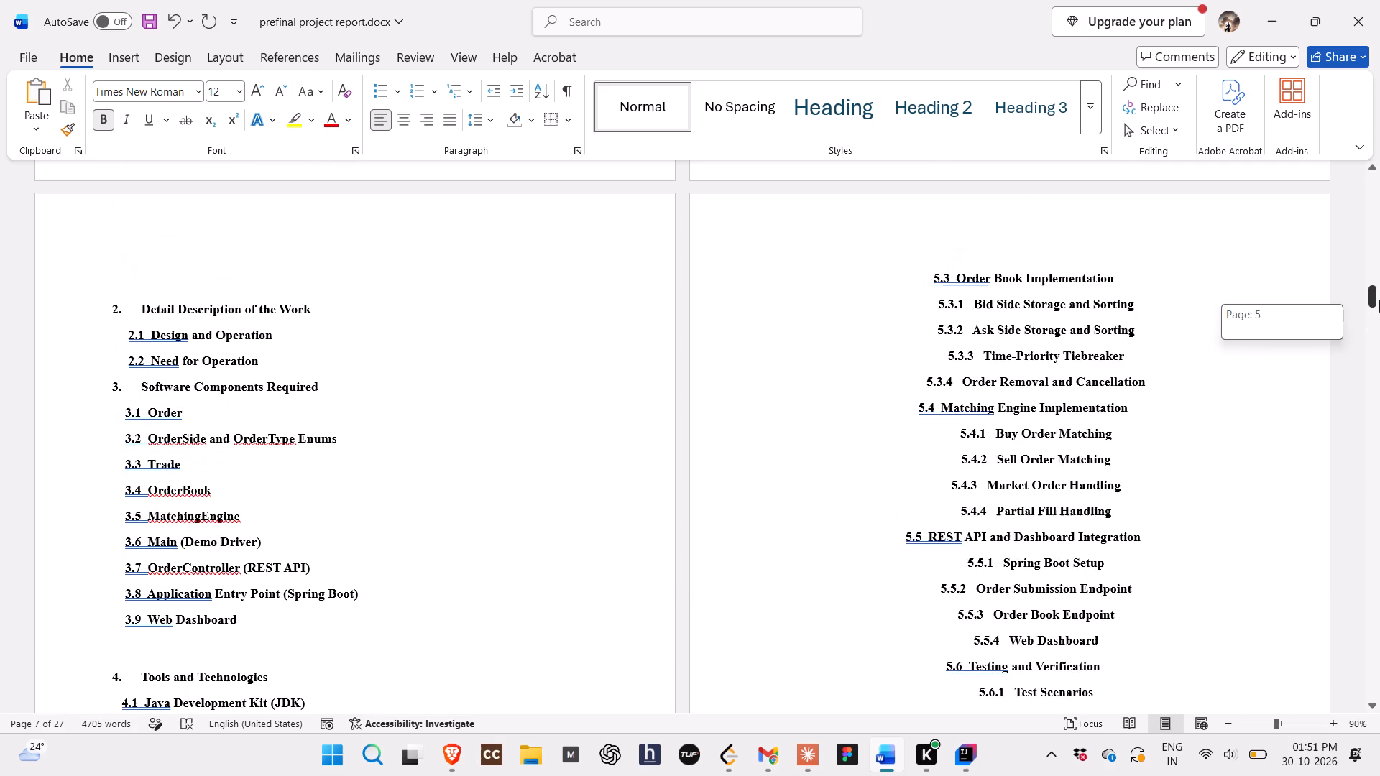
{"action": "left_click_drag", "start_coordinate": [1379, 300], "coordinate": [1377, 304]}
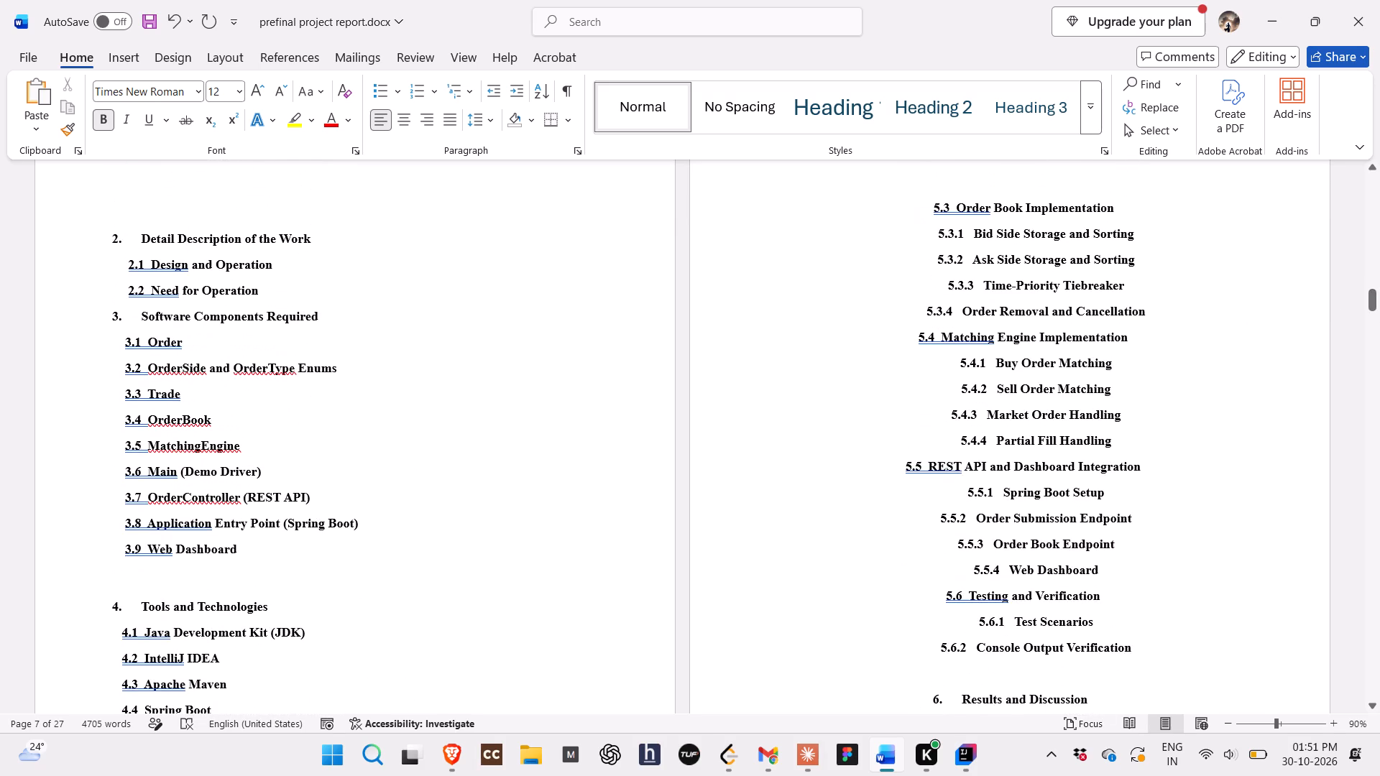
{"action": "left_click", "coordinate": [931, 205]}
{"action": "key", "text": "ctrl+BackSpace"}
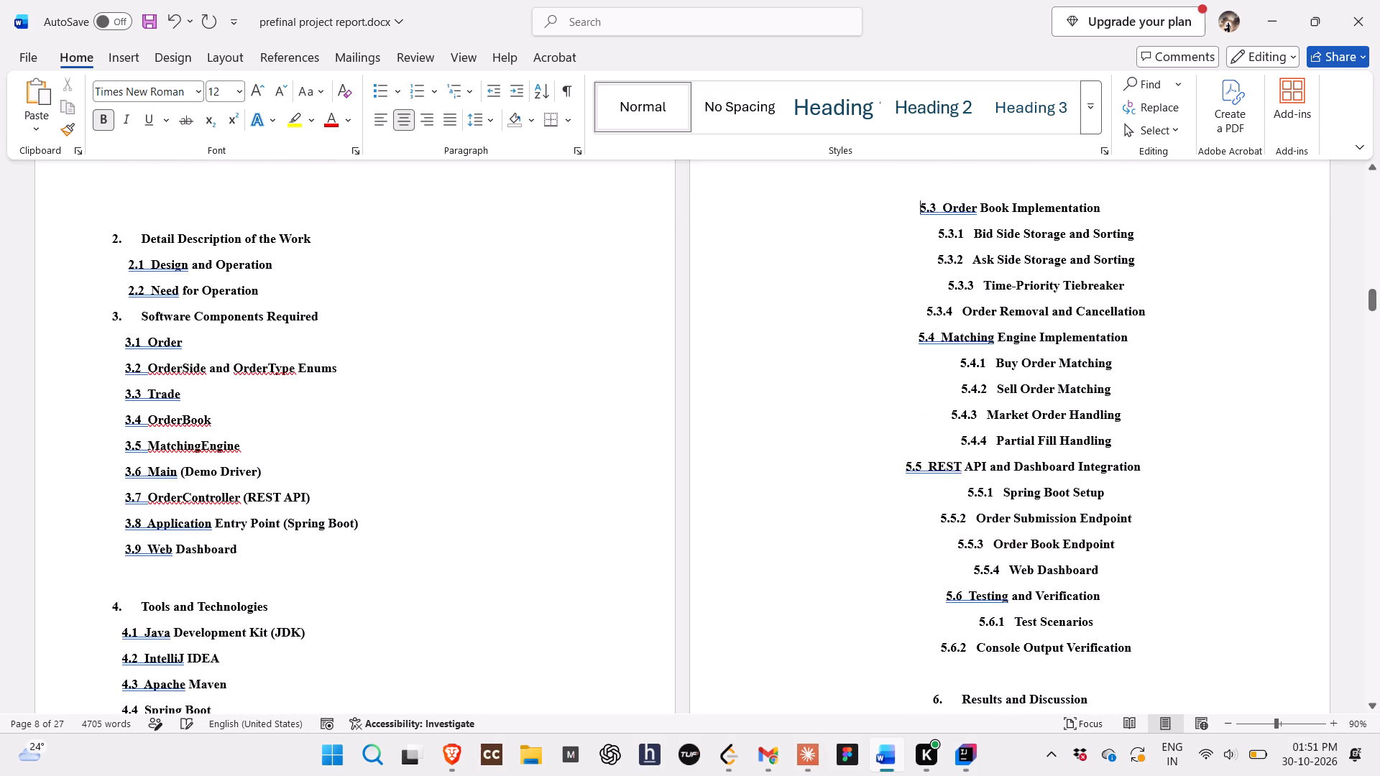
{"action": "key", "text": "ctrl+BackSpace"}
{"action": "key", "text": "ctrl+BackSpace"}
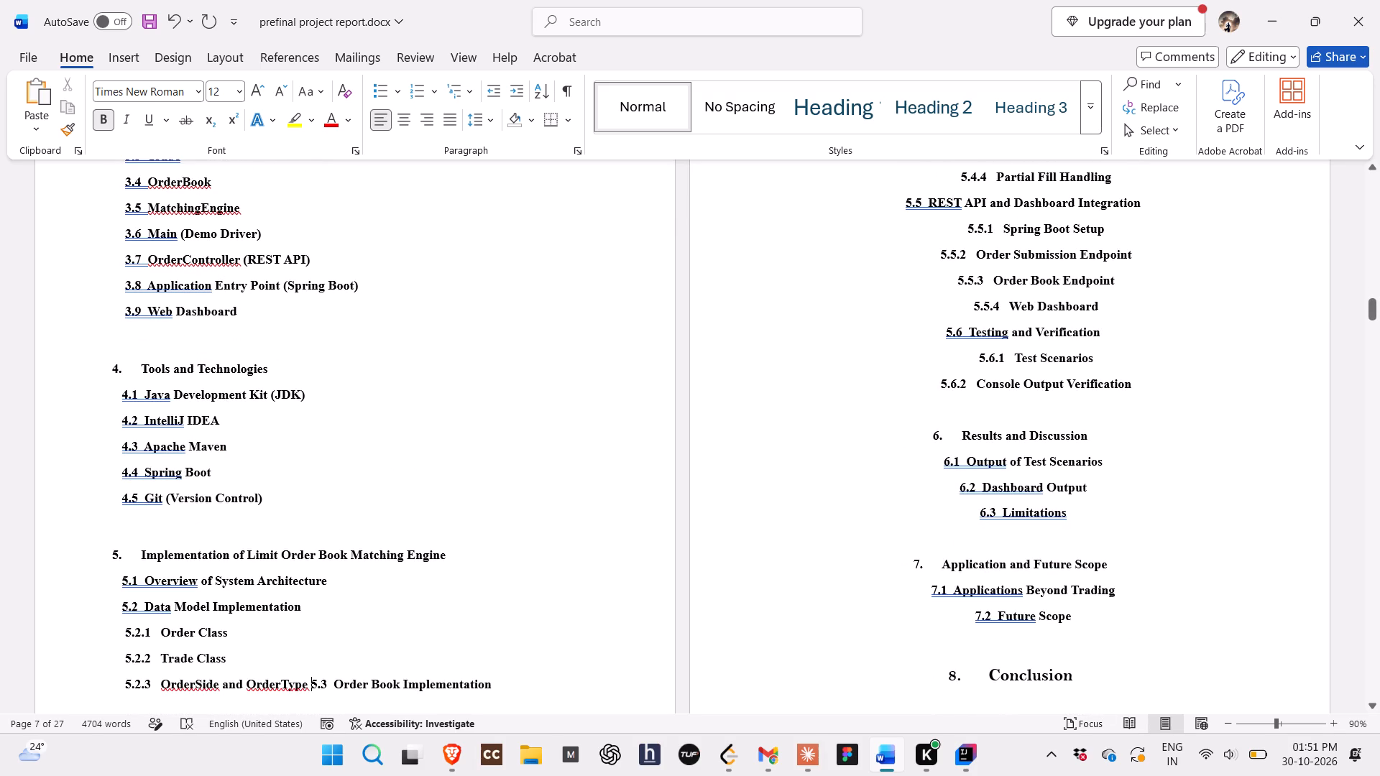
{"action": "key", "text": "ctrl+z"}
{"action": "key", "text": "ctrl+z"}
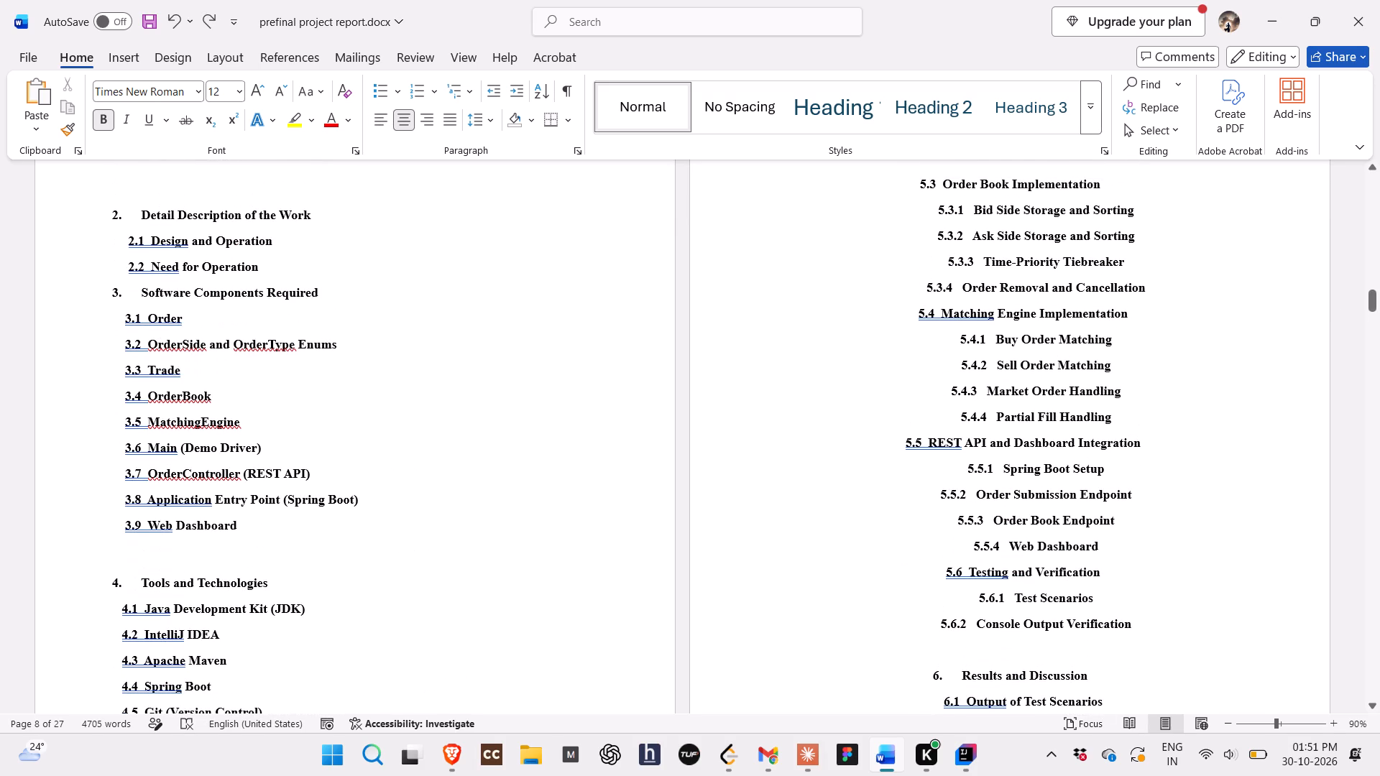
{"action": "key", "text": "ctrl+BackSpace"}
{"action": "key", "text": "Return"}
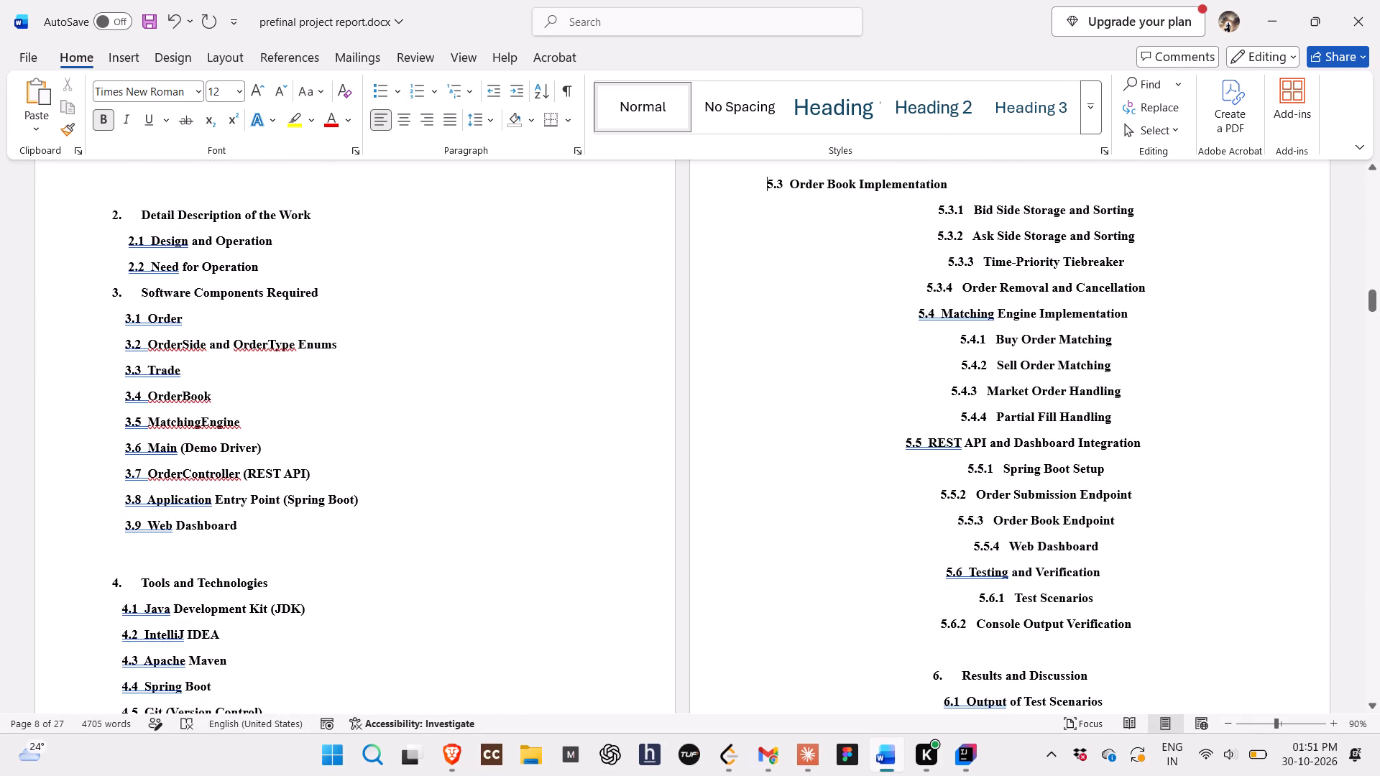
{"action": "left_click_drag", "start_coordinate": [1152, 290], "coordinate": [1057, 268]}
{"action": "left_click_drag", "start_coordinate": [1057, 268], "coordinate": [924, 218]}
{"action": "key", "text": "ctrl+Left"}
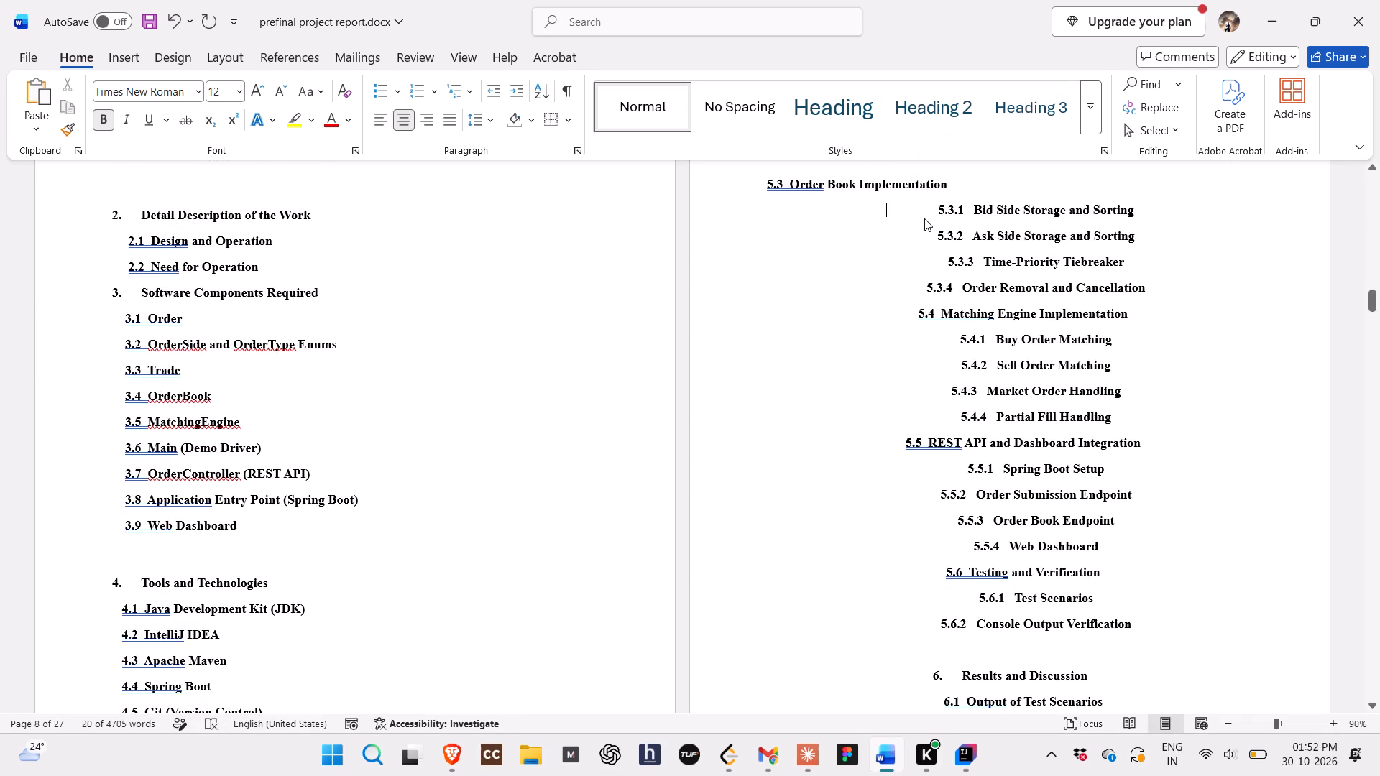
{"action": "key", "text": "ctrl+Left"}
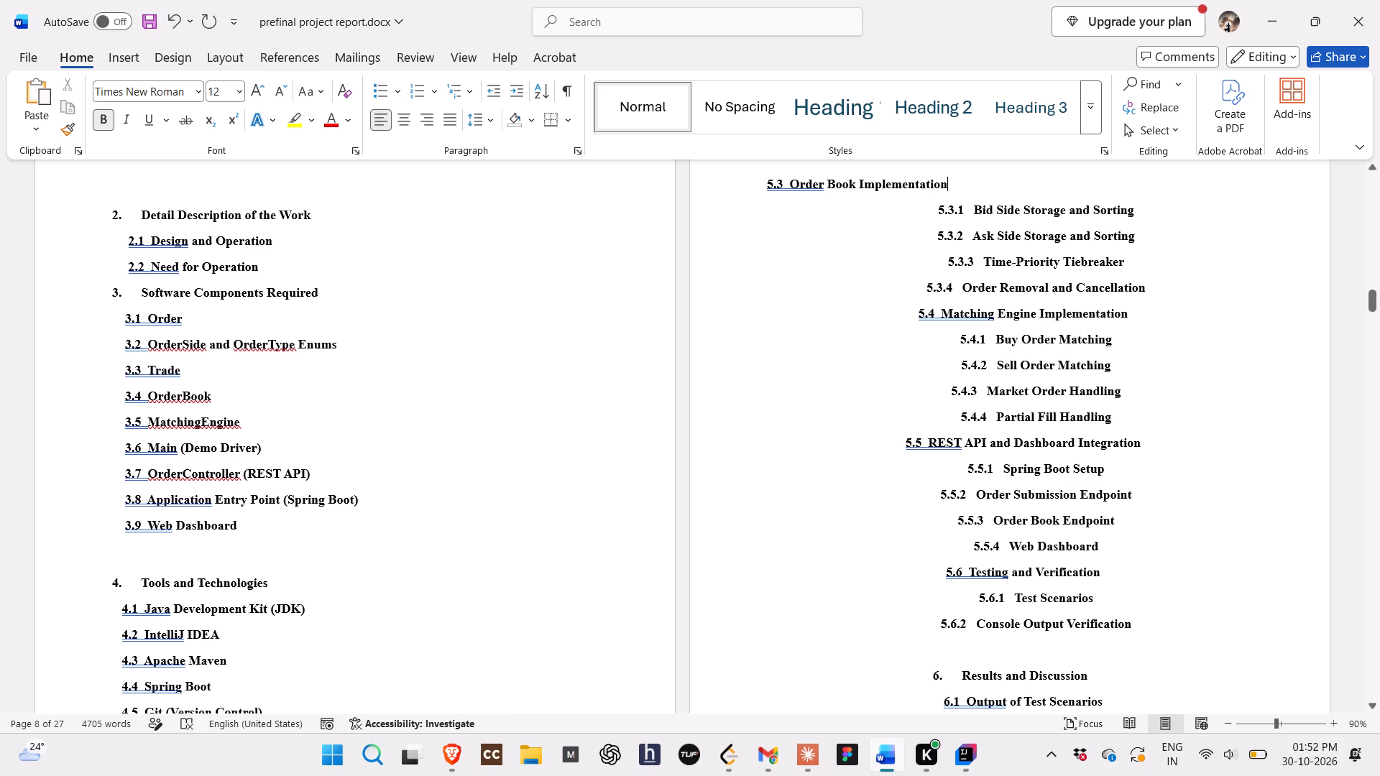
Left-align the contents entry 5.3.1 Bid Side Storage and Sorting on its own line, slightly indented under 5.3.
{"action": "left_click", "coordinate": [933, 207]}
{"action": "key", "text": "ctrl+BackSpace"}
{"action": "key", "text": "ctrl+BackSpace"}
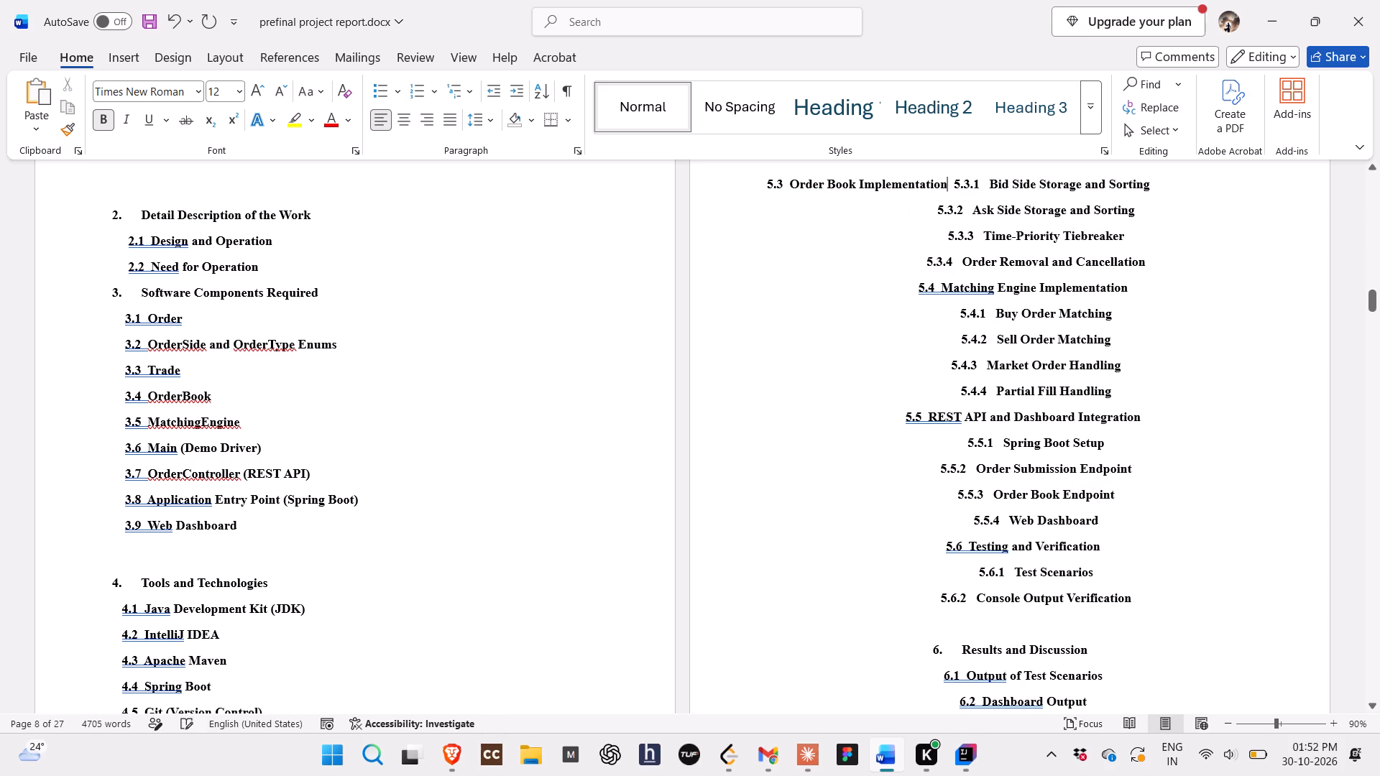
{"action": "key", "text": "Return"}
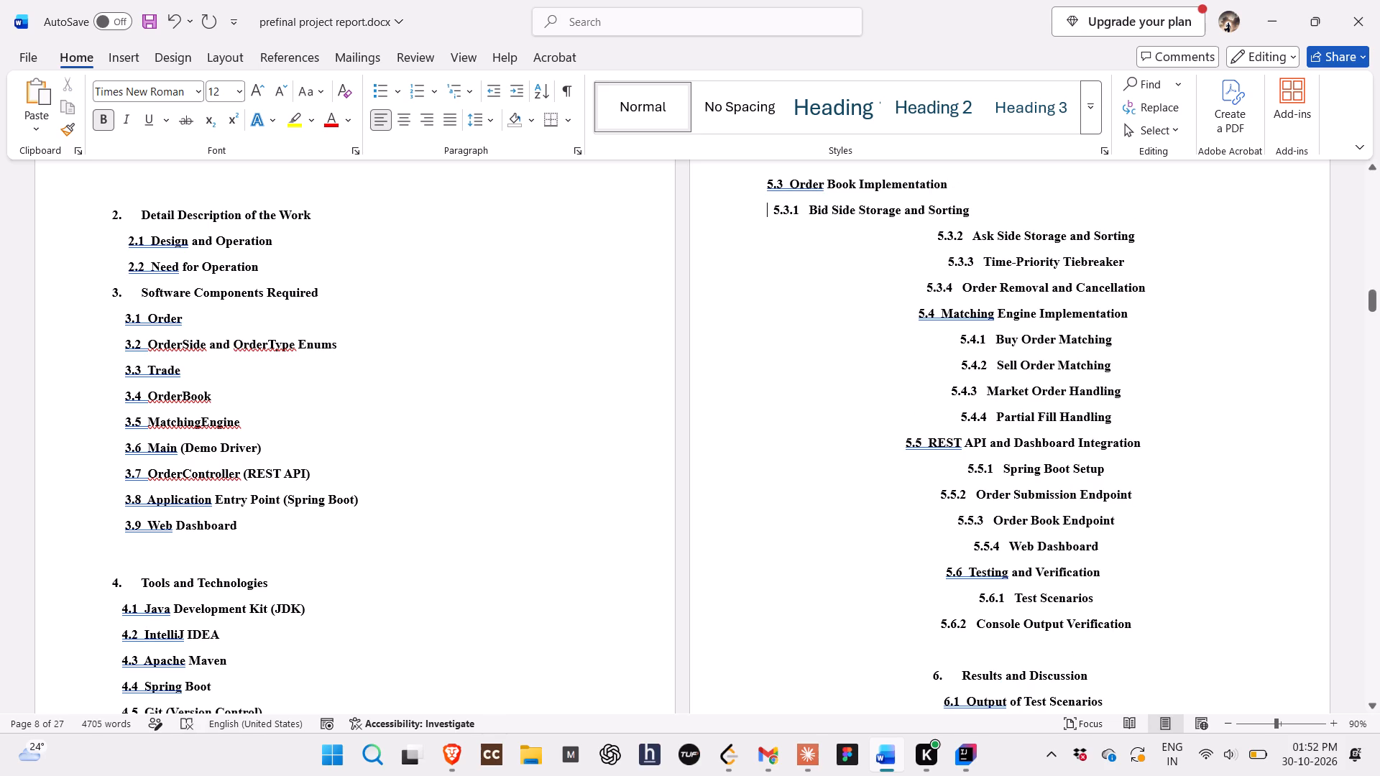
Left-align the contents entry 5.3.2 Ask Side Storage and Sorting and indent it two spaces to match 5.3.1.
{"action": "left_click", "coordinate": [939, 242]}
{"action": "key", "text": "ctrl+BackSpace"}
{"action": "key", "text": "ctrl+BackSpace"}
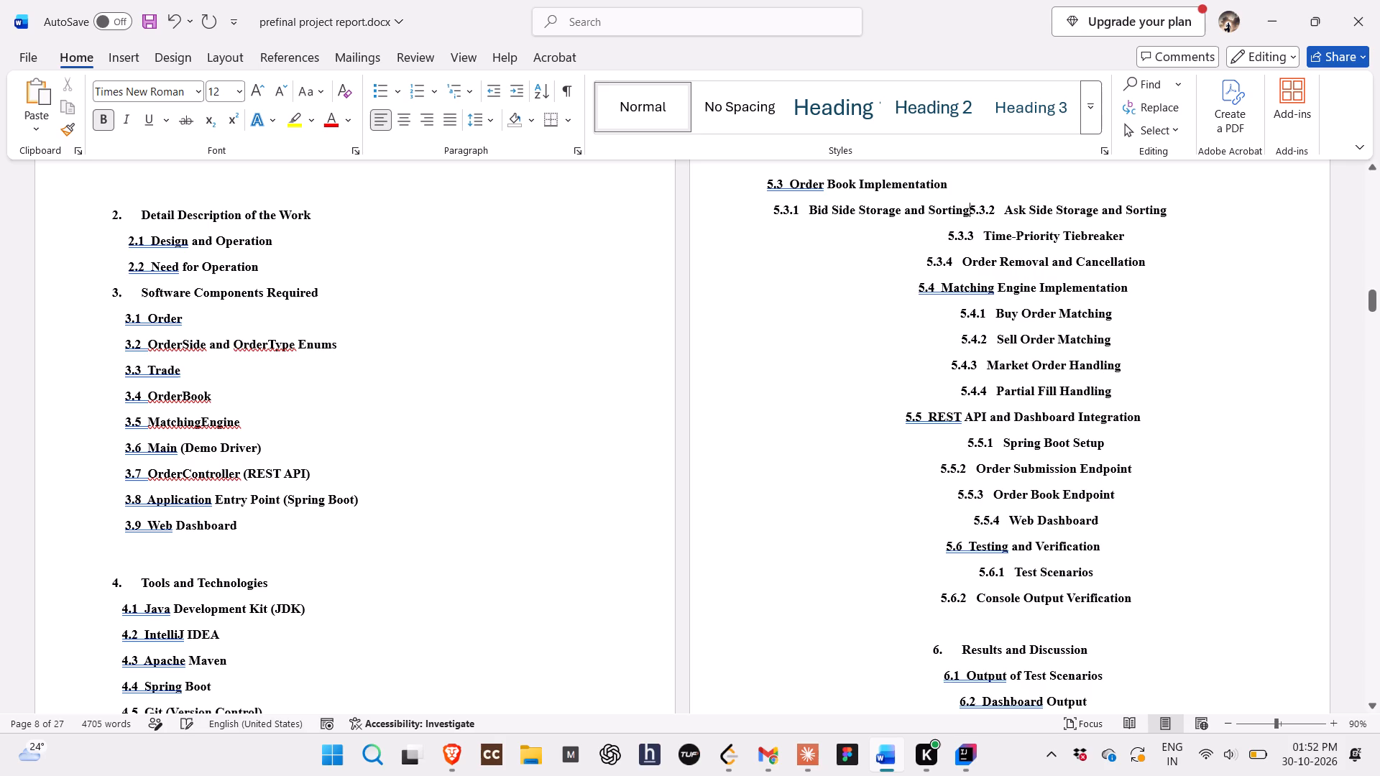
{"action": "key", "text": "Return"}
{"action": "key", "text": "space"}
{"action": "key", "text": "space"}
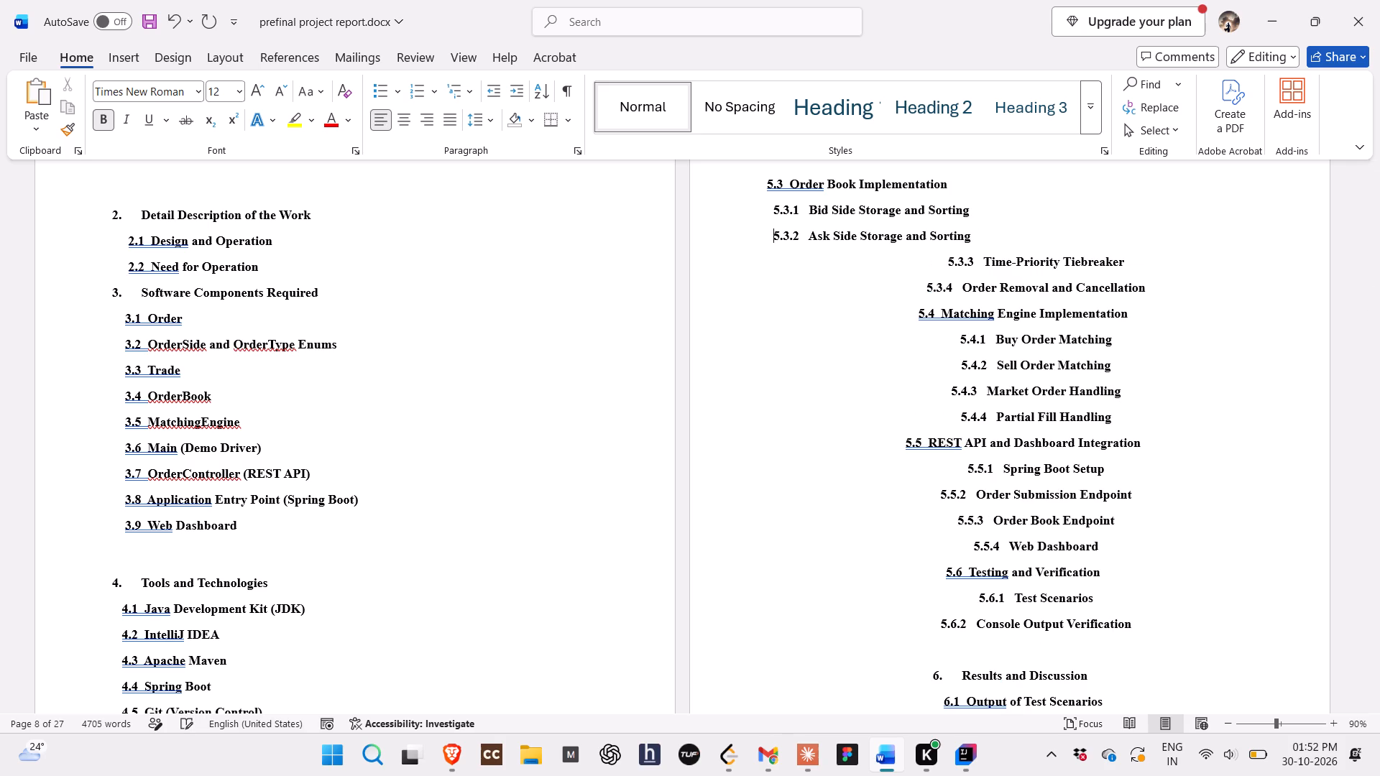
Left-align the contents entry 5.3.3 Time-Priority Tiebreaker and indent it two spaces to match 5.3.2.
{"action": "left_click", "coordinate": [944, 264]}
{"action": "key", "text": "ctrl+BackSpace"}
{"action": "key", "text": "ctrl+BackSpace"}
{"action": "key", "text": "Return"}
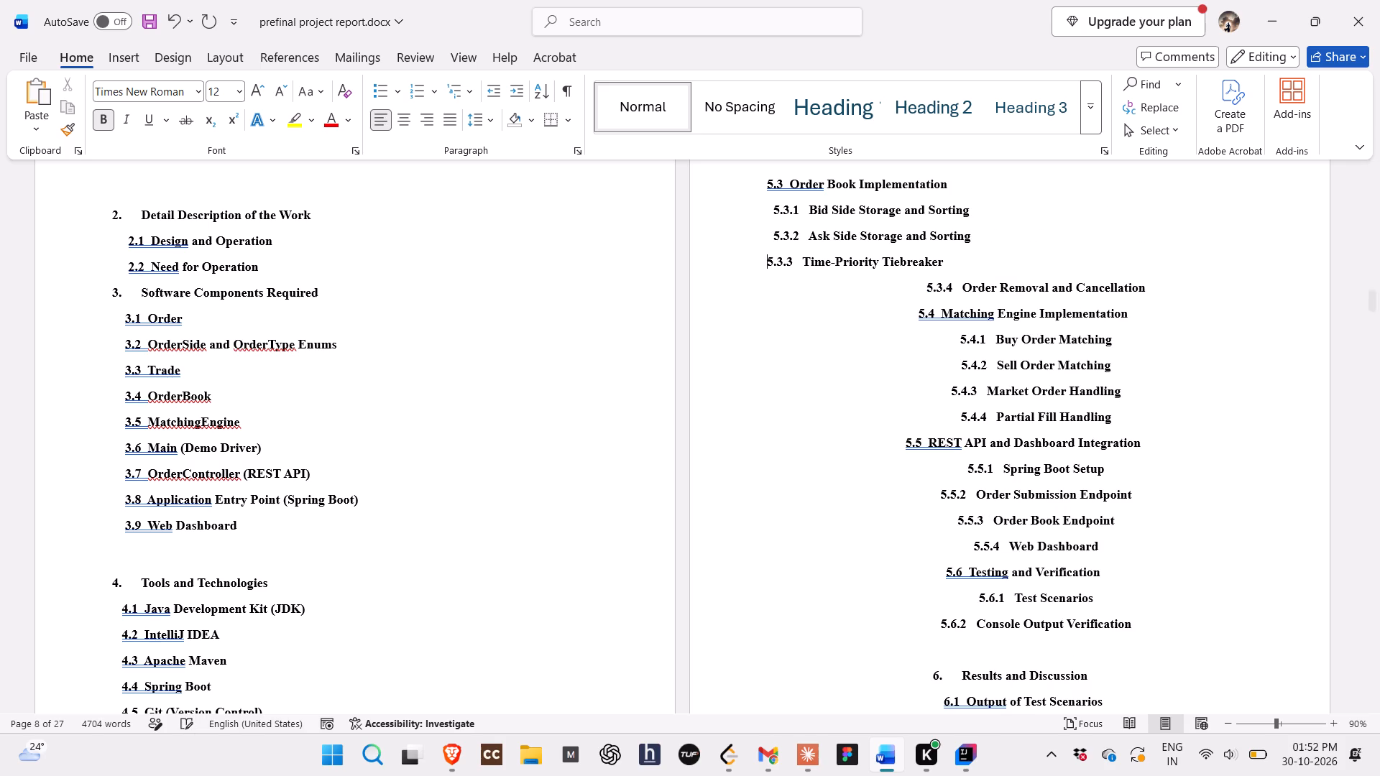
{"action": "key", "text": "space"}
{"action": "key", "text": "space"}
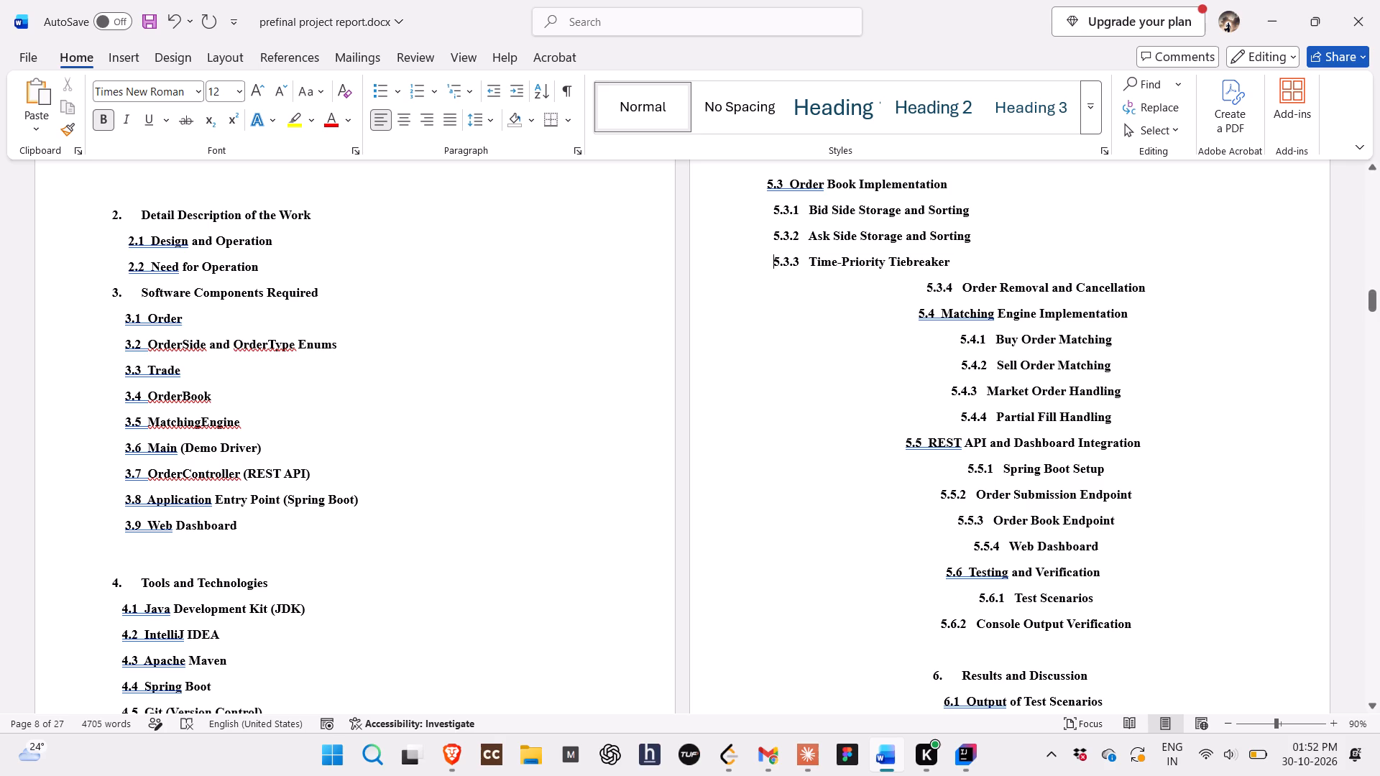
Left-align the contents entry 5.3.4 Order Removal and Cancellation and indent it two spaces to match 5.3.3.
{"action": "left_click", "coordinate": [933, 287]}
{"action": "key", "text": "ctrl+Left"}
{"action": "key", "text": "ctrl+BackSpace"}
{"action": "key", "text": "ctrl+BackSpace"}
{"action": "key", "text": "Return"}
{"action": "key", "text": "space"}
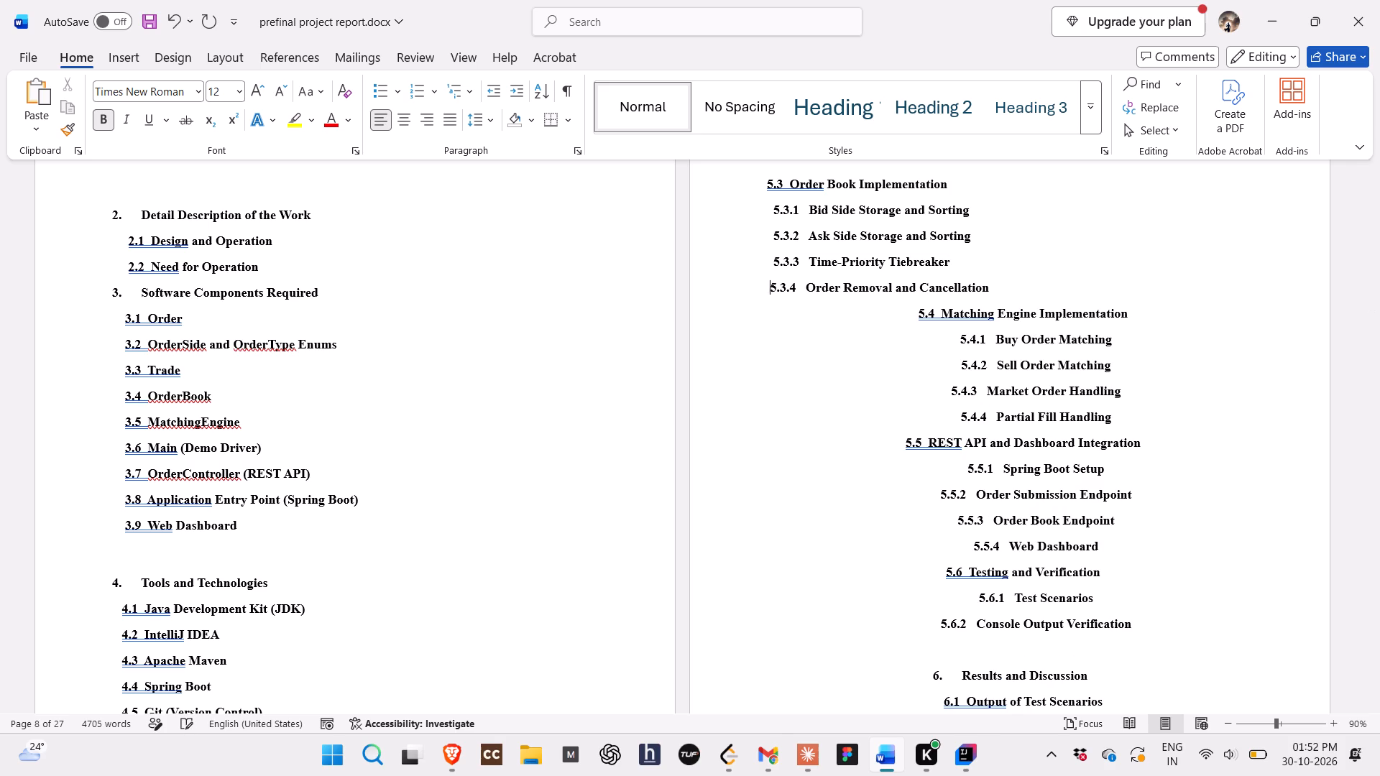
{"action": "key", "text": "space"}
Left-align the contents entry 5.4 Matching Engine Implementation on its own line, without an indent like 5.3.
{"action": "left_click", "coordinate": [922, 315]}
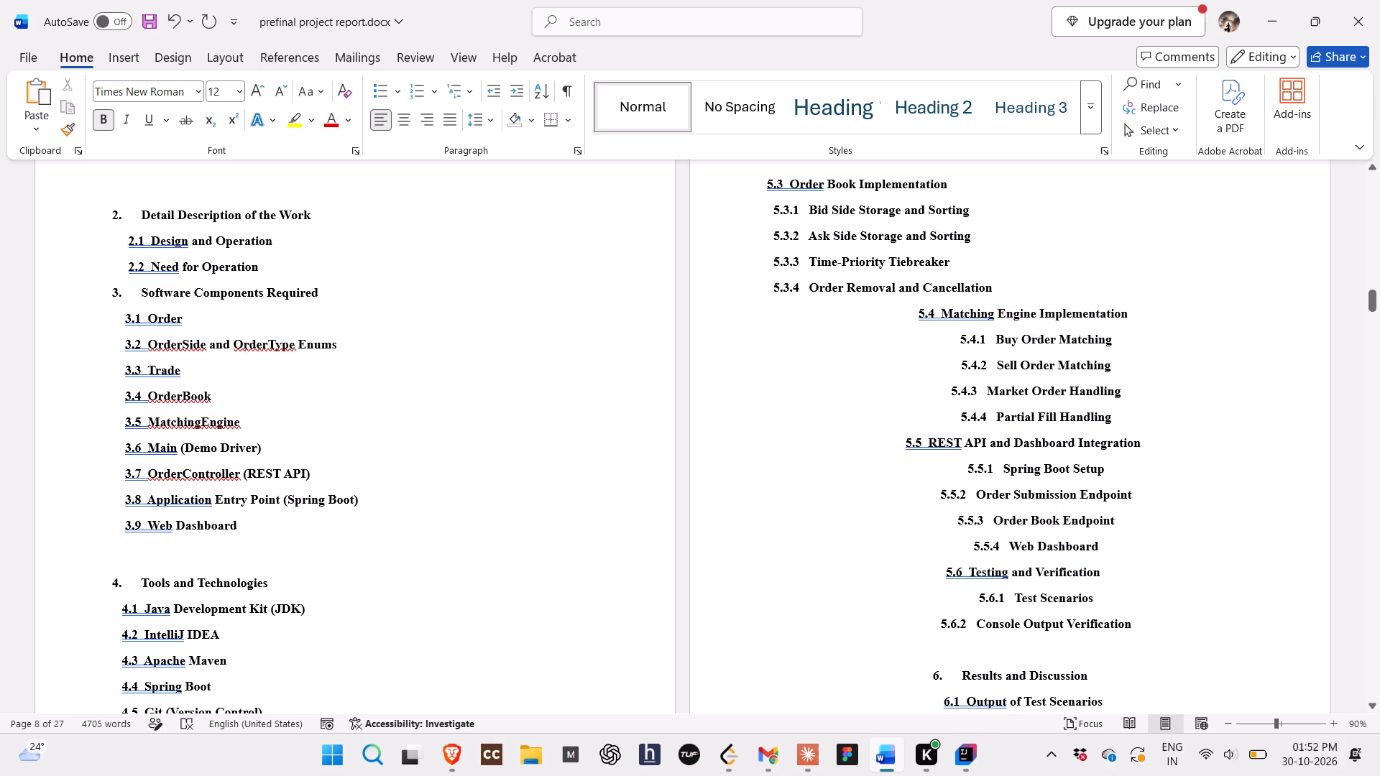
{"action": "key", "text": "Left"}
{"action": "key", "text": "ctrl+BackSpace"}
{"action": "key", "text": "ctrl+BackSpace"}
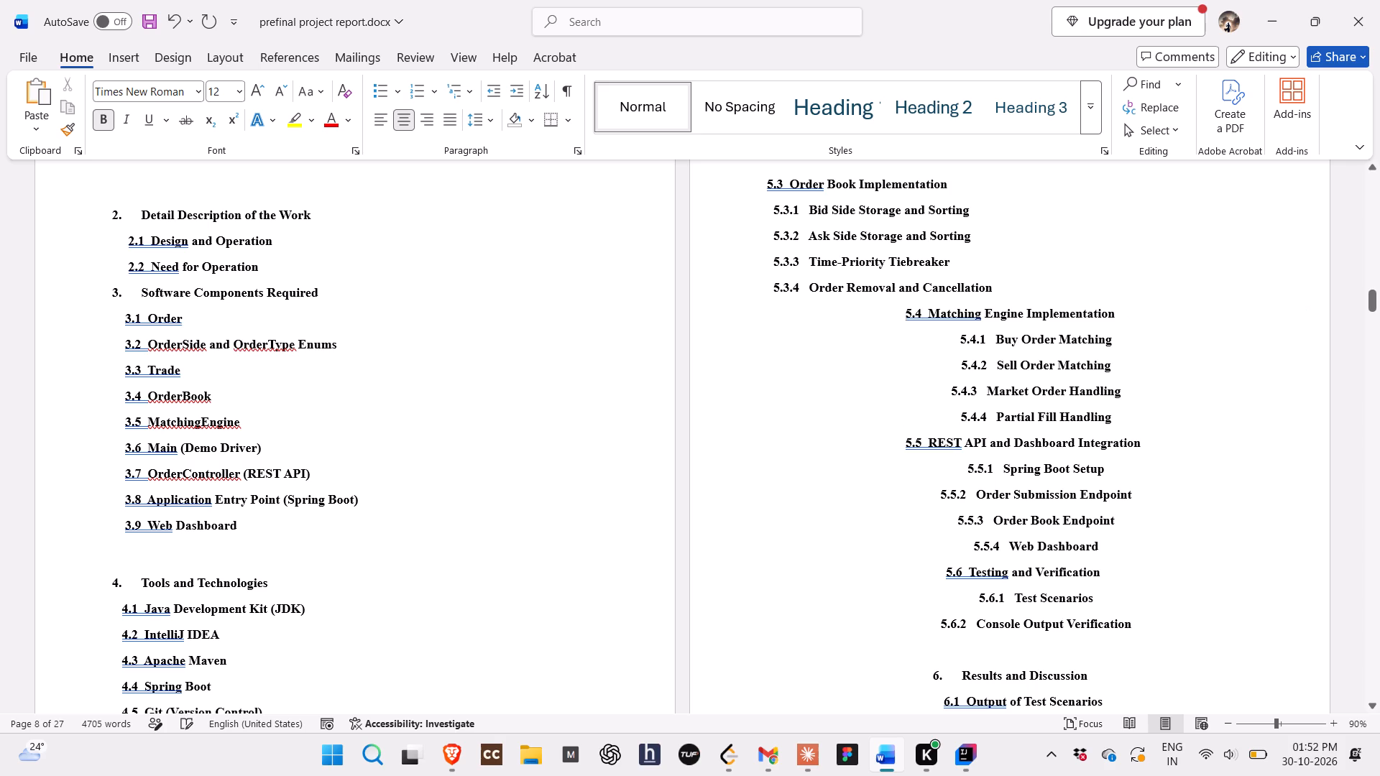
{"action": "key", "text": "Return"}
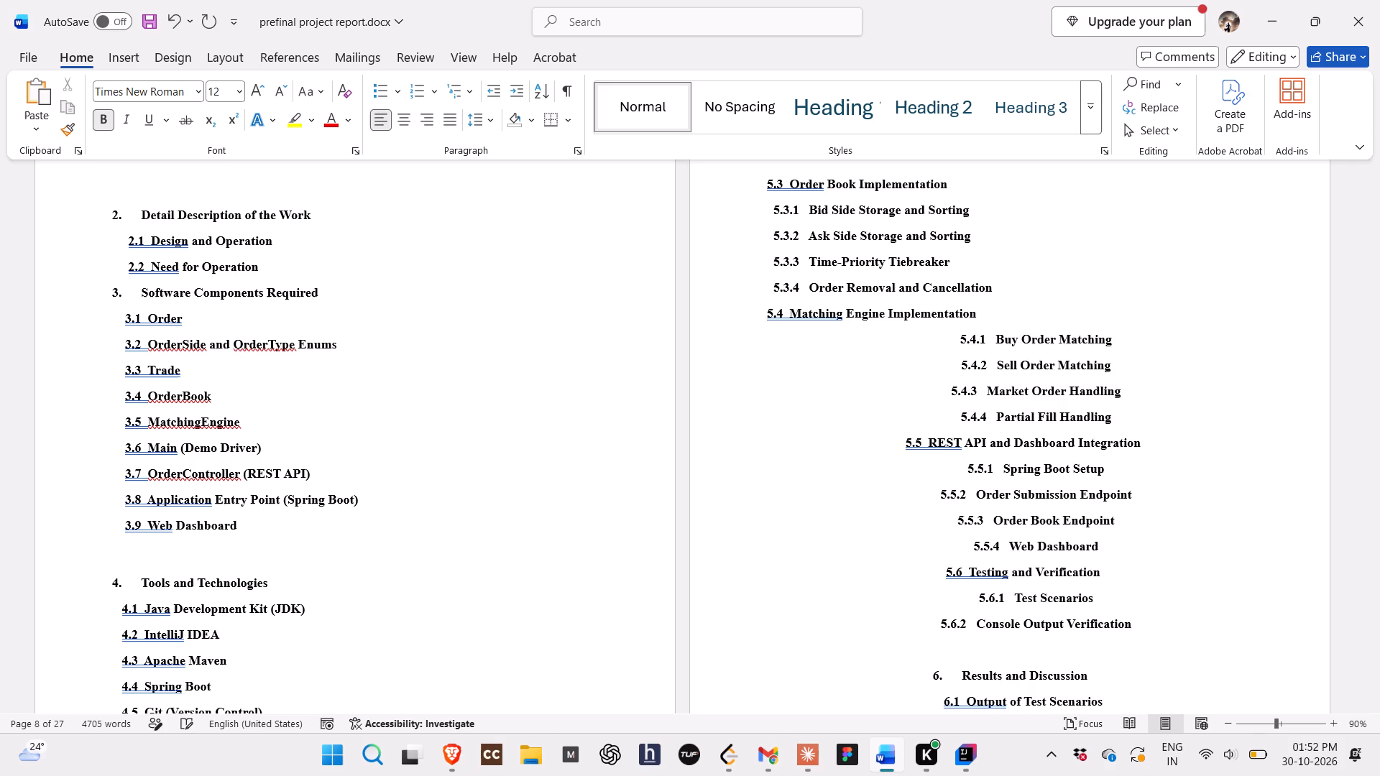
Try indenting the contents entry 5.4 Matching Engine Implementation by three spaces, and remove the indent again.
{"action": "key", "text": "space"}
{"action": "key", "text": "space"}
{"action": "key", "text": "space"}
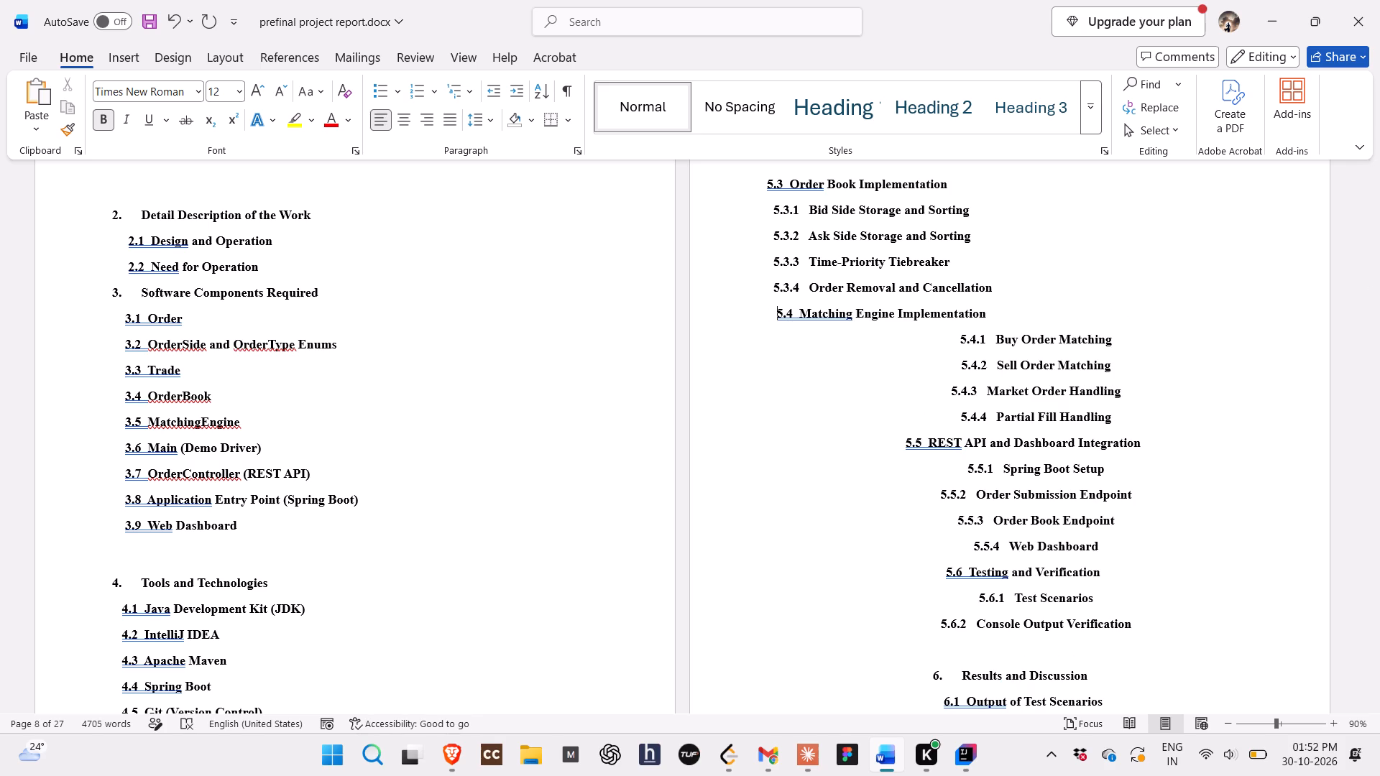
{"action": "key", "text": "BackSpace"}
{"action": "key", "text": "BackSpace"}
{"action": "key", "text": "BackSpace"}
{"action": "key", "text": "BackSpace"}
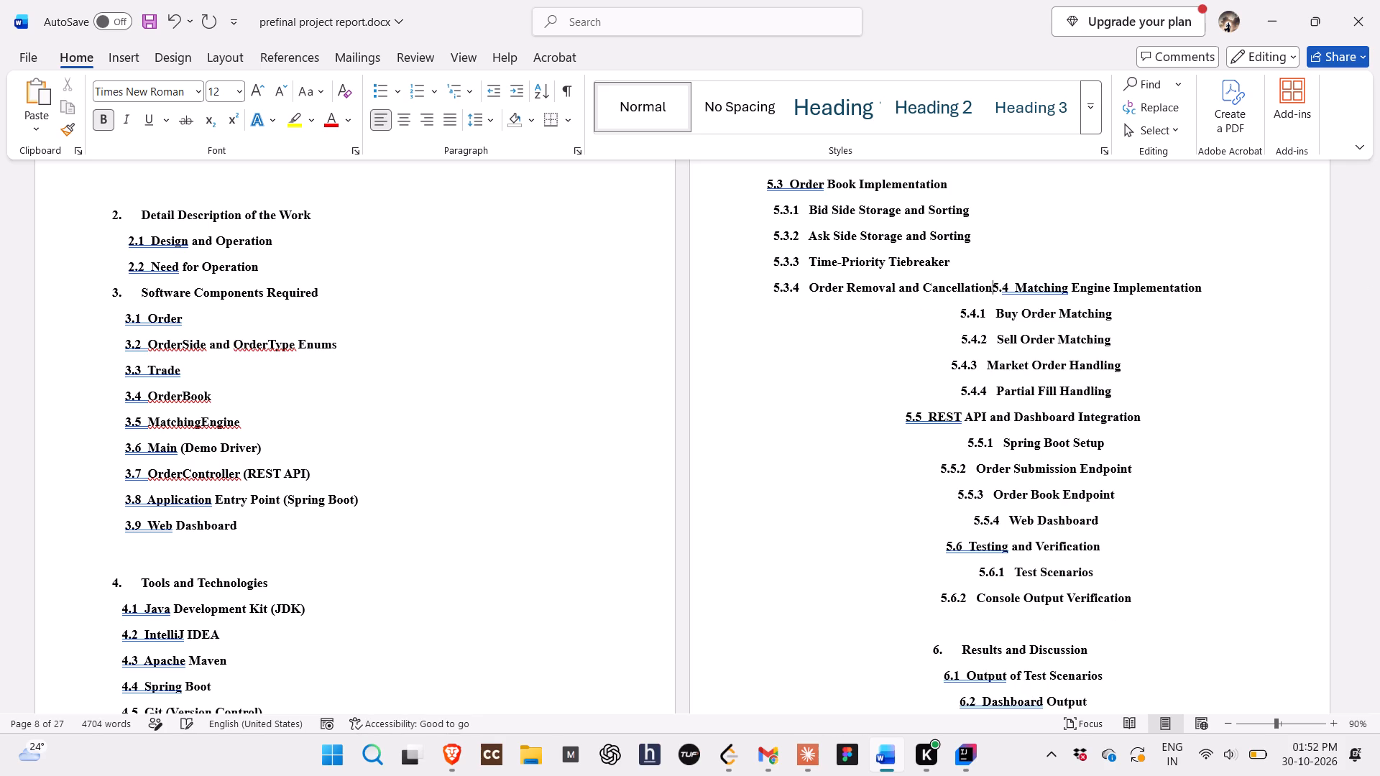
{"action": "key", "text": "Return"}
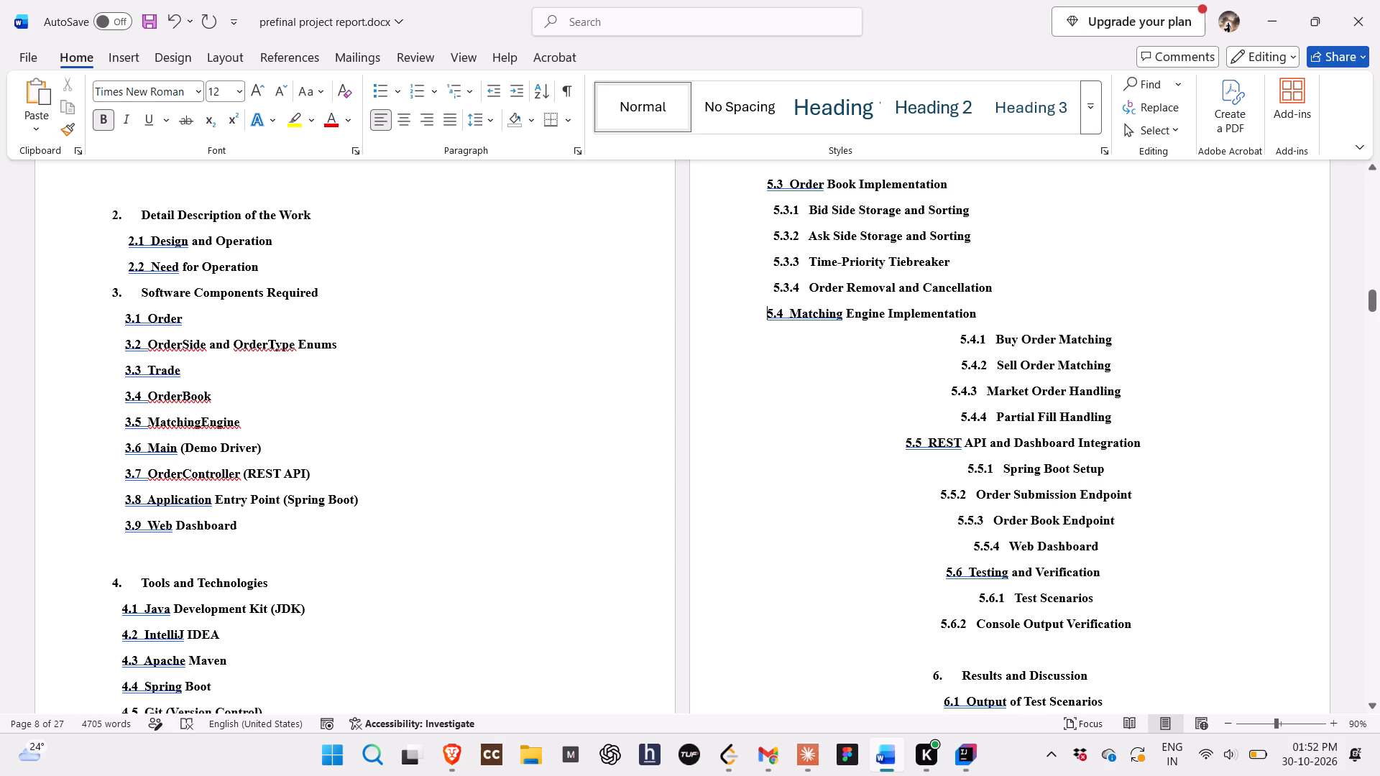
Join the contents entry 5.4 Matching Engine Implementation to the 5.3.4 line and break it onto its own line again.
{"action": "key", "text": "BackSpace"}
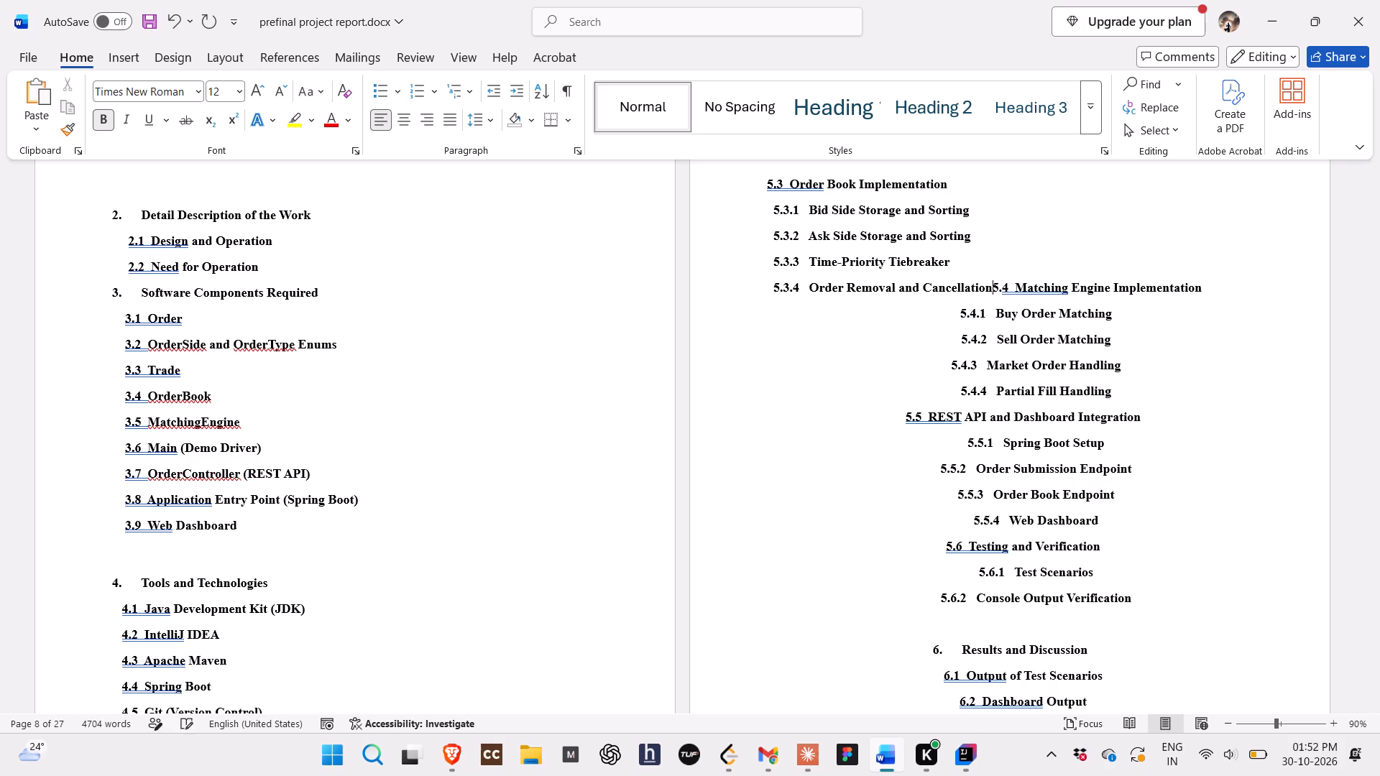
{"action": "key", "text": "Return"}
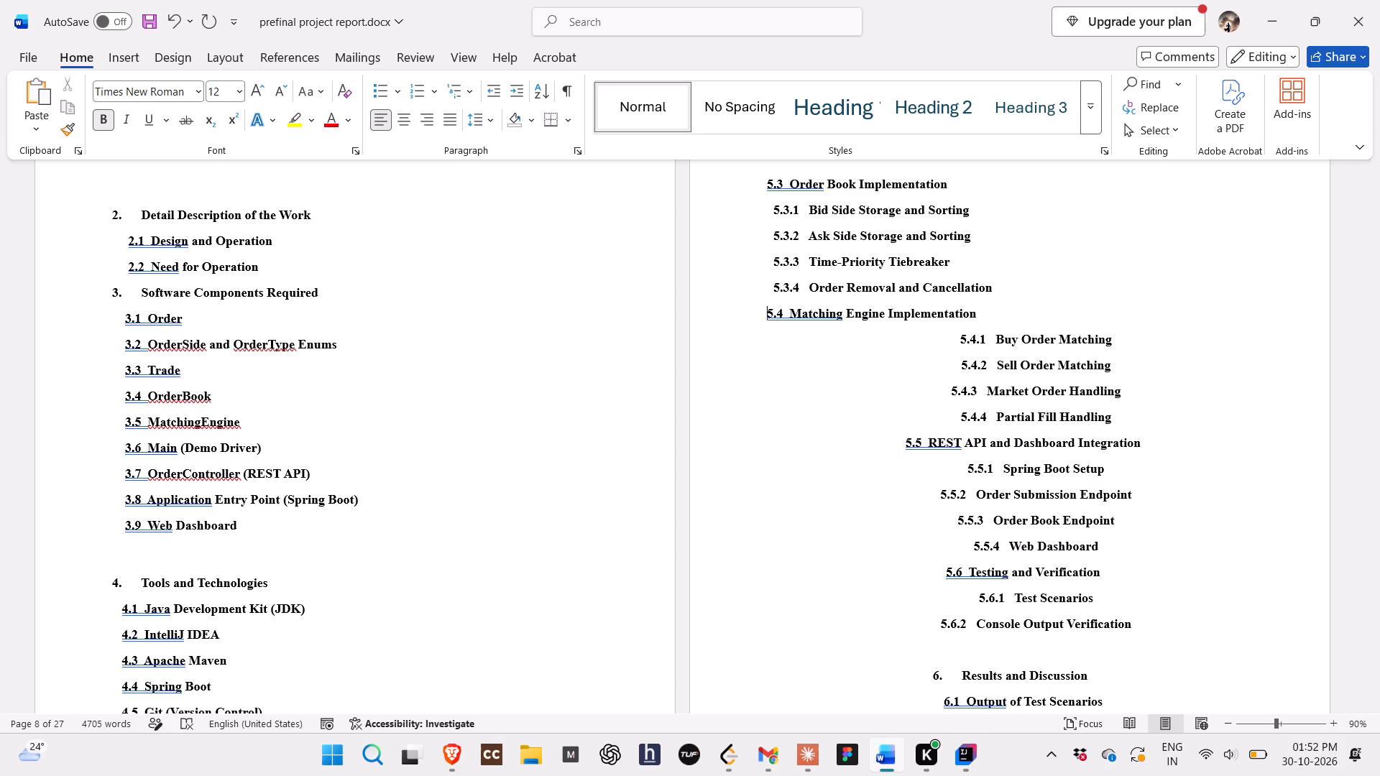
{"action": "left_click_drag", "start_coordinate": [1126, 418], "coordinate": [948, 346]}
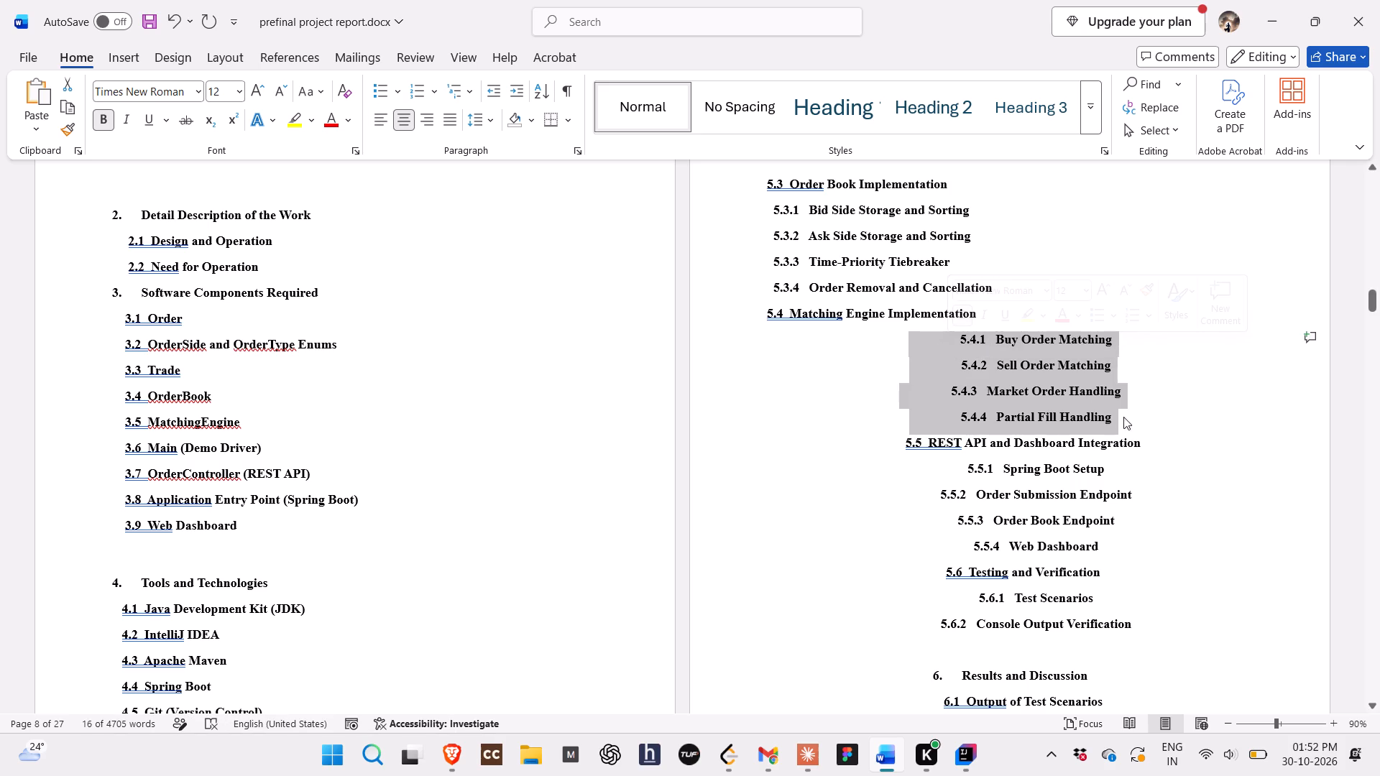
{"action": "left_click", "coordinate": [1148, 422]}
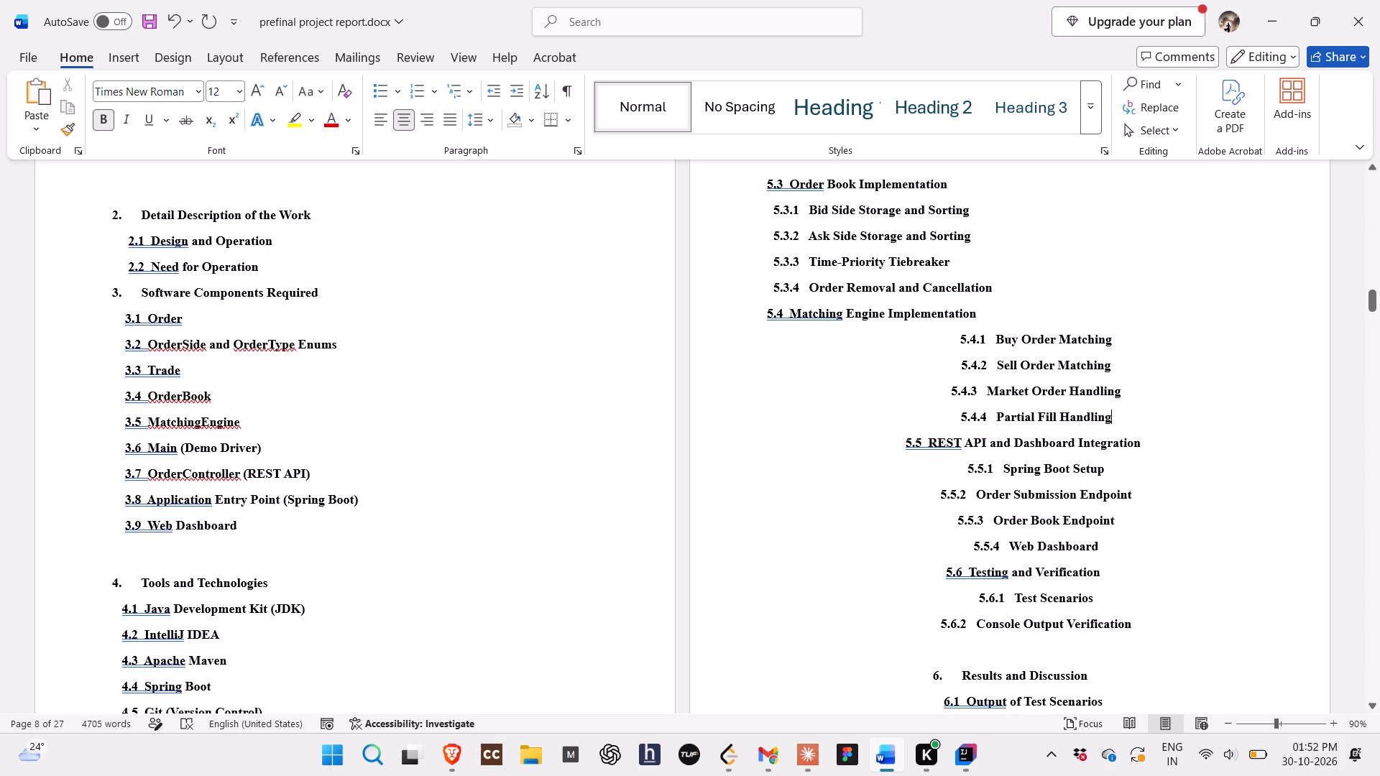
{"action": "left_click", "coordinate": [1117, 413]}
Left-align the contents entry 5.4.1 Buy Order Matching and indent it two spaces, matching the 5.3 subsections.
{"action": "left_click", "coordinate": [959, 347]}
{"action": "key", "text": "ctrl+BackSpace"}
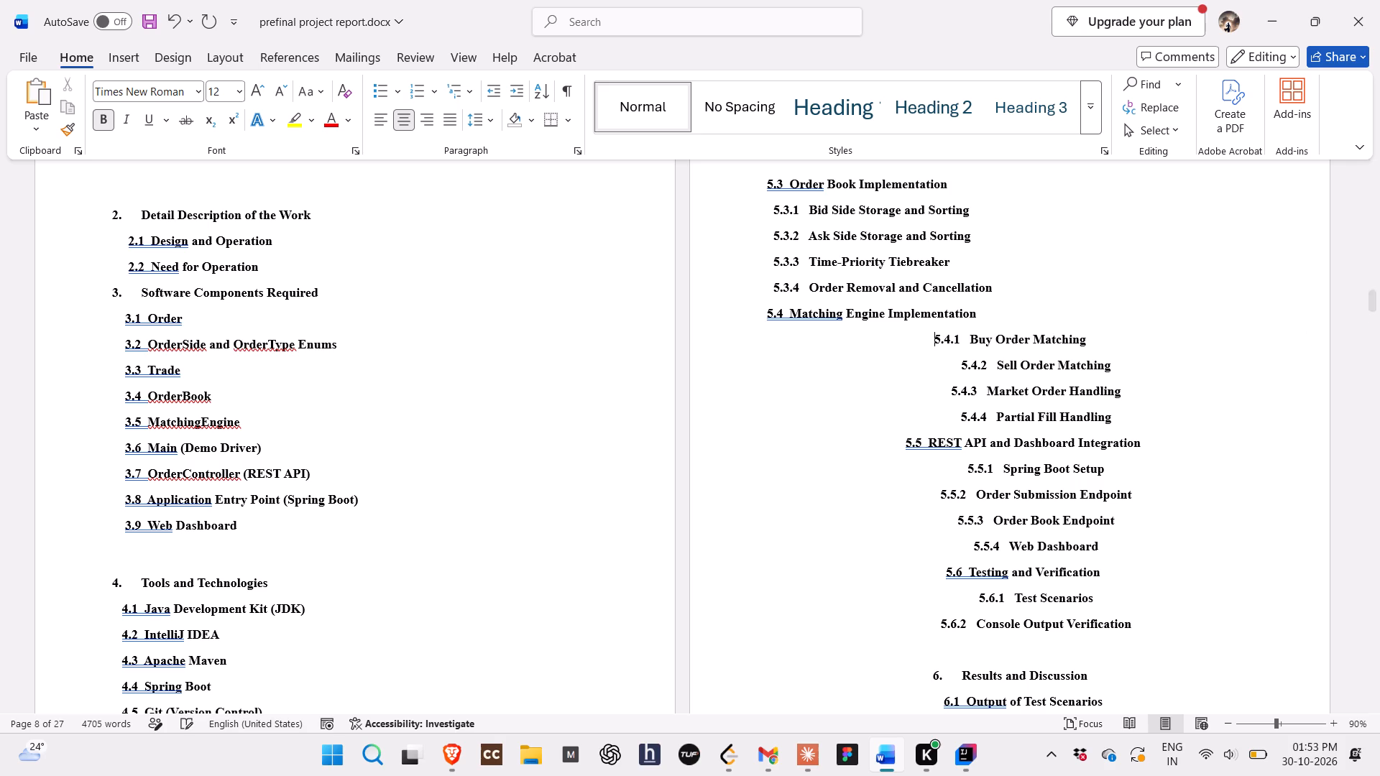
{"action": "key", "text": "BackSpace"}
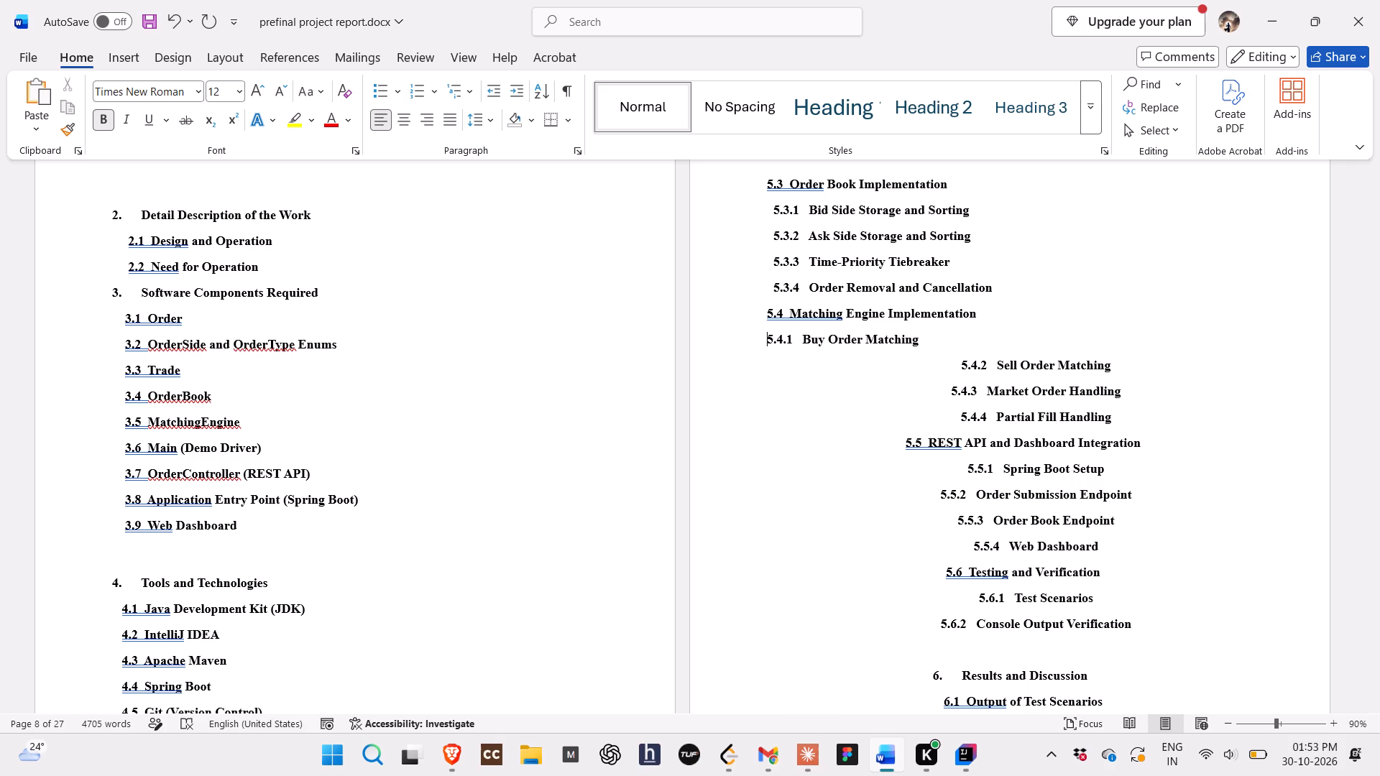
{"action": "key", "text": "space"}
{"action": "key", "text": "space"}
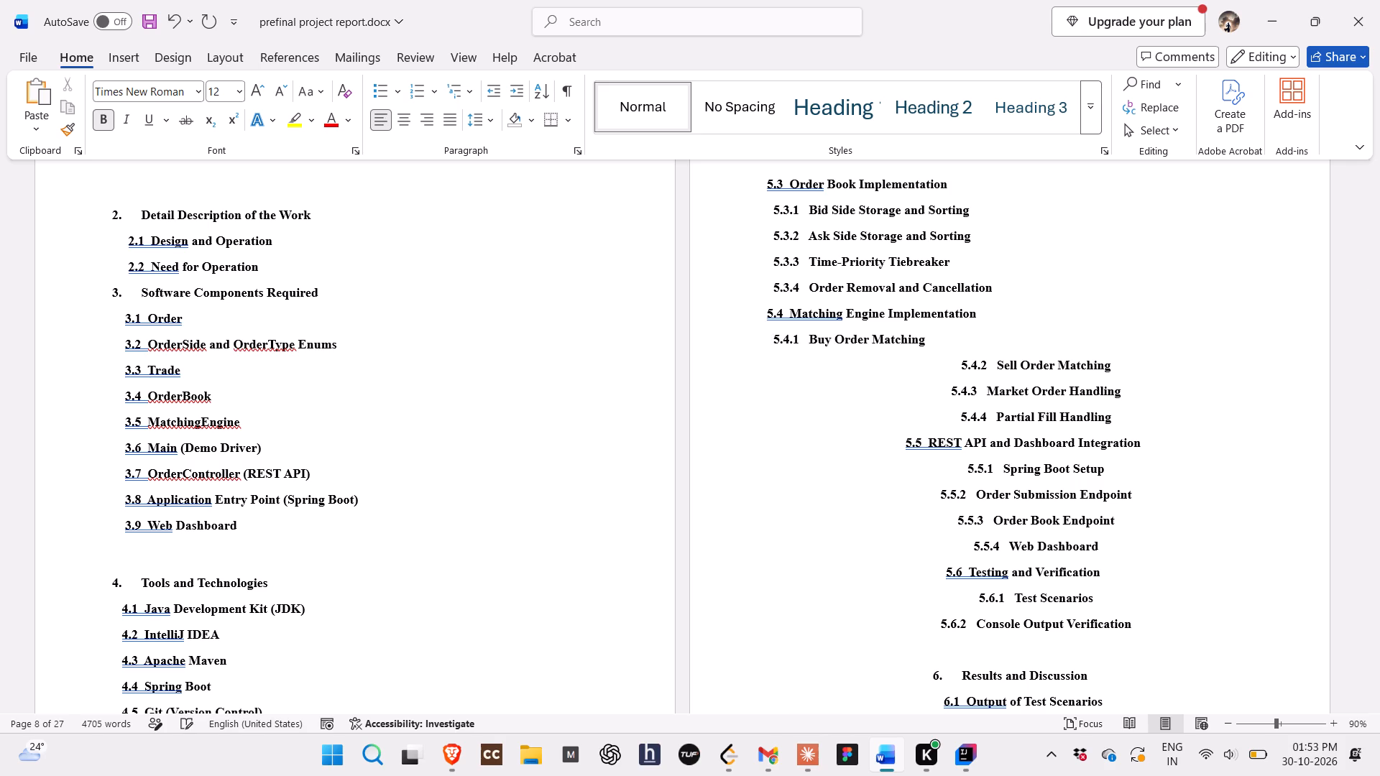
Left-align the contents entry 5.4.2 Sell Order Matching and indent it two spaces to match 5.4.1.
{"action": "left_click", "coordinate": [963, 361]}
{"action": "key", "text": "BackSpace"}
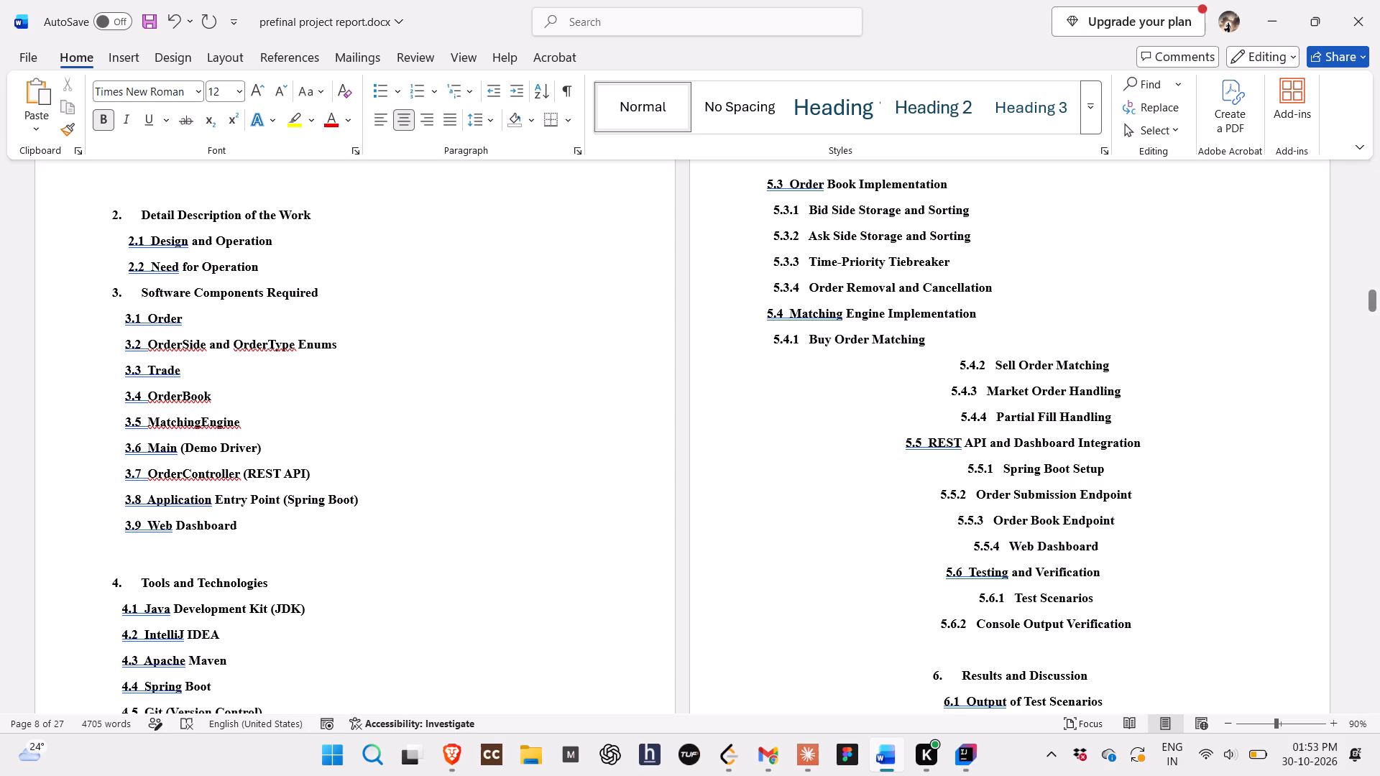
{"action": "key", "text": "BackSpace"}
{"action": "key", "text": "BackSpace"}
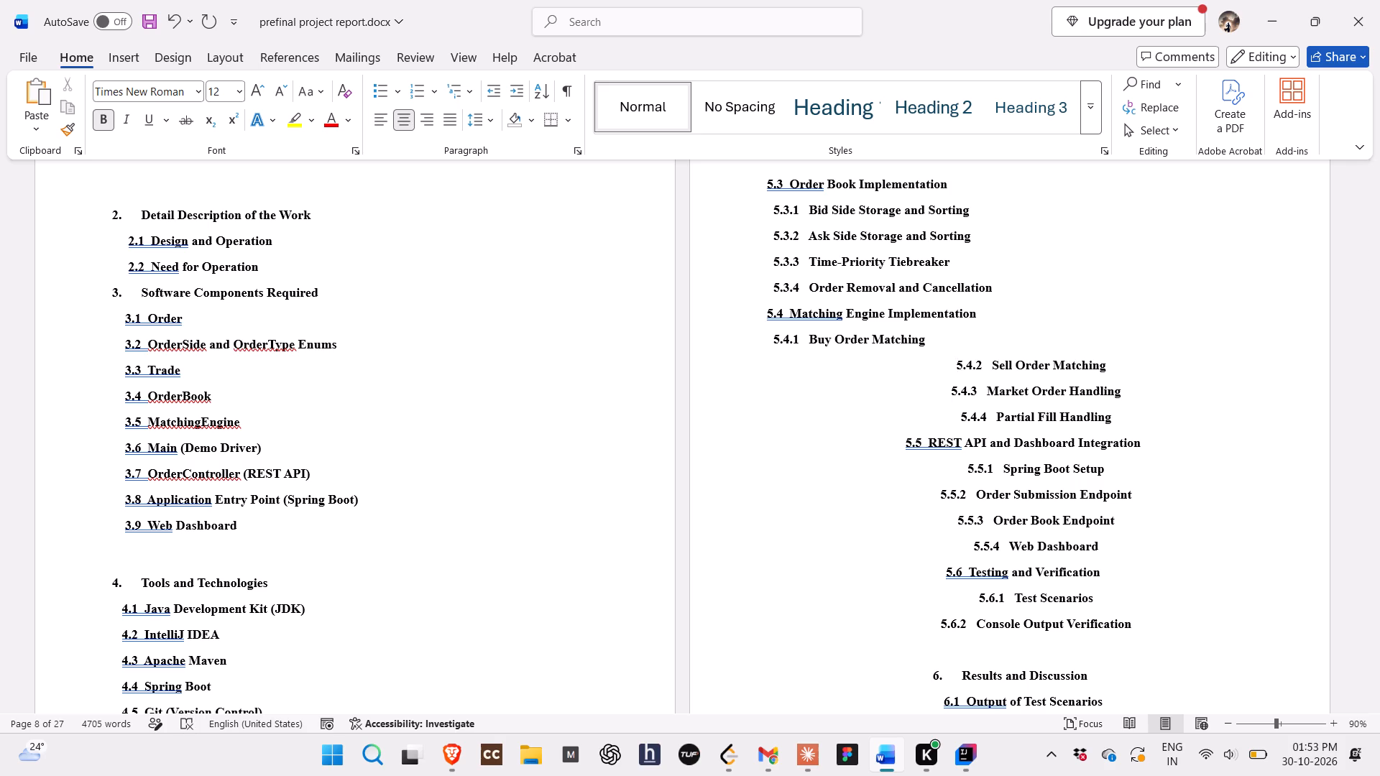
{"action": "key", "text": "ctrl+BackSpace"}
{"action": "key", "text": "BackSpace"}
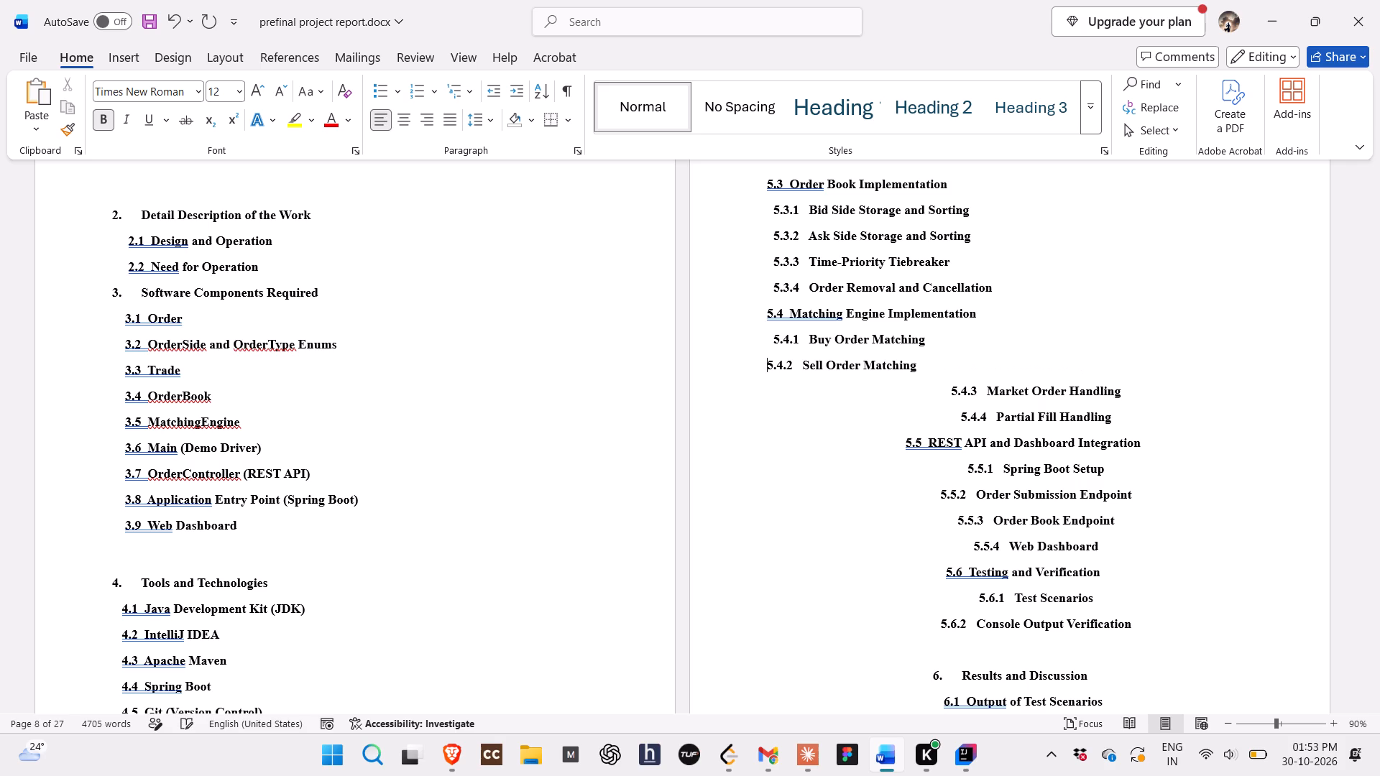
{"action": "key", "text": "space"}
{"action": "key", "text": "space"}
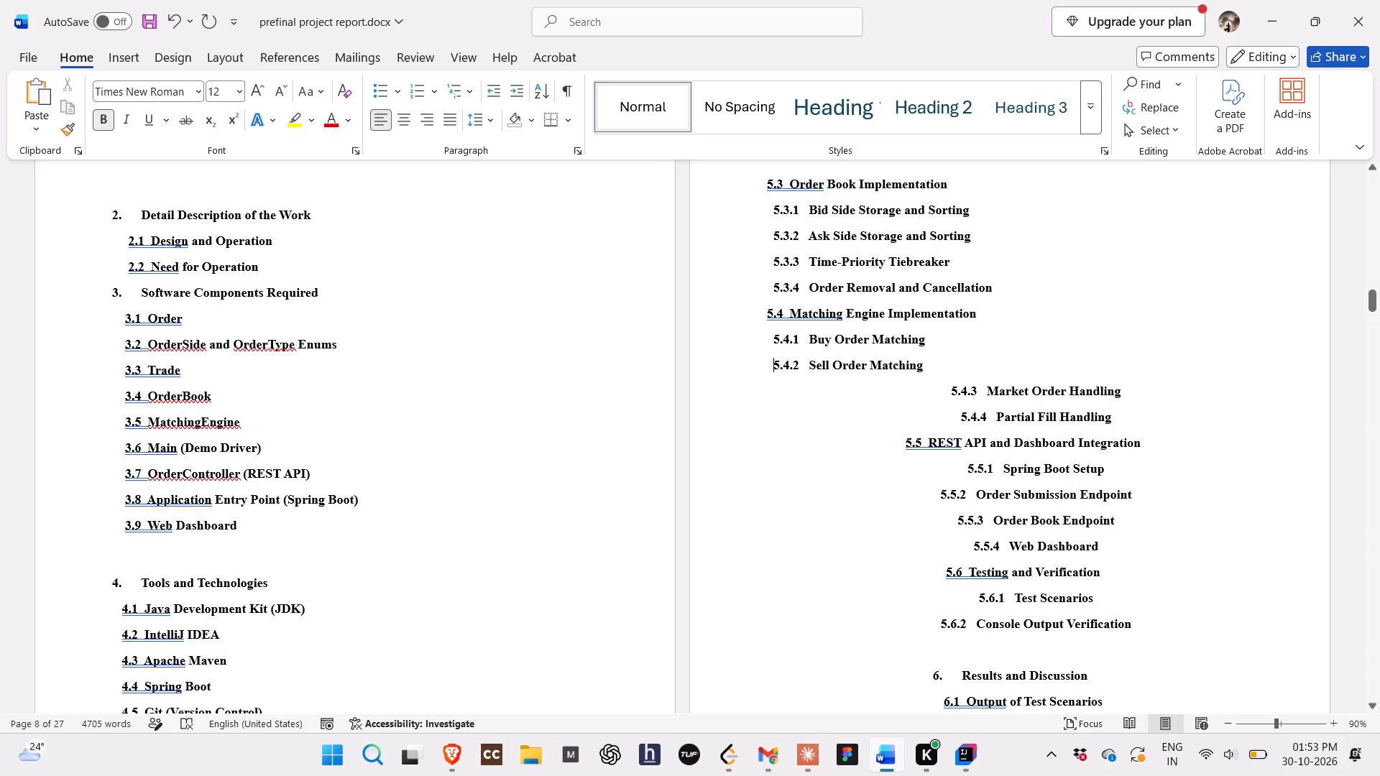
Left-align the contents entry 5.4.3 Market Order Handling on its own line and indent it two spaces to match 5.4.2.
{"action": "left_click", "coordinate": [947, 392]}
{"action": "key", "text": "ctrl+BackSpace"}
{"action": "key", "text": "ctrl+BackSpace"}
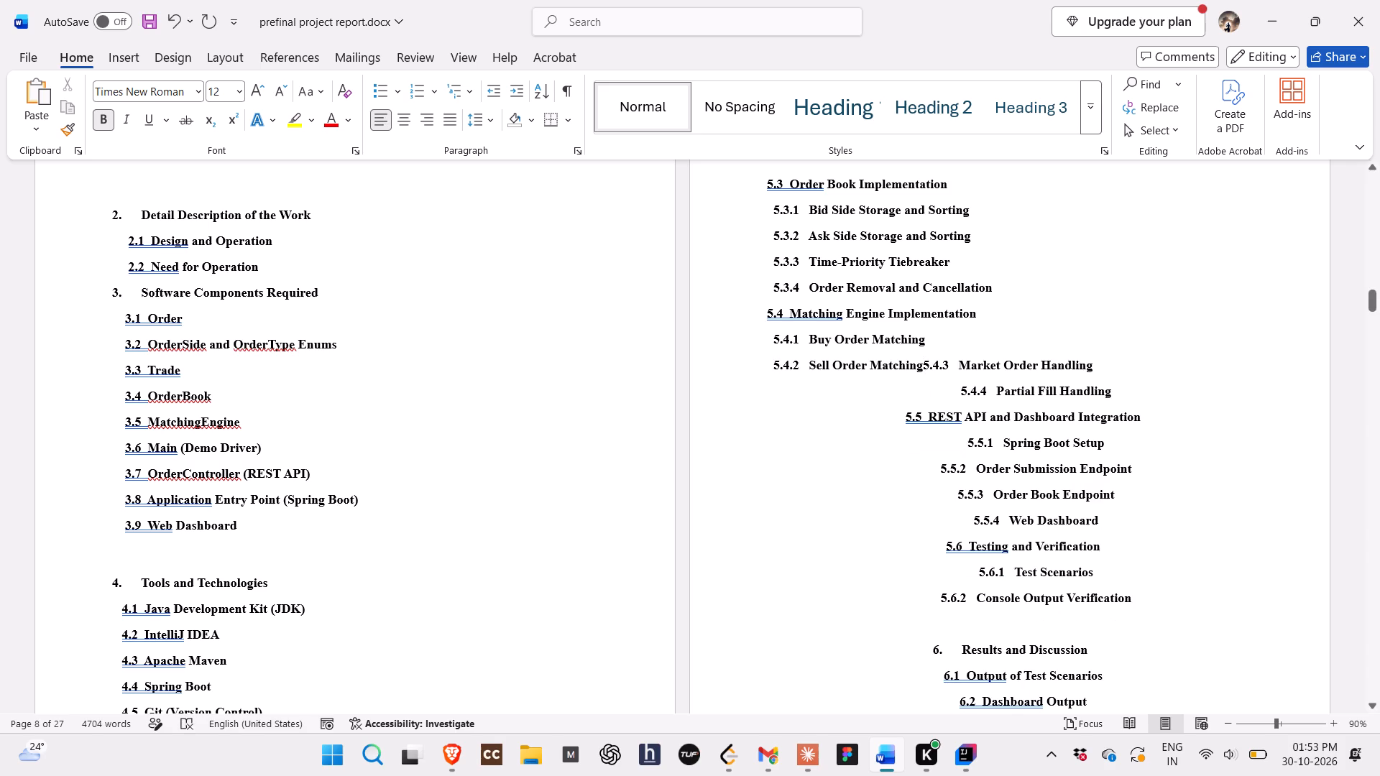
{"action": "key", "text": "Return"}
{"action": "key", "text": "space"}
{"action": "key", "text": "space"}
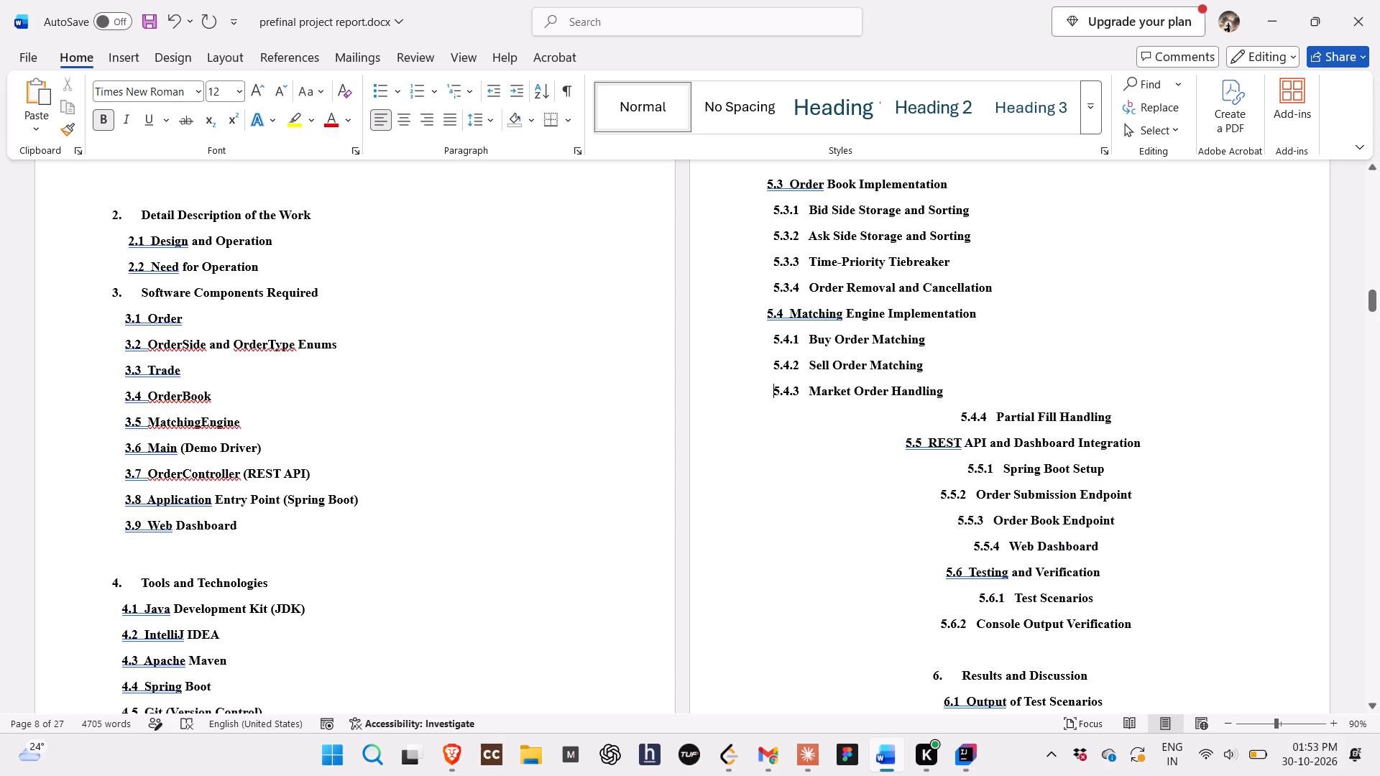
Left-align the contents entry 5.4.4 Partial Fill Handling on its own line and indent it two spaces to match 5.4.3.
{"action": "left_click", "coordinate": [961, 415]}
{"action": "key", "text": "ctrl+BackSpace"}
{"action": "key", "text": "ctrl+BackSpace"}
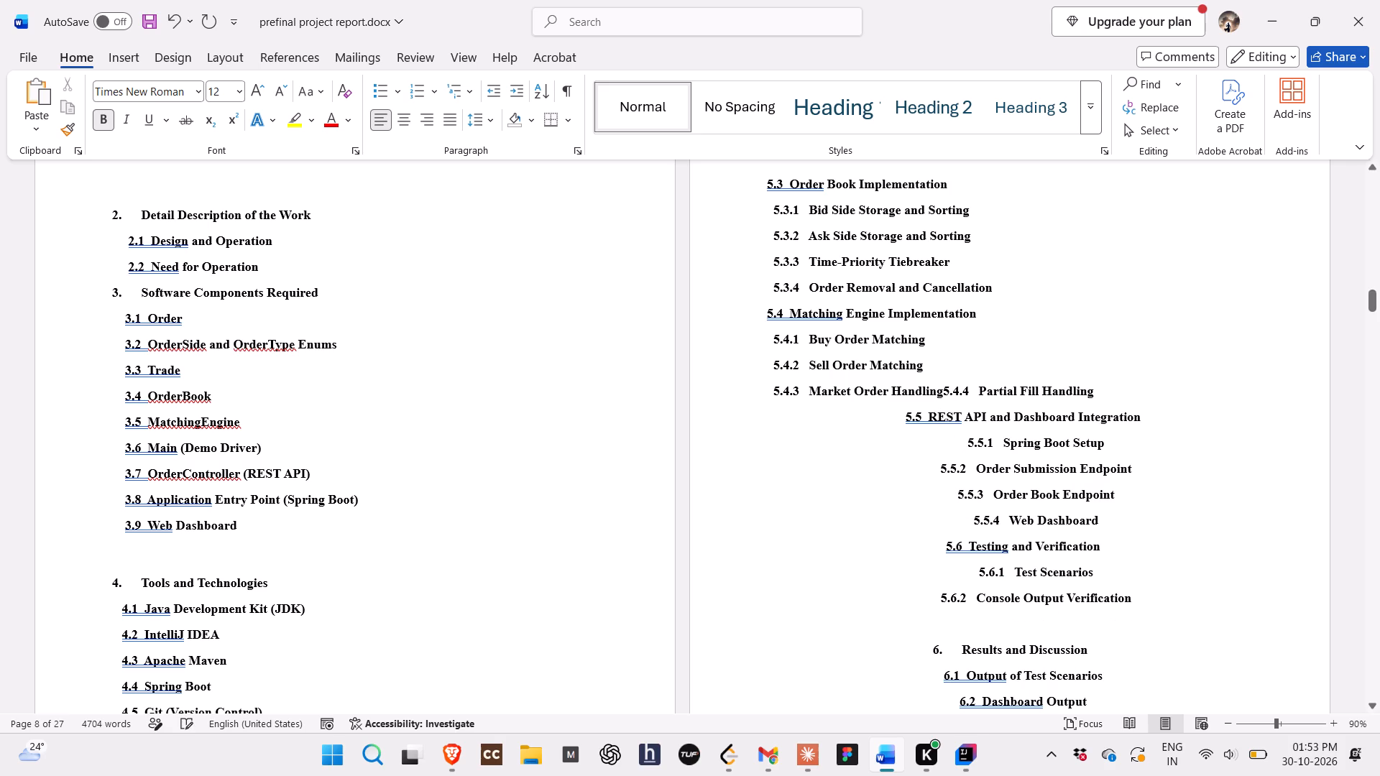
{"action": "key", "text": "Return"}
{"action": "key", "text": "space"}
{"action": "key", "text": "space"}
{"action": "key", "text": "space"}
{"action": "key", "text": "BackSpace"}
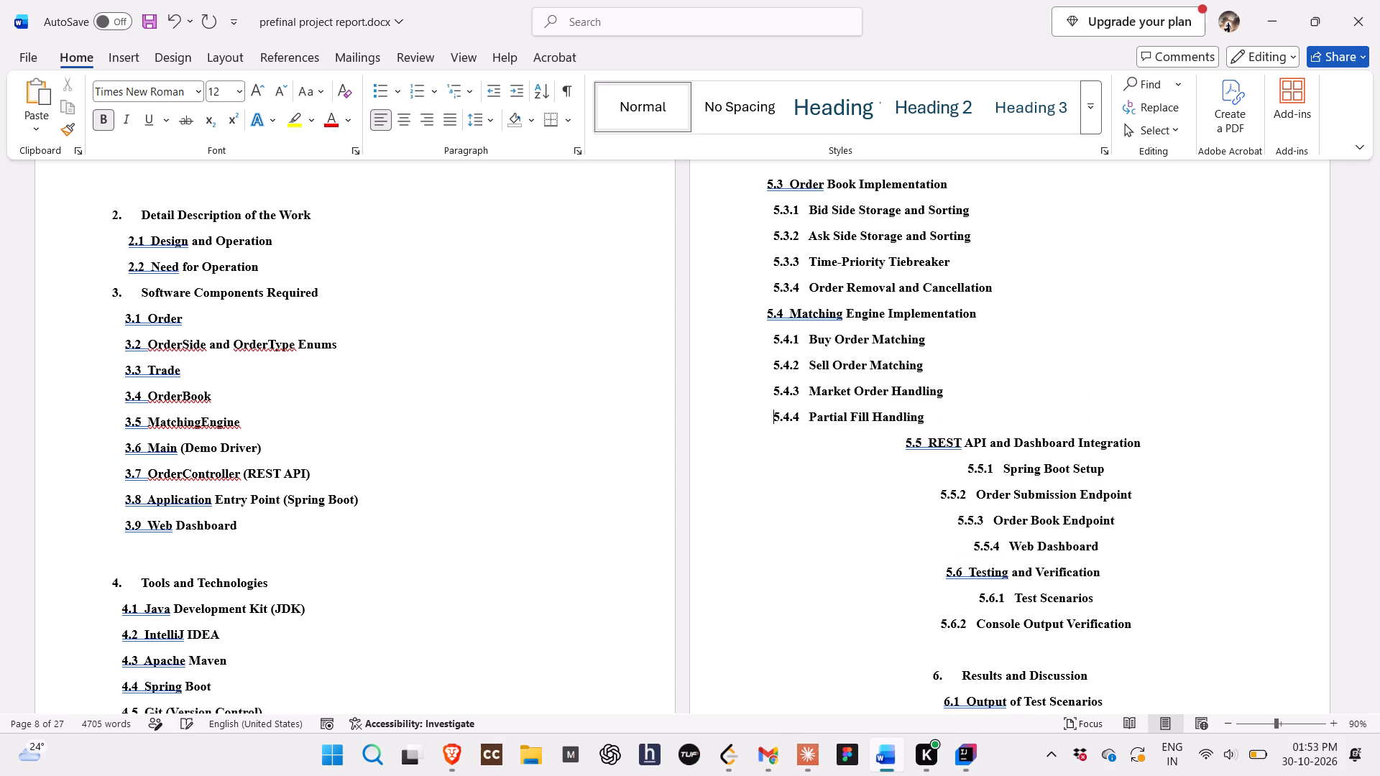
Left-align the contents entry 5.5 REST API and Dashboard Integration on its own line, without an indent like 5.4.
{"action": "left_click", "coordinate": [1375, 294]}
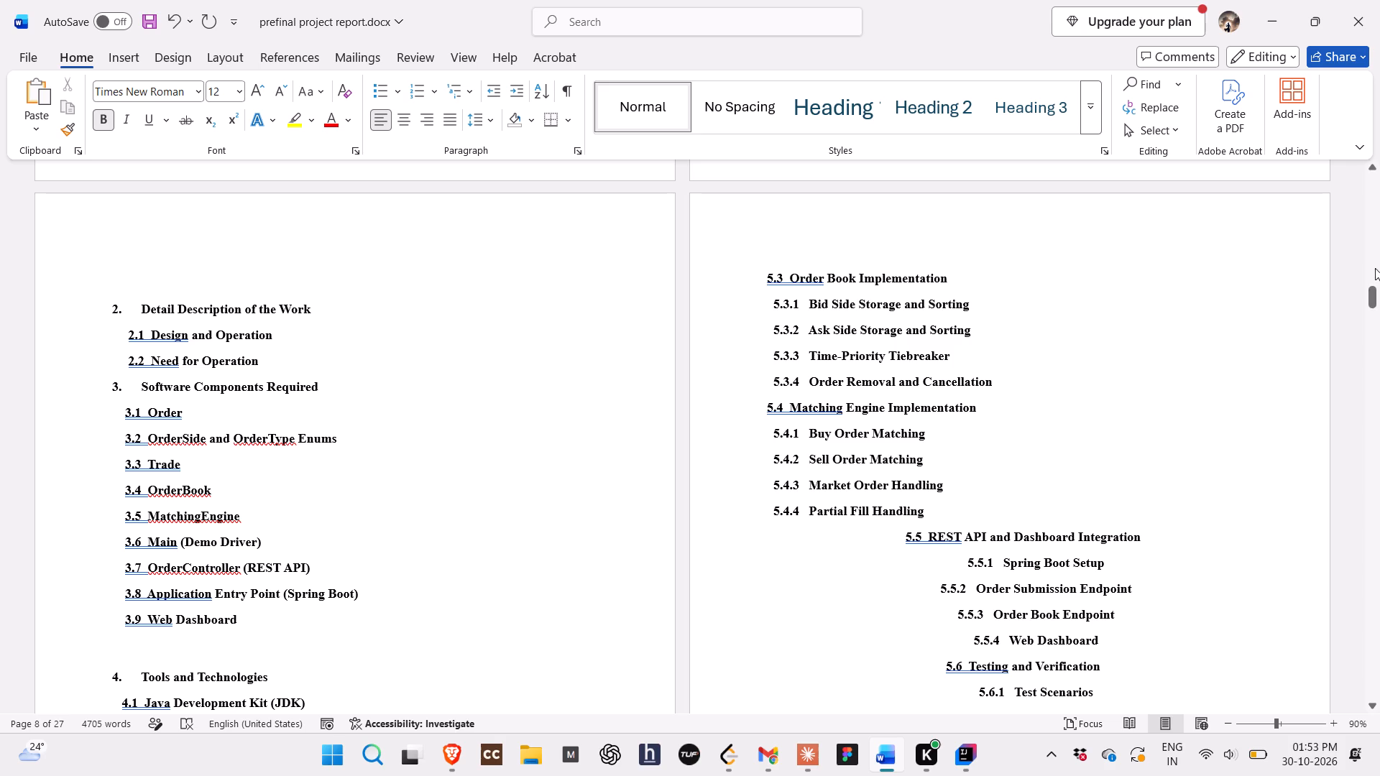
{"action": "left_click_drag", "start_coordinate": [1376, 293], "coordinate": [1376, 305]}
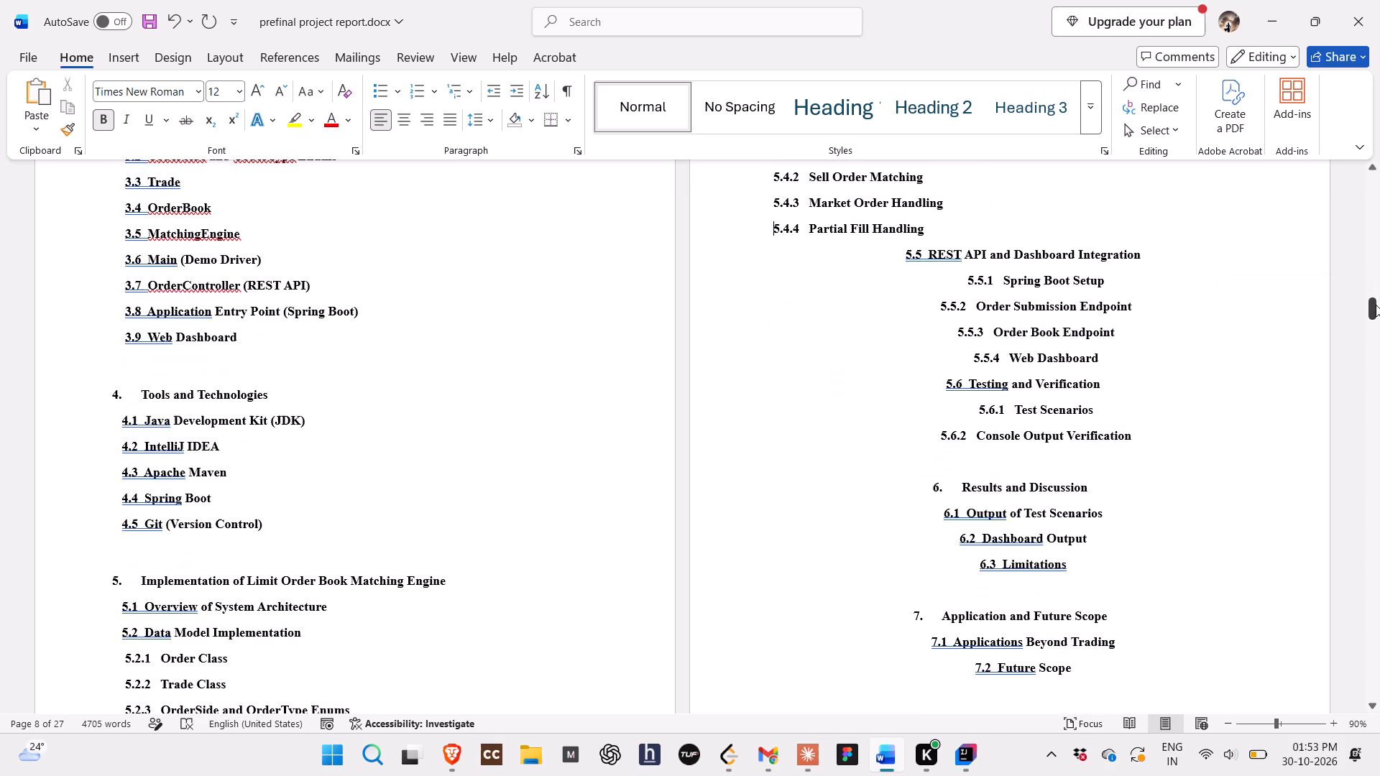
{"action": "left_click", "coordinate": [904, 258]}
{"action": "key", "text": "ctrl+BackSpace"}
{"action": "key", "text": "ctrl+BackSpace"}
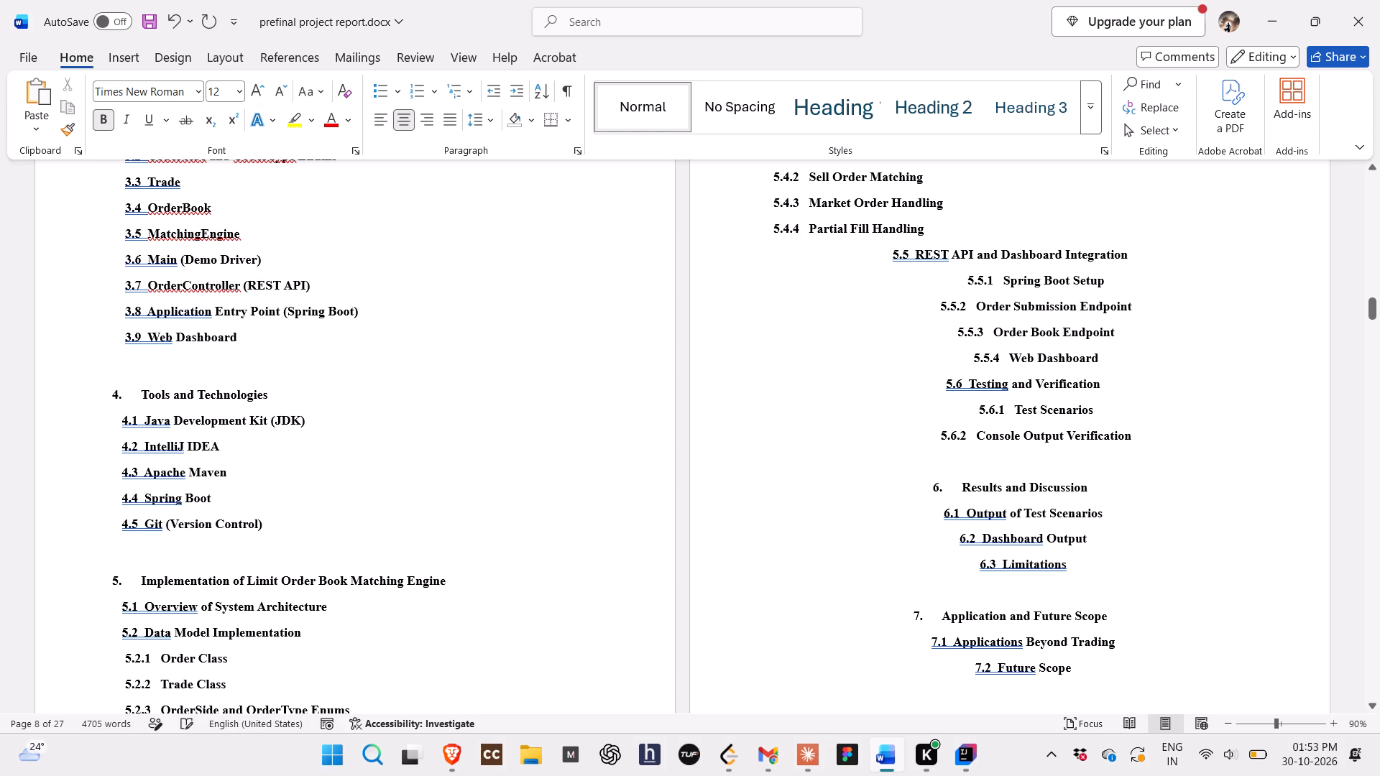
{"action": "key", "text": "Return"}
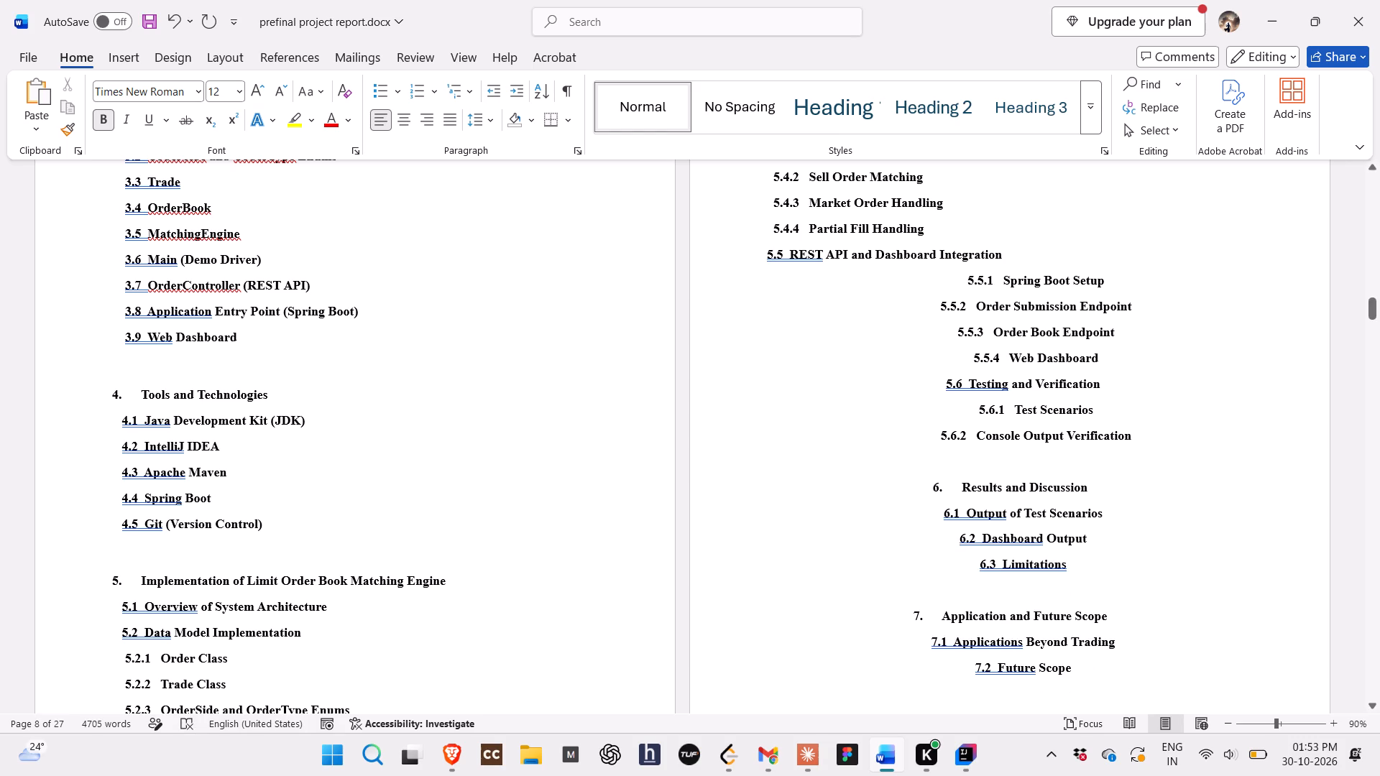
Left-align the contents entry 5.5.1 Spring Boot Setup on its own line and indent it one space.
{"action": "left_click_drag", "start_coordinate": [1146, 440], "coordinate": [969, 305]}
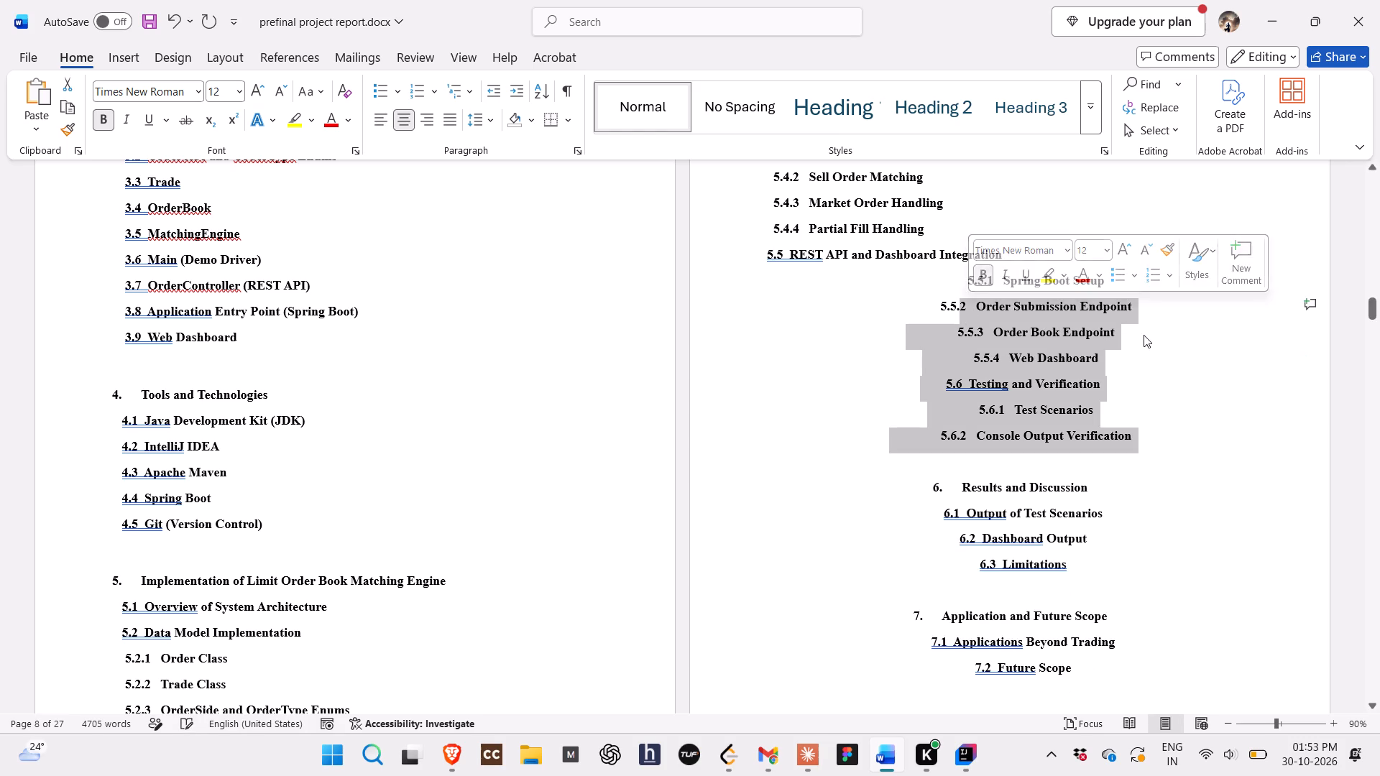
{"action": "left_click", "coordinate": [1144, 335]}
{"action": "left_click", "coordinate": [965, 277]}
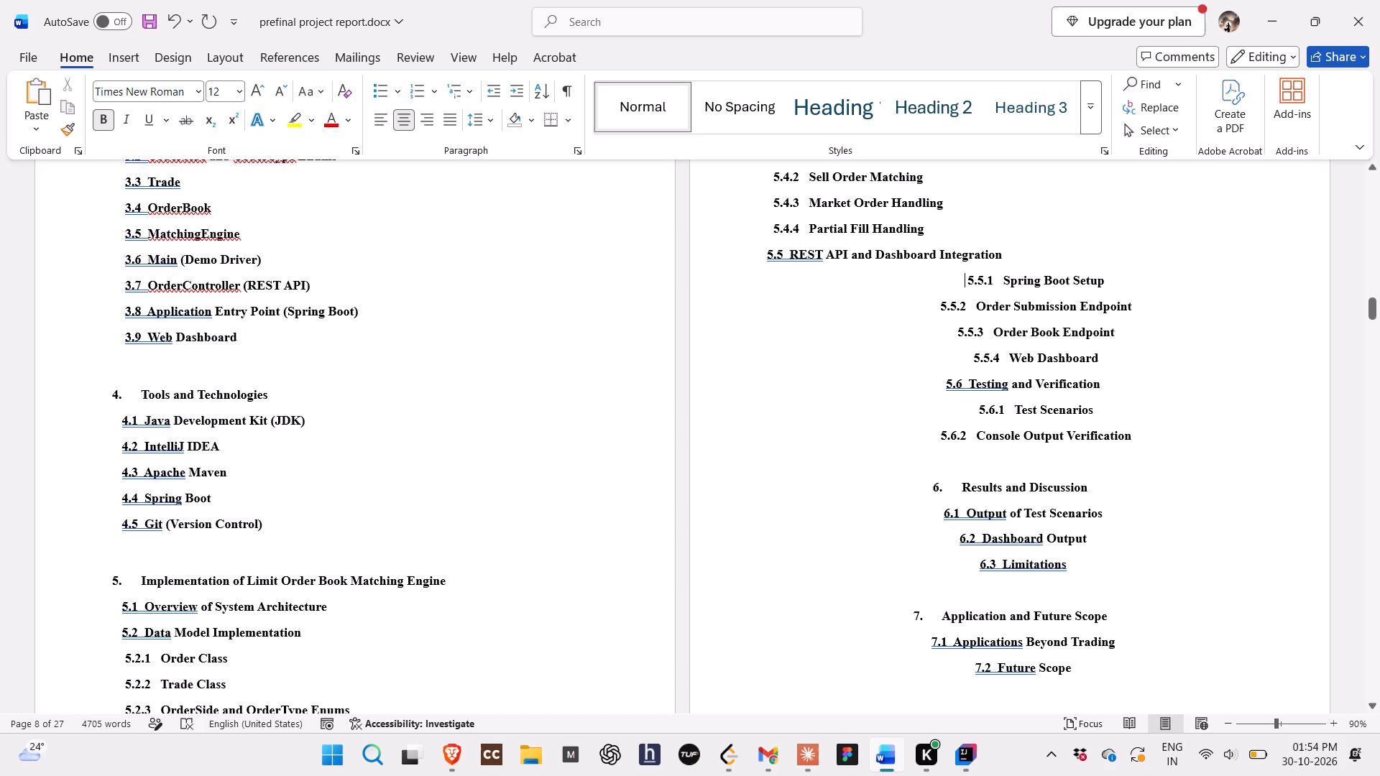
{"action": "key", "text": "ctrl+BackSpace"}
{"action": "key", "text": "ctrl+BackSpace"}
{"action": "key", "text": "Return"}
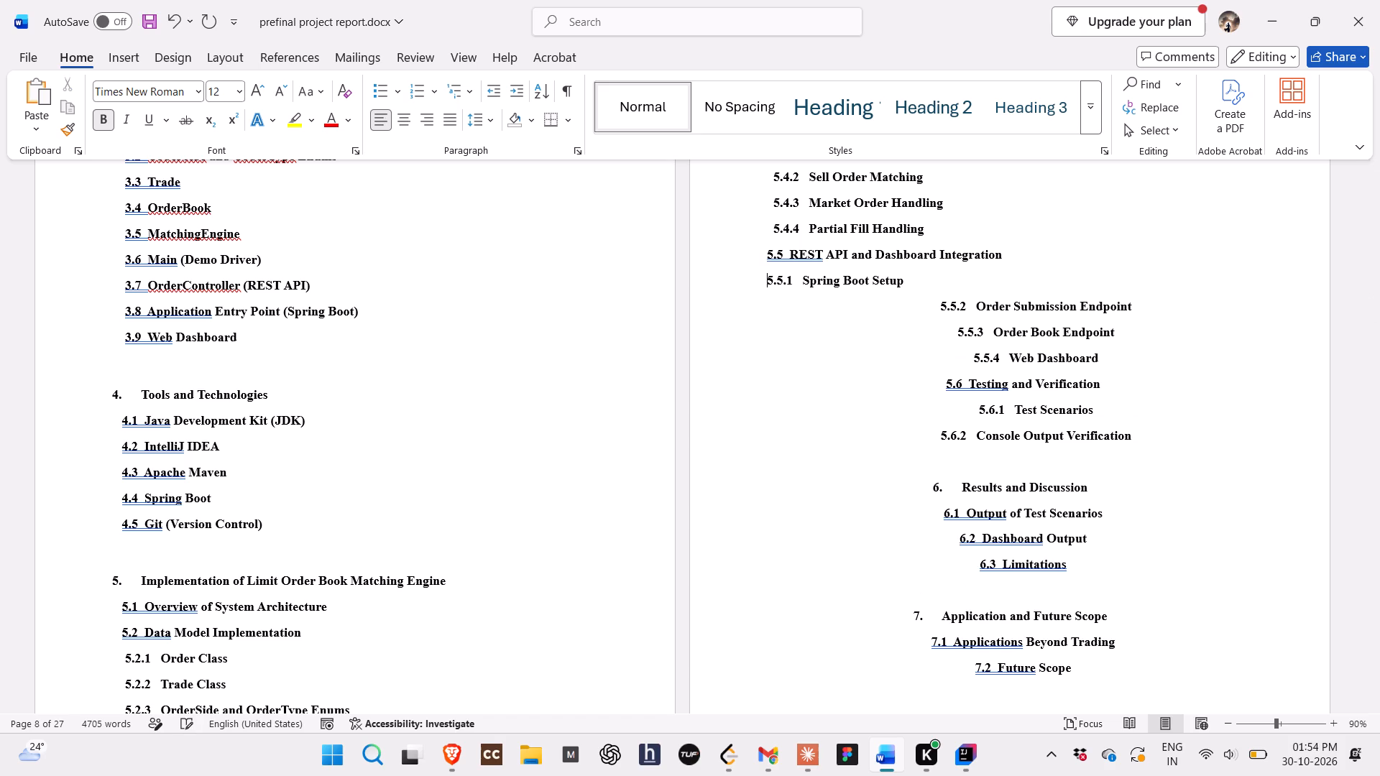
{"action": "key", "text": "space"}
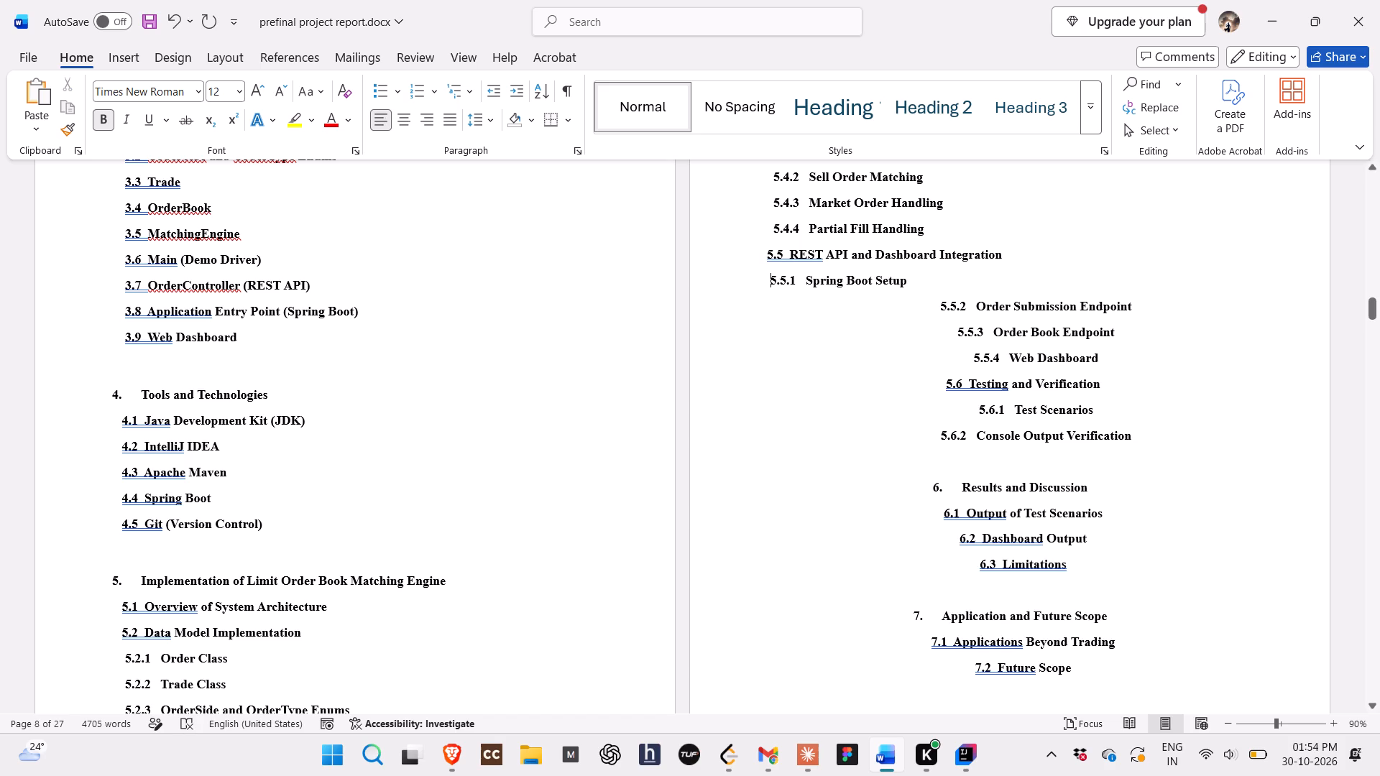
Left-align the contents entry 5.5.2 Order Submission Endpoint on its own line and indent it one space to match 5.5.1.
{"action": "left_click", "coordinate": [944, 308]}
{"action": "key", "text": "Left"}
{"action": "key", "text": "ctrl+BackSpace"}
{"action": "key", "text": "ctrl+BackSpace"}
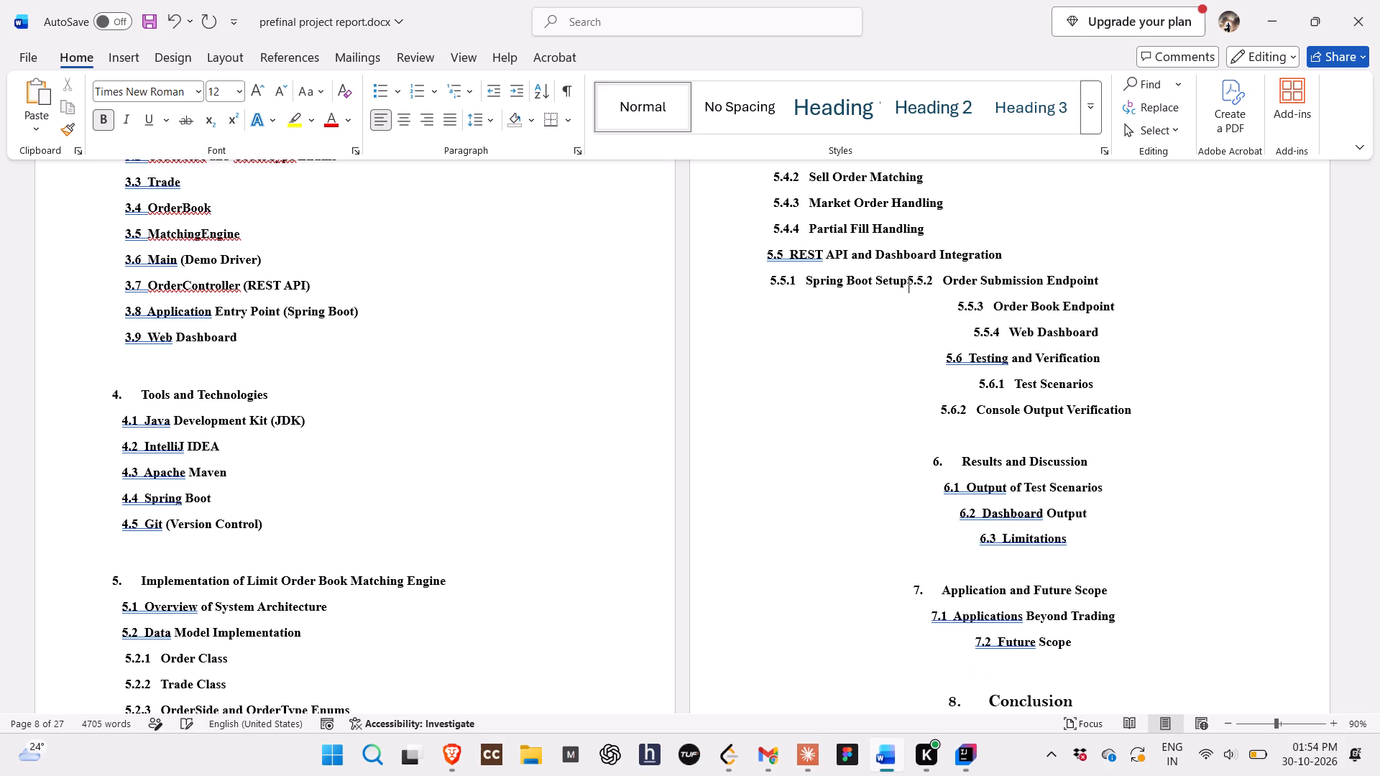
{"action": "key", "text": "Return"}
{"action": "key", "text": "backslash"}
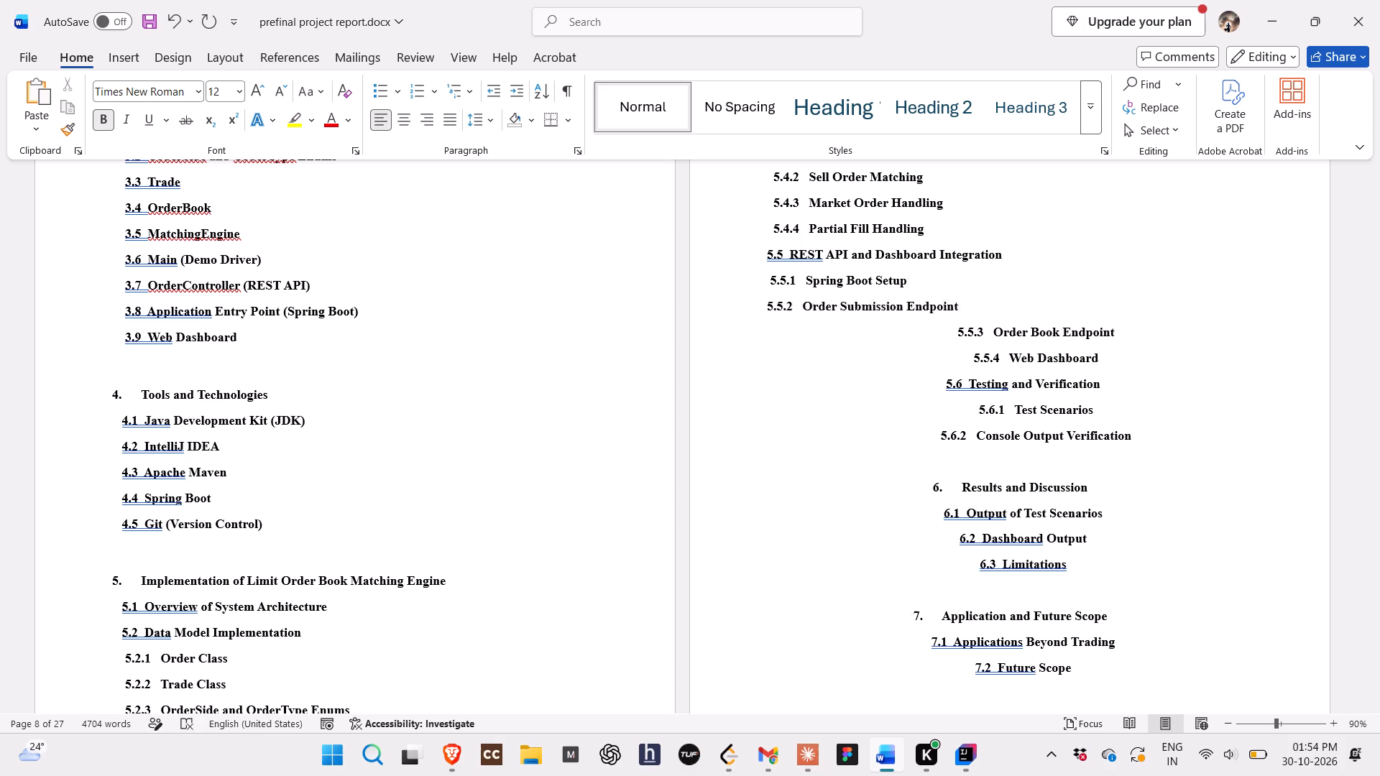
{"action": "key", "text": "BackSpace"}
{"action": "key", "text": "space"}
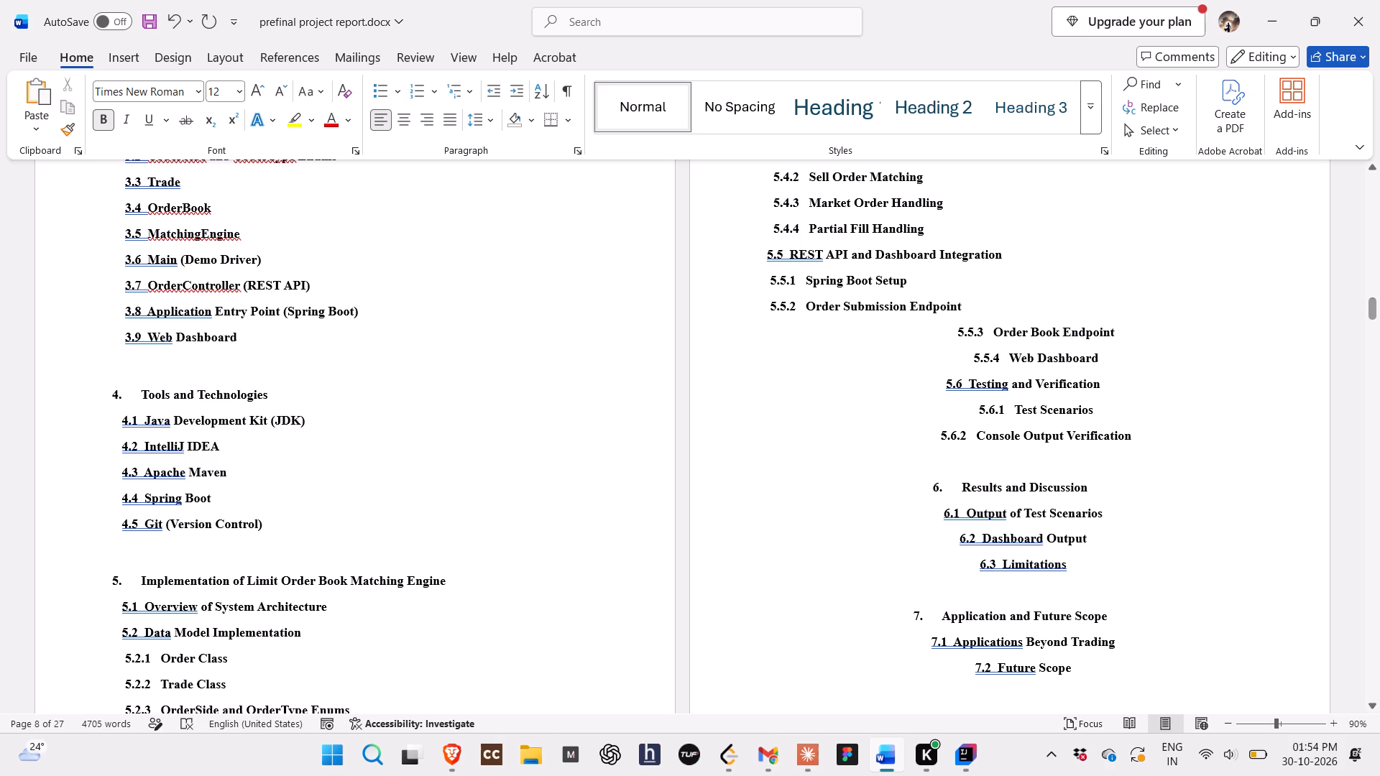
Left-align the contents entry 5.5.3 Order Book Endpoint on its own line and indent it one space to match 5.5.2.
{"action": "left_click", "coordinate": [955, 335]}
{"action": "key", "text": "ctrl+BackSpace"}
{"action": "key", "text": "ctrl+BackSpace"}
{"action": "key", "text": "Return"}
{"action": "key", "text": "space"}
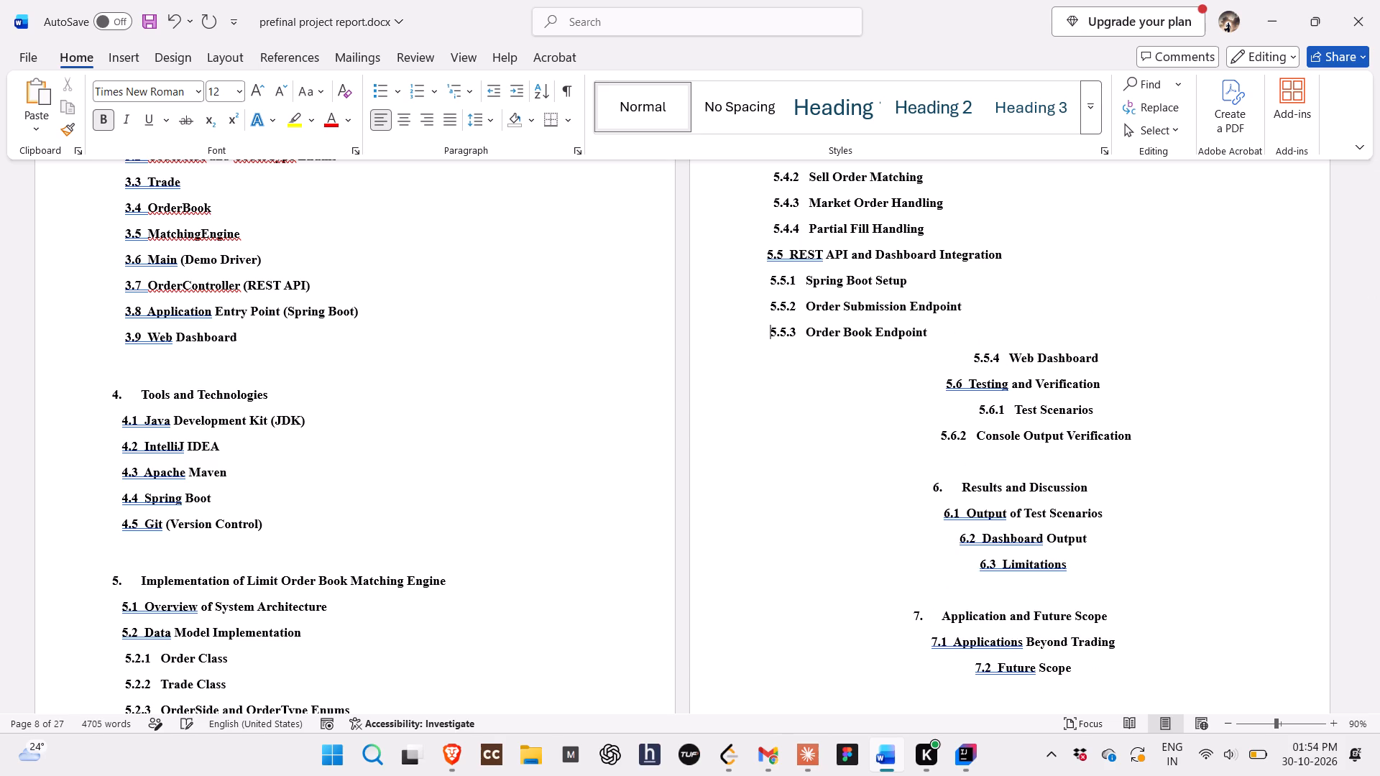
Left-align the contents entry 5.5.4 Web Dashboard on its own line, trimming its leading spaces to one to match 5.5.3.
{"action": "left_click", "coordinate": [962, 359]}
{"action": "key", "text": "ctrl+BackSpace"}
{"action": "key", "text": "ctrl+BackSpace"}
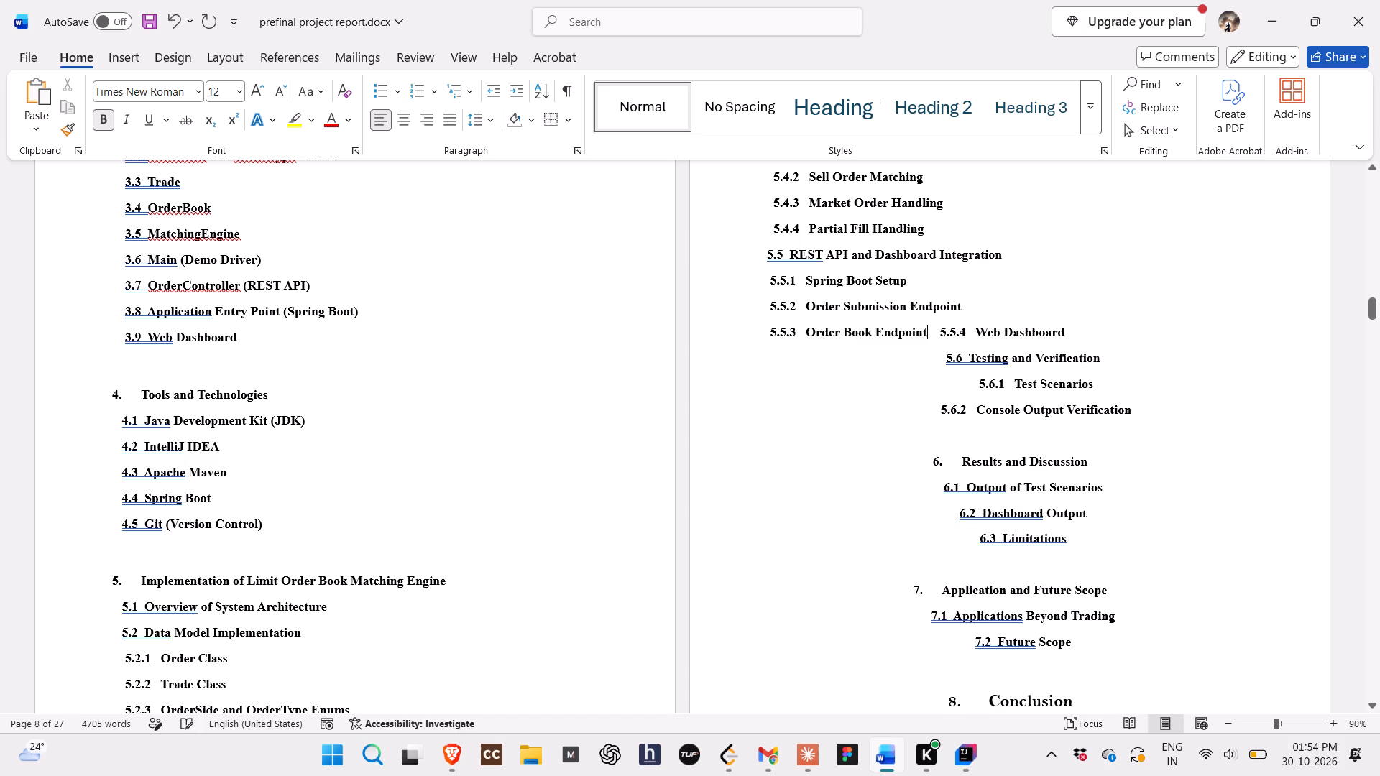
{"action": "key", "text": "Return"}
{"action": "key", "text": "Delete"}
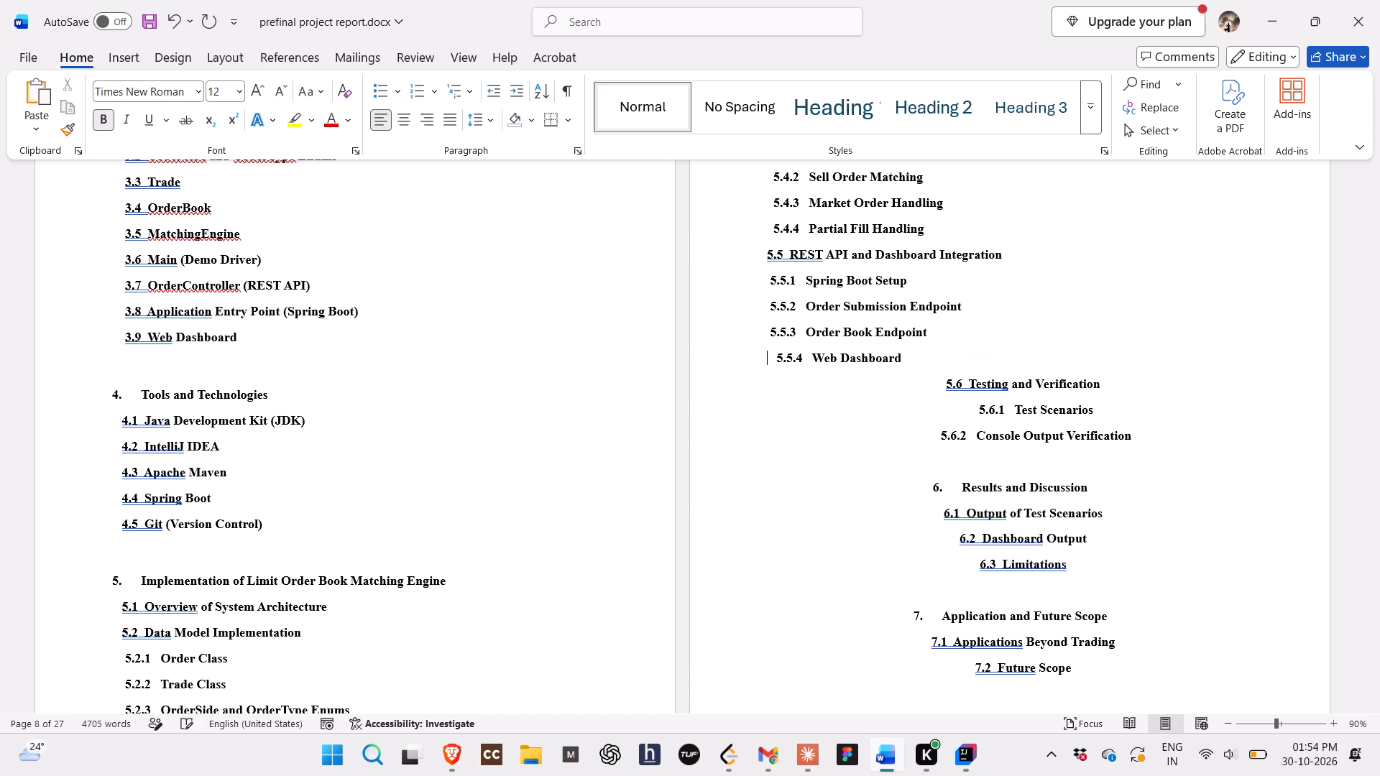
{"action": "key", "text": "Delete"}
{"action": "key", "text": "Delete"}
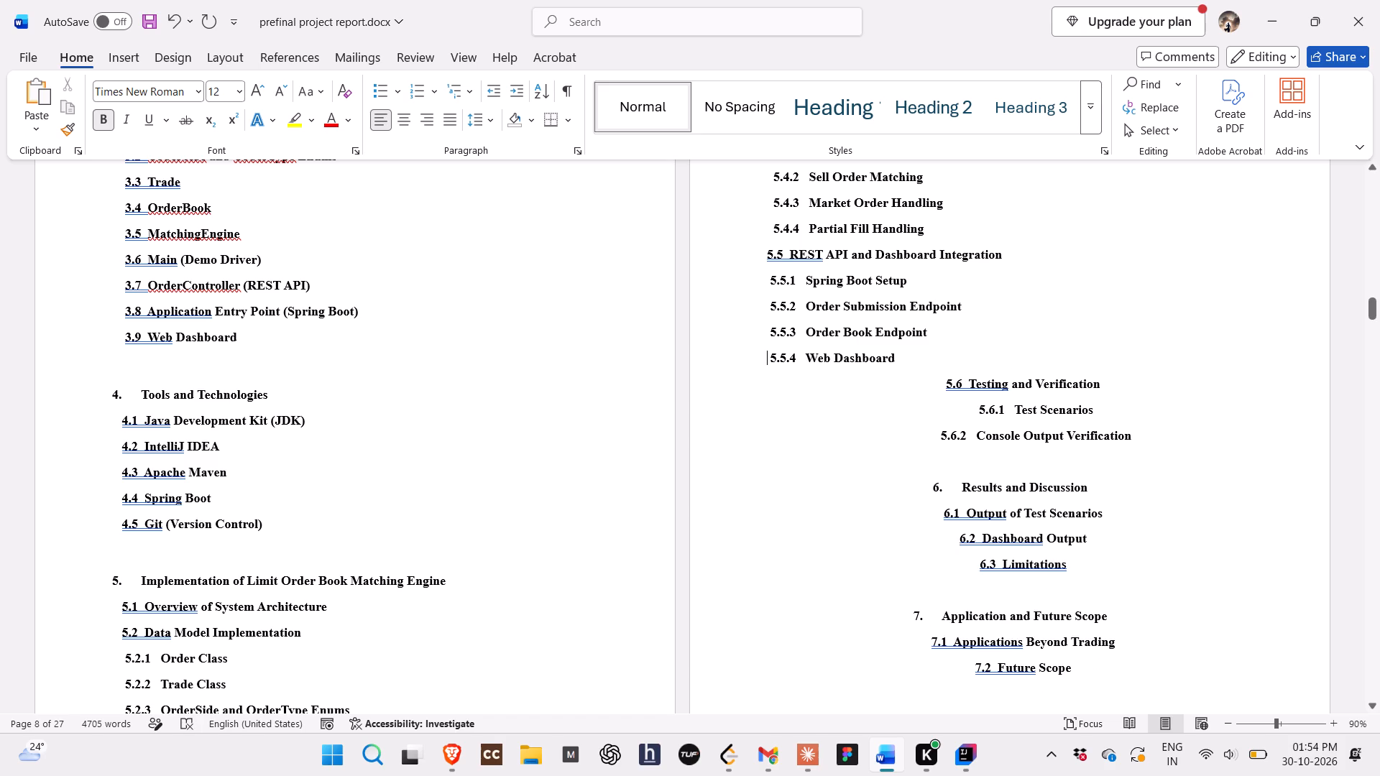
Left-align the contents entry 5.6 Testing and Verification on its own line, without an indent like 5.5.
{"action": "left_click", "coordinate": [944, 382]}
{"action": "key", "text": "ctrl+BackSpace"}
{"action": "key", "text": "ctrl+BackSpace"}
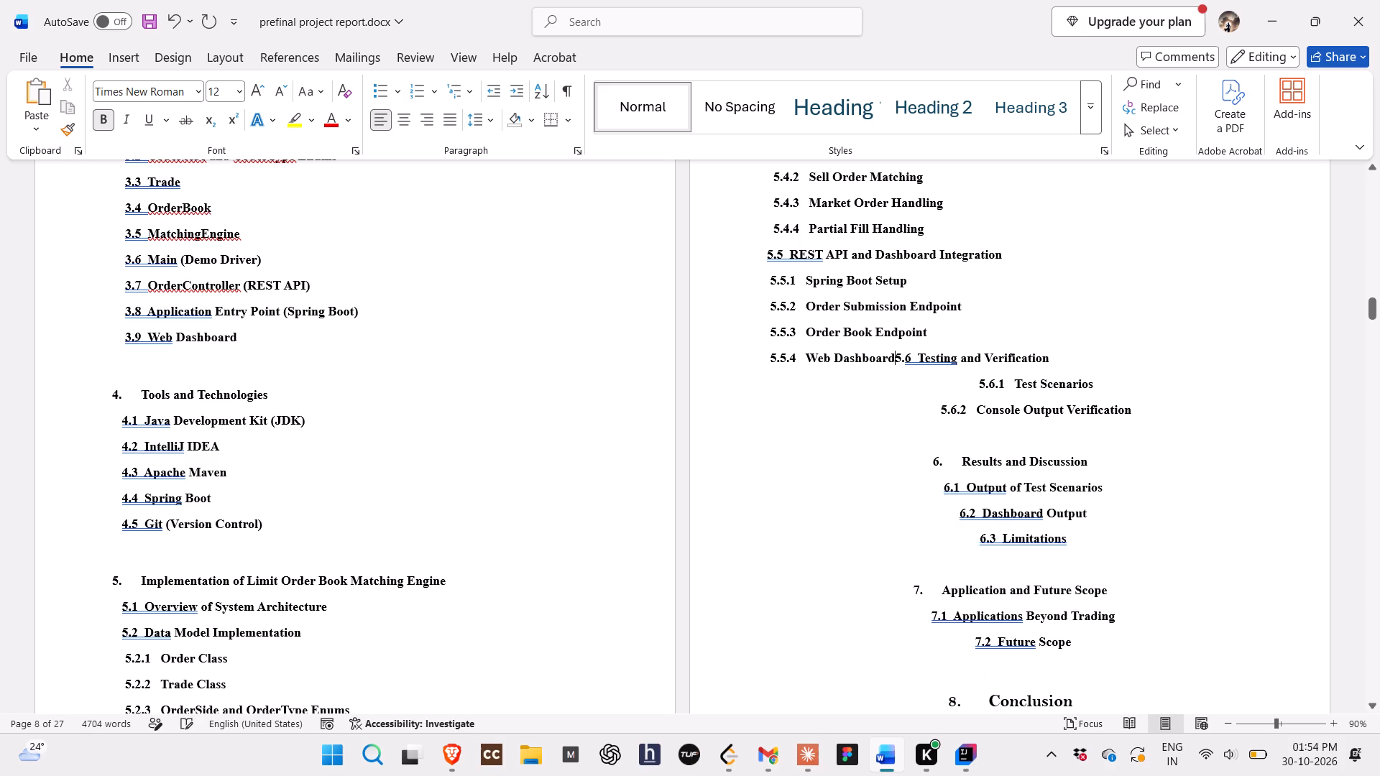
{"action": "key", "text": "Return"}
{"action": "key", "text": "space"}
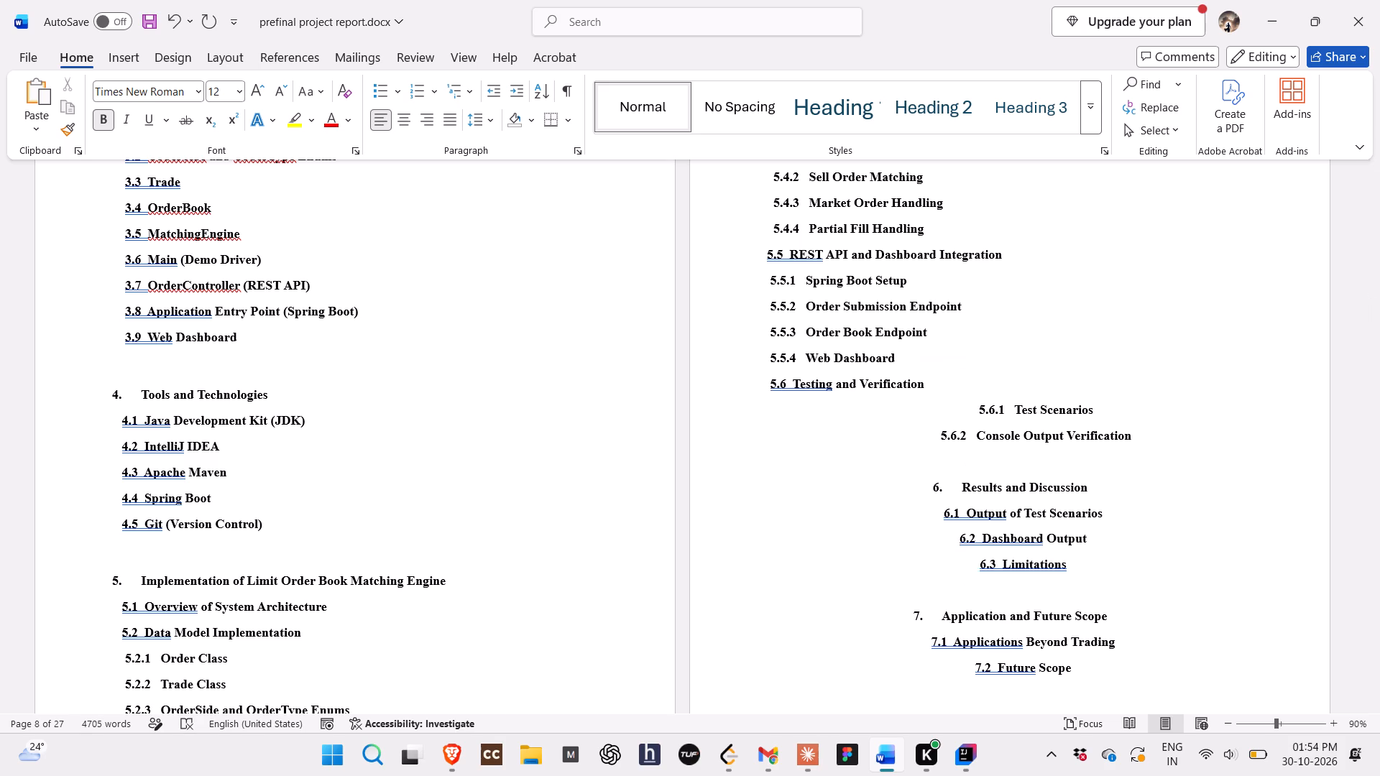
{"action": "key", "text": "BackSpace"}
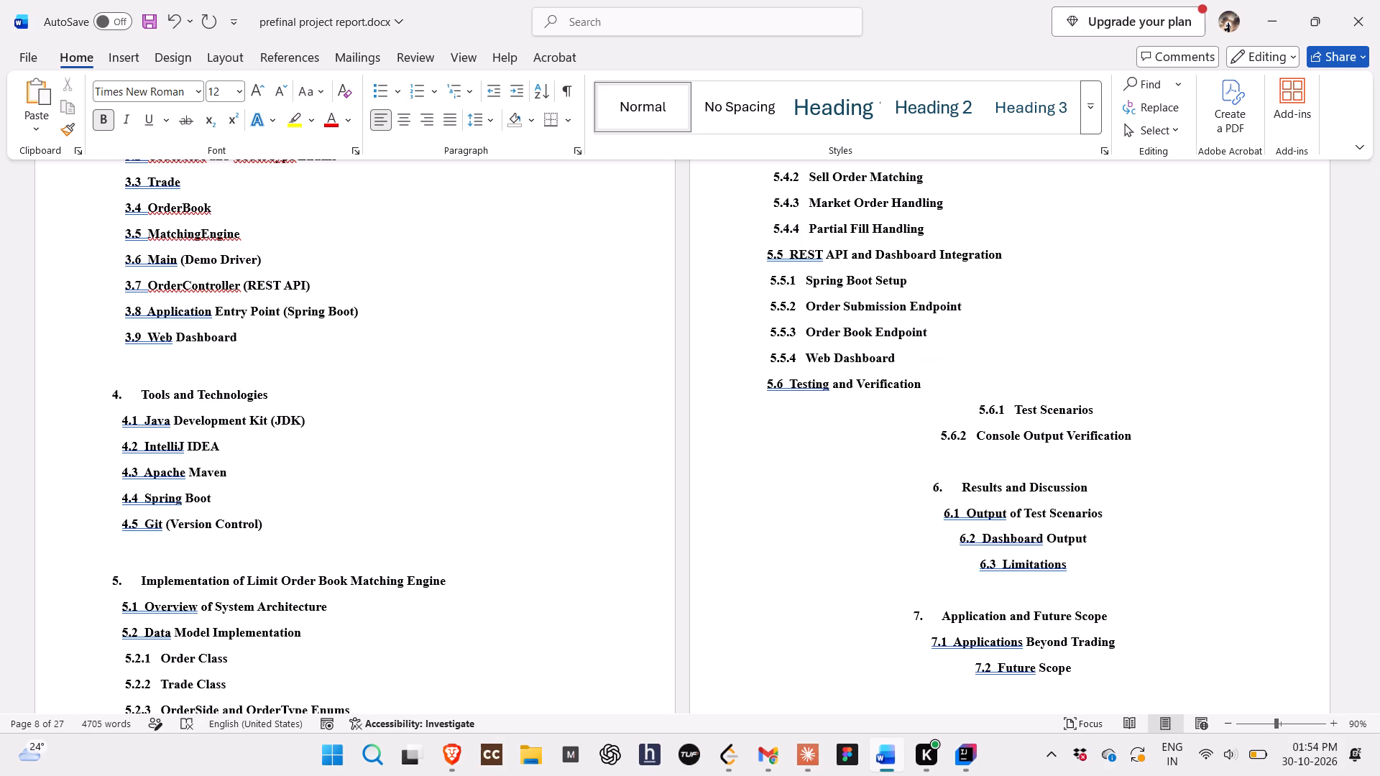
Left-align the contents entry 5.6.1 Test Scenarios on its own line below 5.6.
{"action": "left_click", "coordinate": [977, 406]}
{"action": "key", "text": "ctrl+BackSpace"}
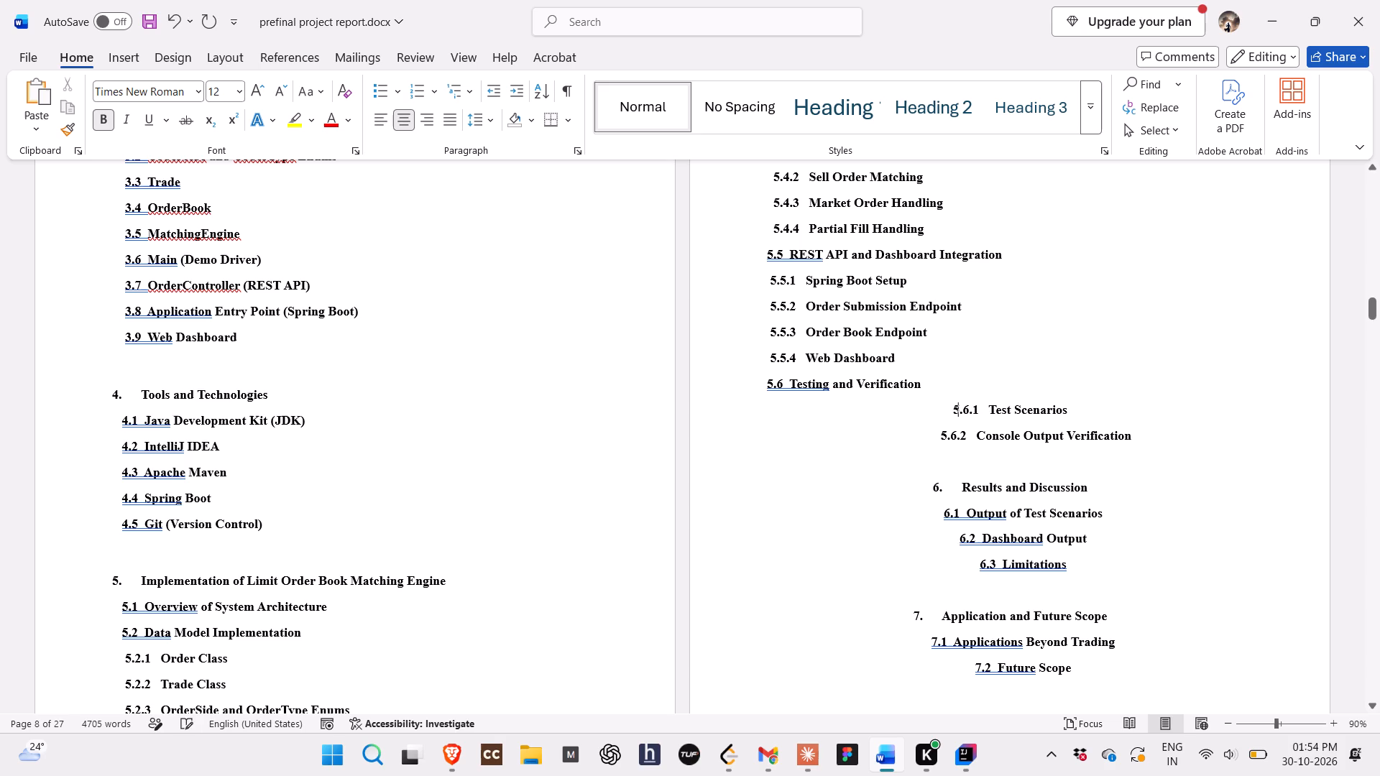
{"action": "key", "text": "ctrl+BackSpace"}
{"action": "key", "text": "Return"}
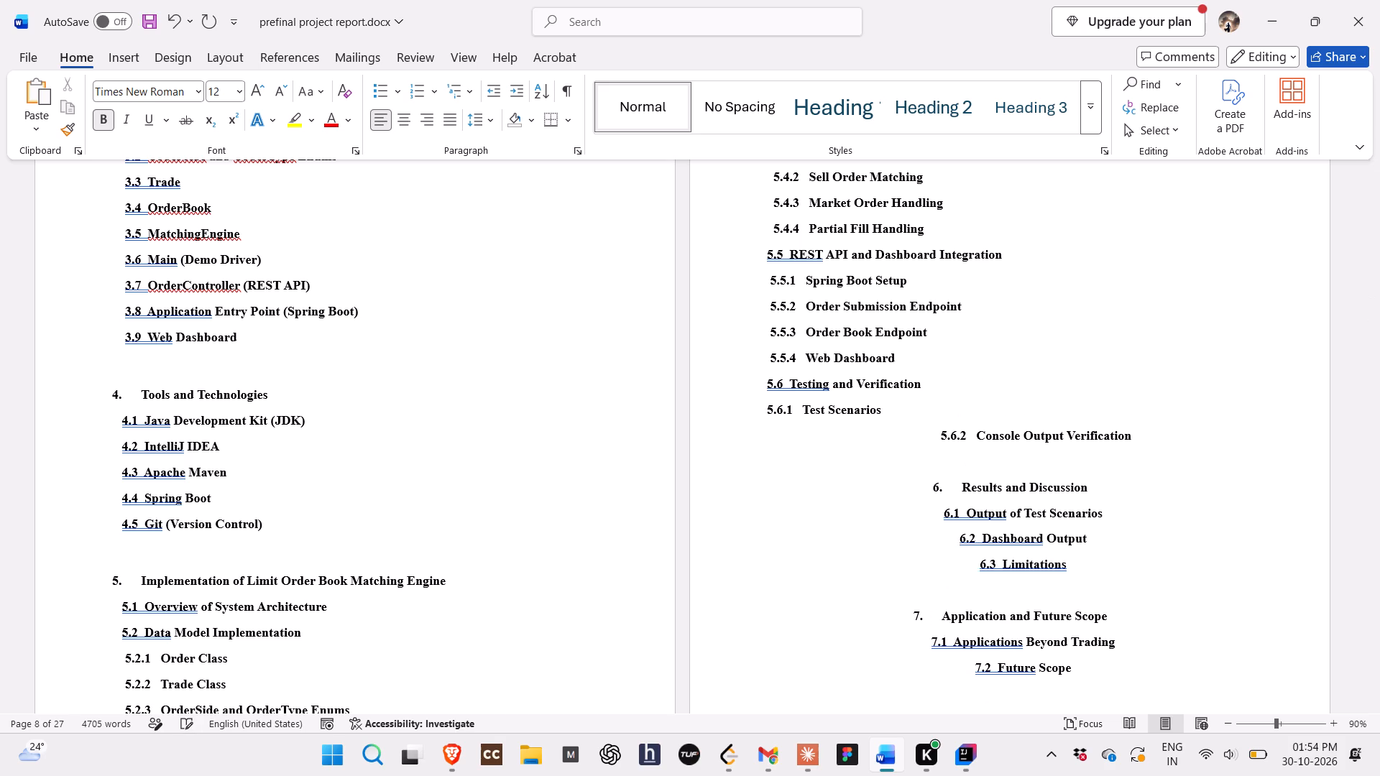